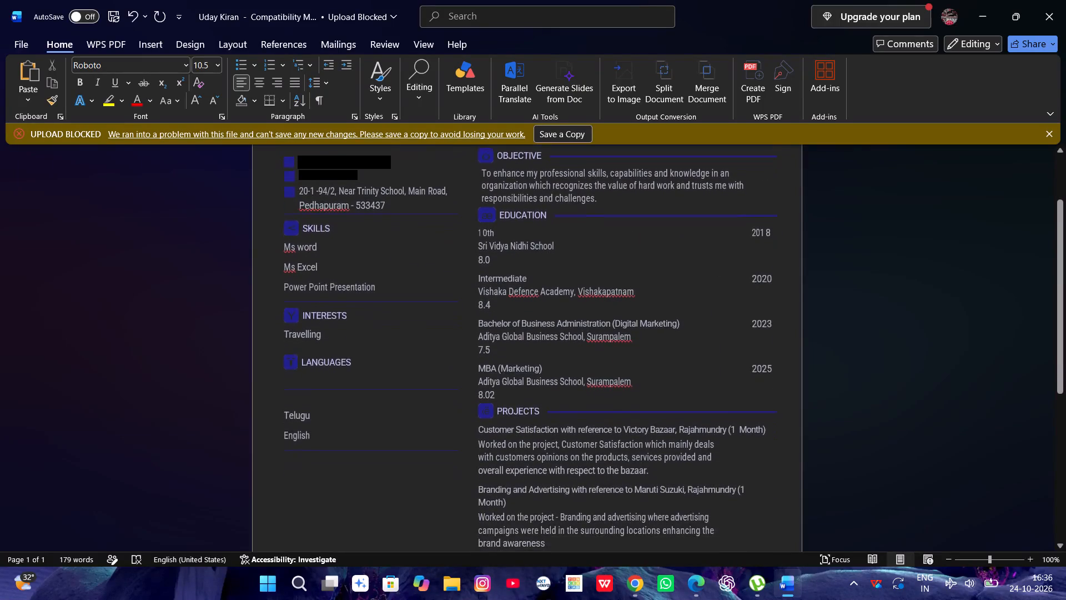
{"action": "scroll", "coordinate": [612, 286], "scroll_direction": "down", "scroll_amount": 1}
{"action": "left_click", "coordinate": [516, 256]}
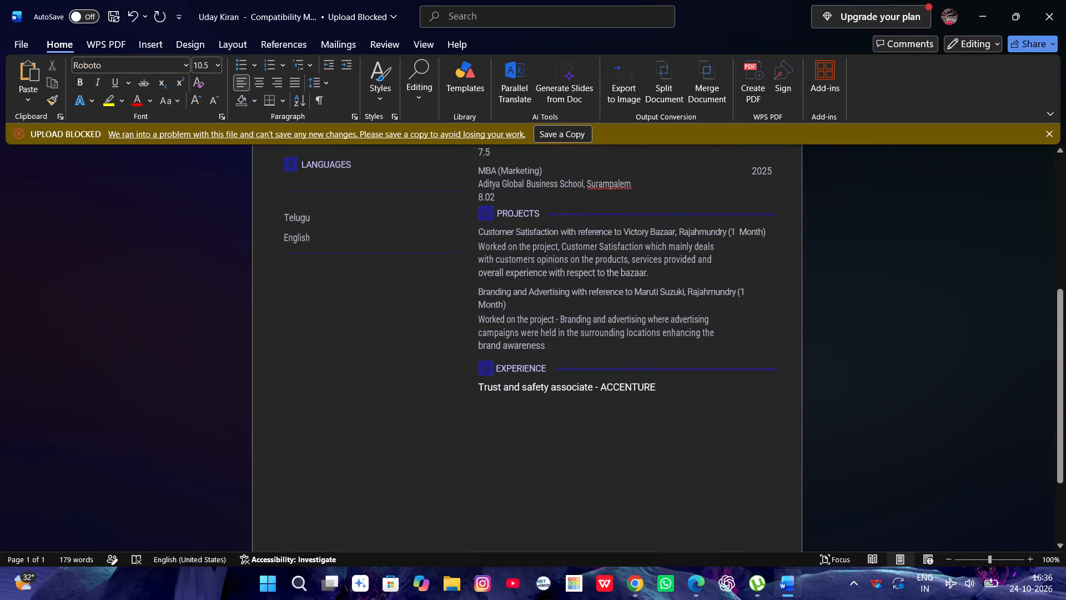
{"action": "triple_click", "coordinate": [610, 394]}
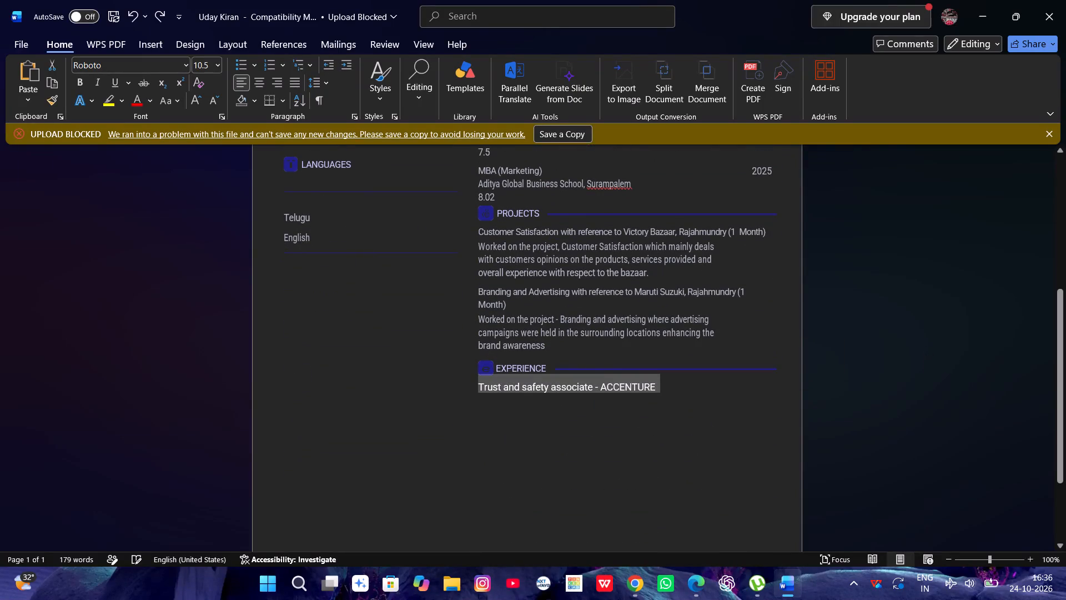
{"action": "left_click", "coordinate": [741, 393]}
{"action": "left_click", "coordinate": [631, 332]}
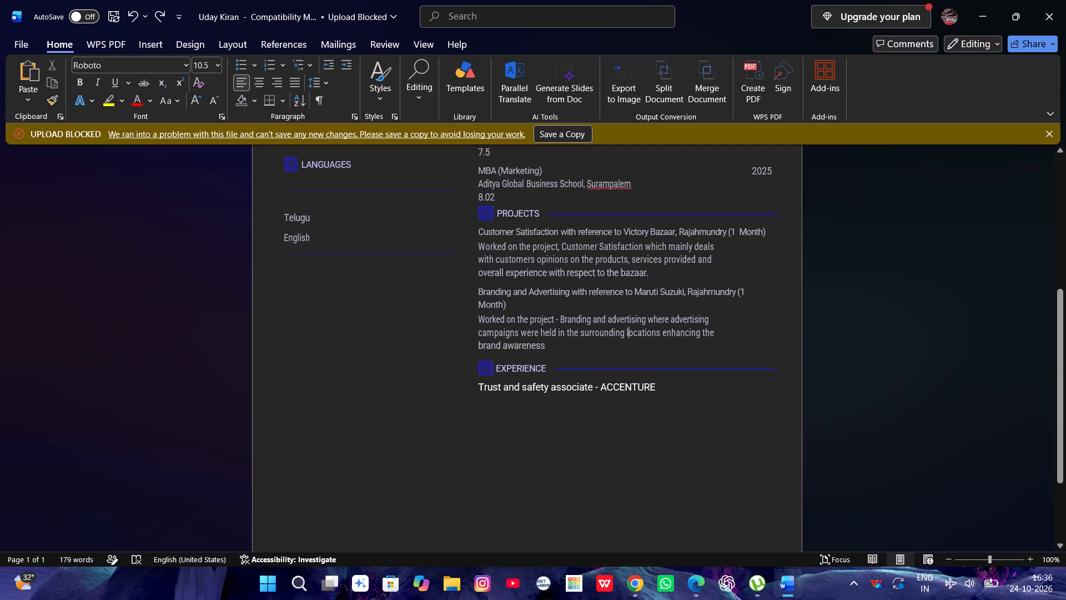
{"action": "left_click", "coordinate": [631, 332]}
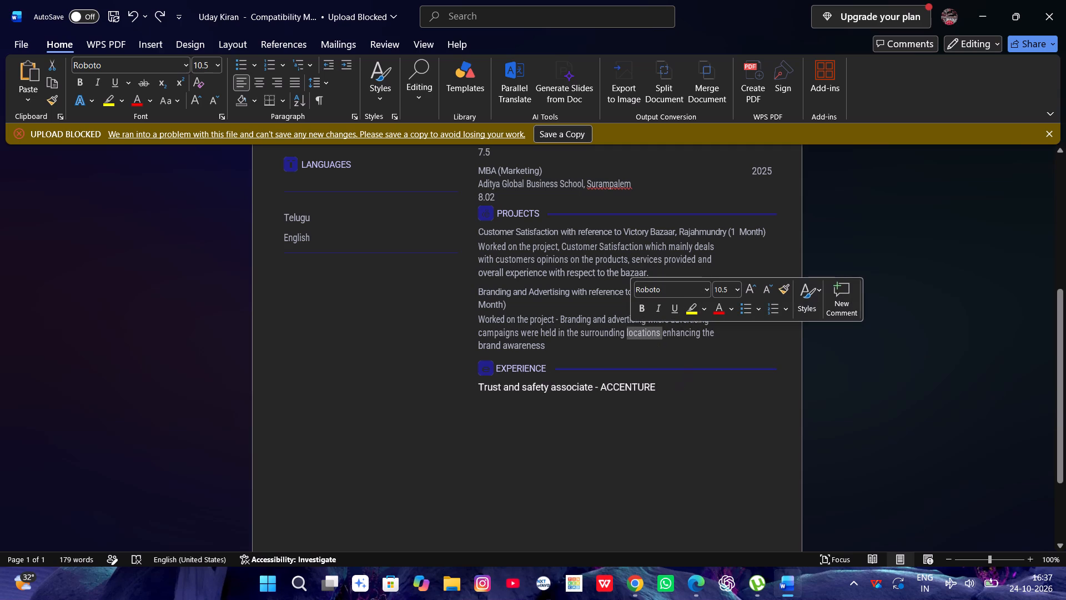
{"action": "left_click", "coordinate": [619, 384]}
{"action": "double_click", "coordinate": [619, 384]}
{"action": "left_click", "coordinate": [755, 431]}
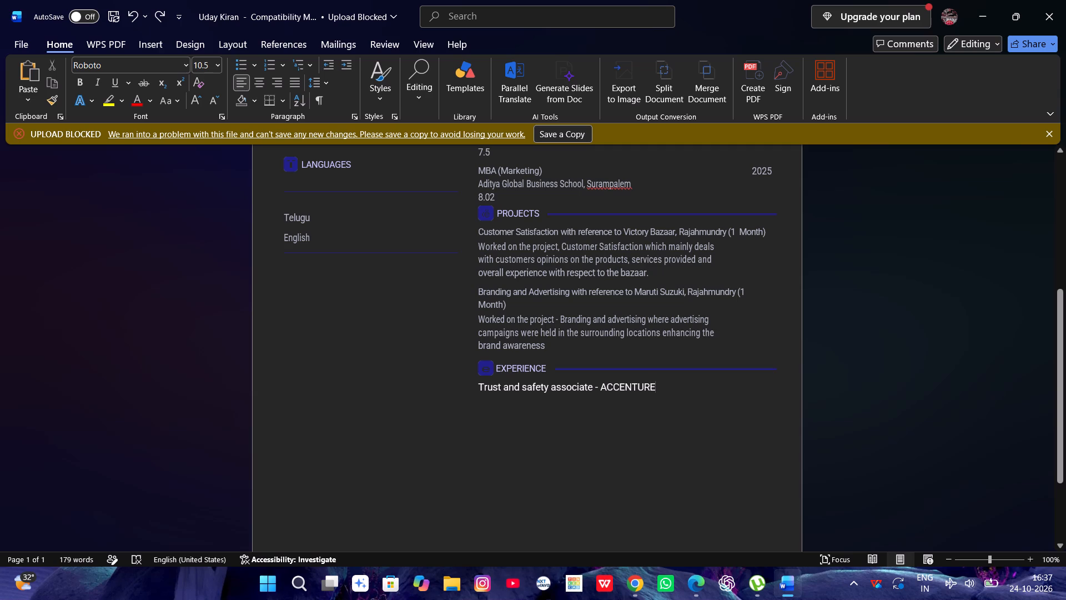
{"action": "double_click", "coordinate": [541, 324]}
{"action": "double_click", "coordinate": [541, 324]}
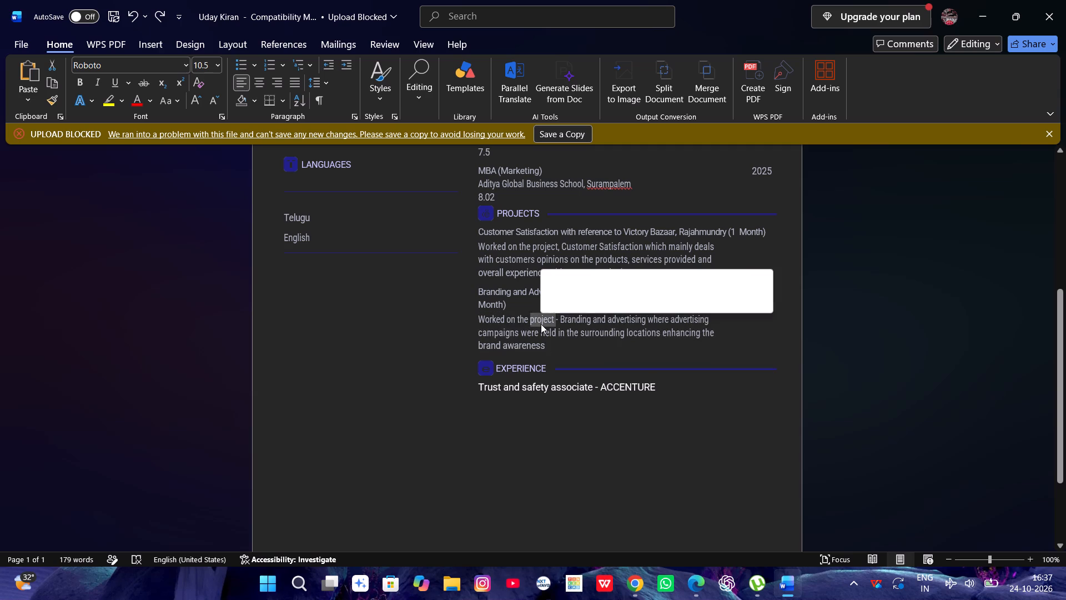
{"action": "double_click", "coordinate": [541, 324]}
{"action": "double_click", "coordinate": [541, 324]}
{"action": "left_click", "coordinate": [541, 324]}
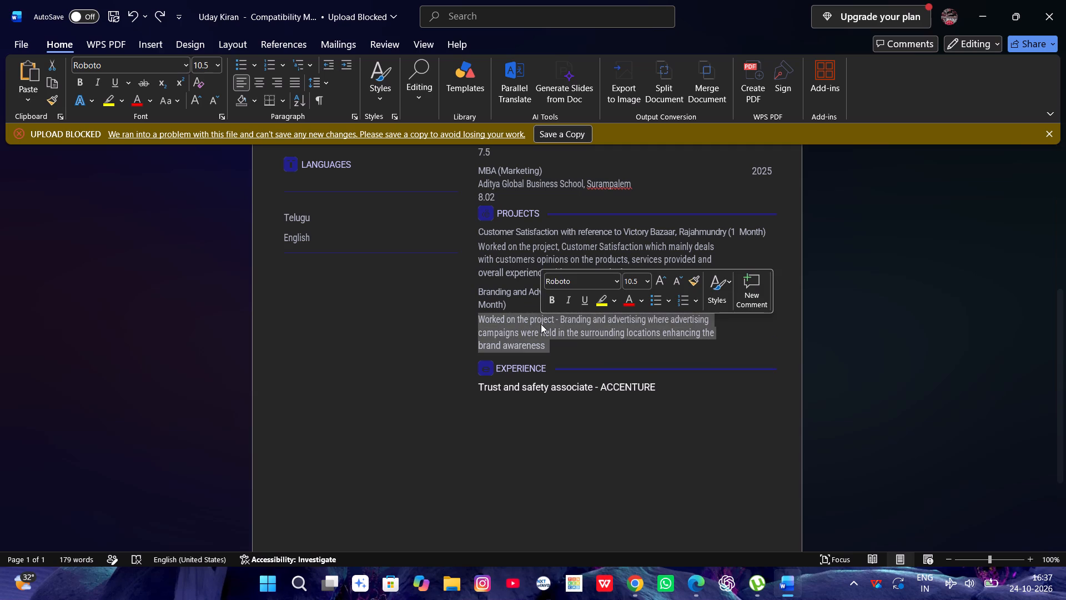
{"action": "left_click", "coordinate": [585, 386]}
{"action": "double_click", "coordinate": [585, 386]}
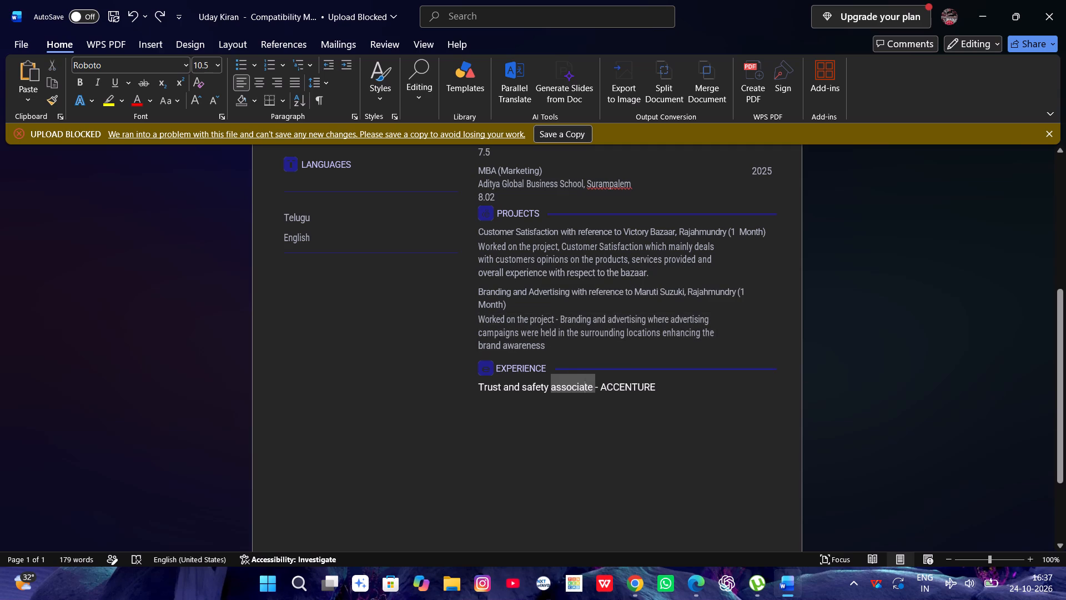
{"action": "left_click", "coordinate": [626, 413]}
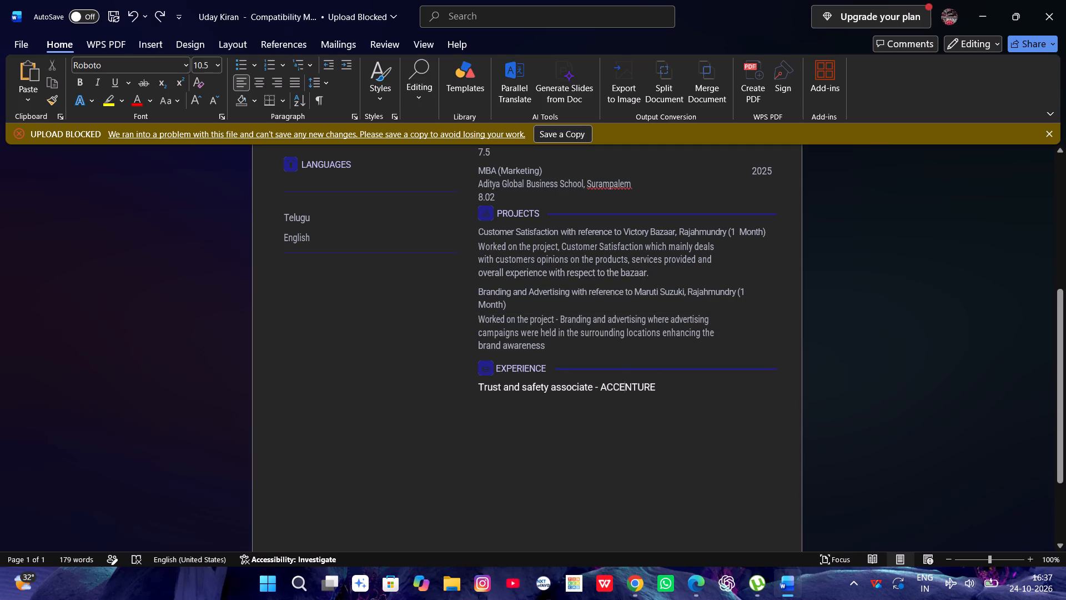
Undo the recent bold and font-size formatting and the entry of the "Trust and safety associate - ACCENTURE" line under Experience.
{"action": "key", "text": "ctrl+z"}
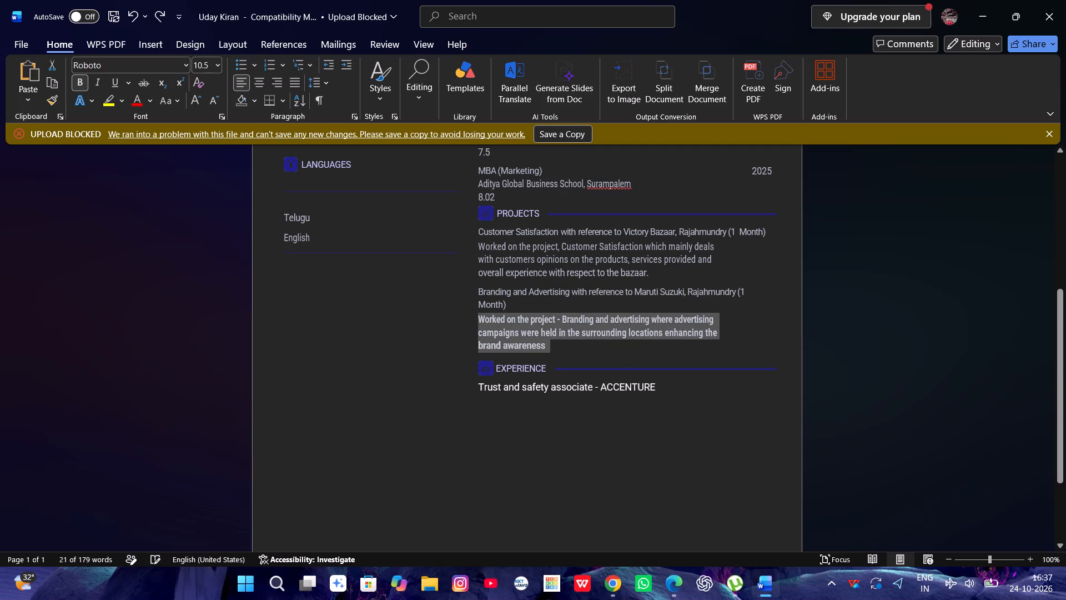
{"action": "key", "text": "ctrl+z"}
{"action": "key", "text": "ctrl+z"}
{"action": "key", "text": "ctrl+z"}
{"action": "key", "text": "ctrl+z"}
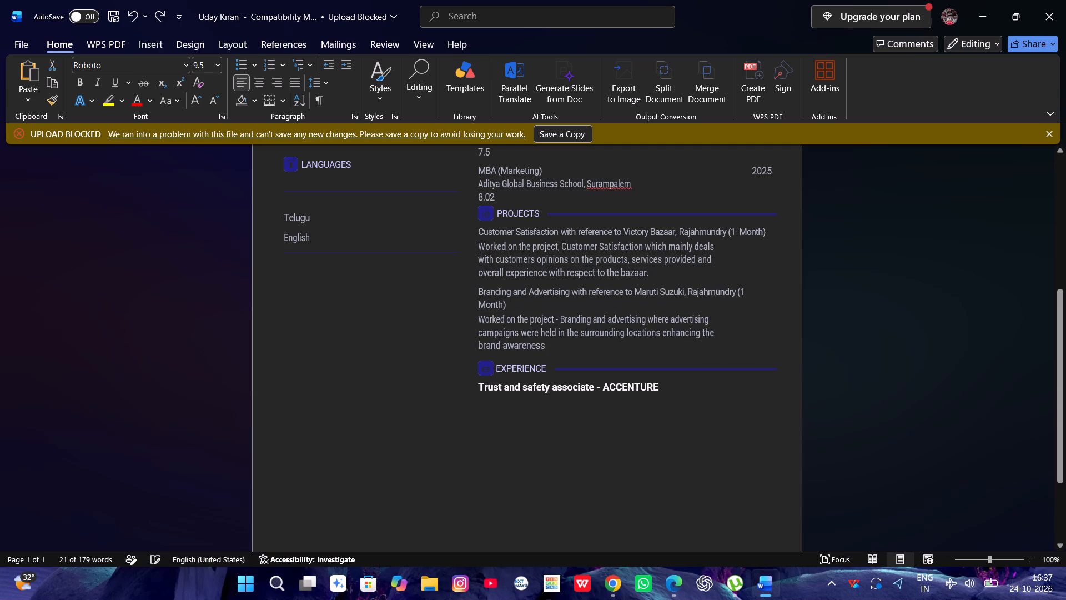
{"action": "key", "text": "ctrl+z"}
{"action": "key", "text": "ctrl+z"}
{"action": "key", "text": "ctrl+z"}
{"action": "key", "text": "ctrl+z"}
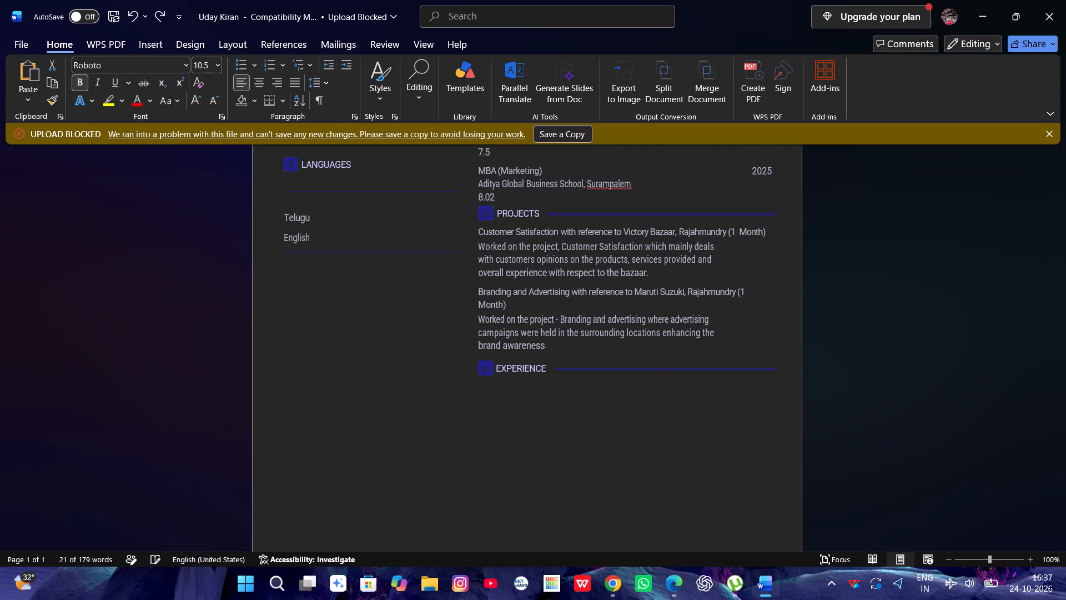
Undo the deletions in the Interests section for "Watching movies" and "Listening to Music", including the related spacing changes around Languages.
{"action": "key", "text": "ctrl+z"}
{"action": "key", "text": "ctrl+z"}
{"action": "key", "text": "ctrl+z"}
{"action": "key", "text": "ctrl+z"}
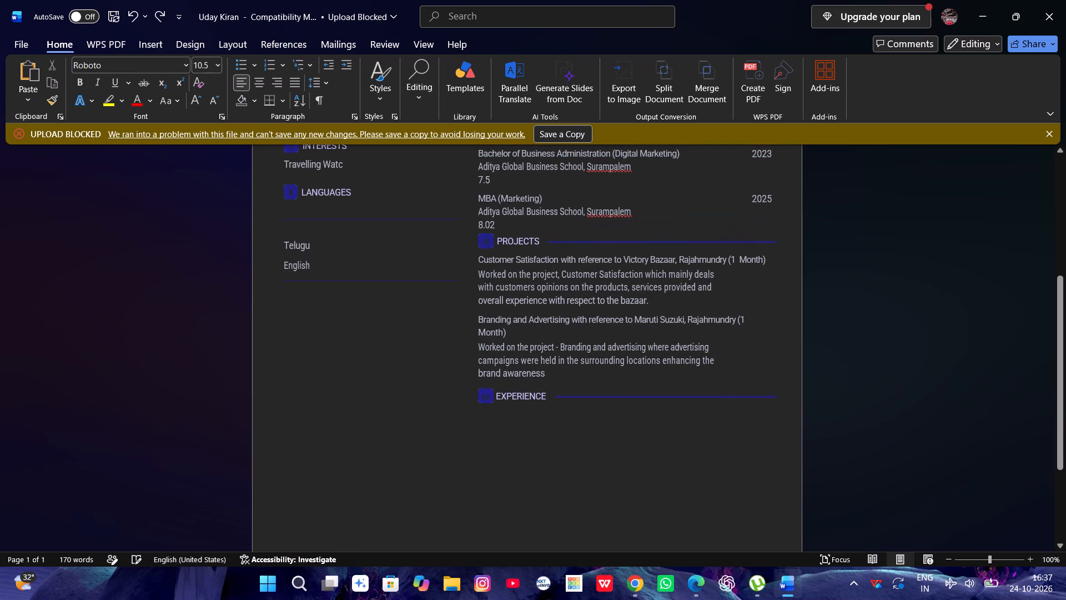
{"action": "key", "text": "ctrl+z"}
{"action": "key", "text": "ctrl+z"}
{"action": "key", "text": "ctrl+z"}
{"action": "key", "text": "ctrl+z"}
{"action": "key", "text": "ctrl+z"}
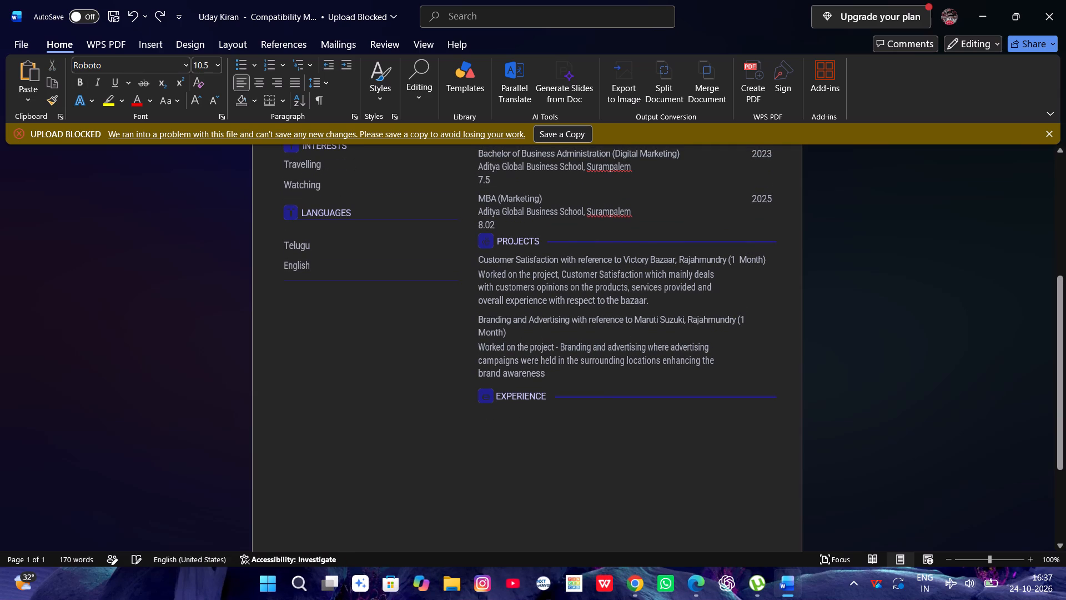
{"action": "key", "text": "ctrl+z"}
{"action": "key", "text": "ctrl+z"}
{"action": "key", "text": "ctrl+z"}
{"action": "key", "text": "ctrl+z"}
{"action": "key", "text": "ctrl+z"}
{"action": "key", "text": "ctrl+z"}
{"action": "key", "text": "ctrl+z"}
{"action": "key", "text": "ctrl+z"}
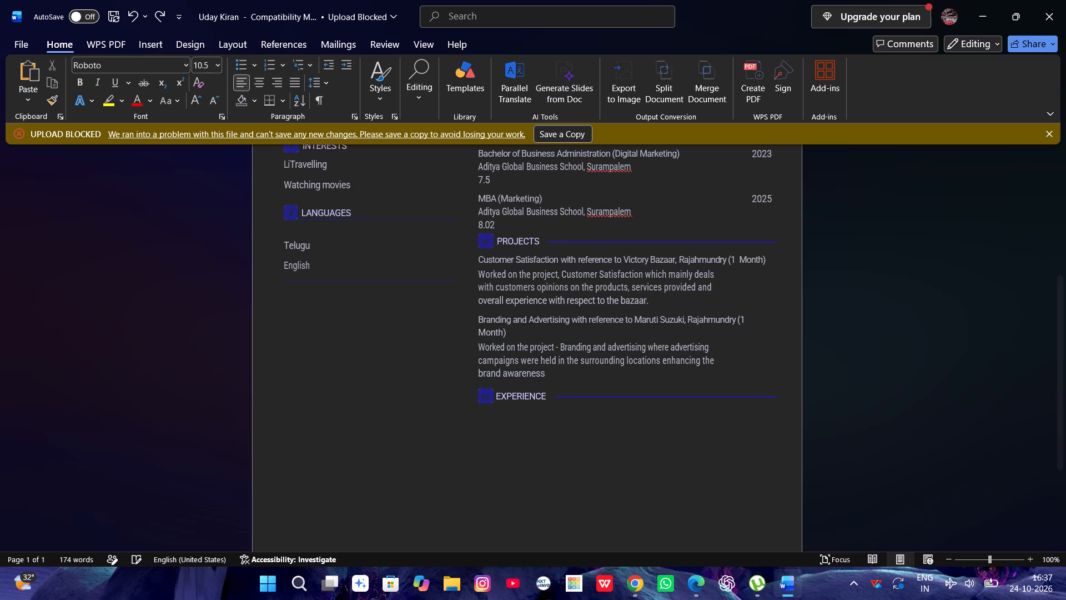
{"action": "key", "text": "ctrl+z"}
{"action": "key", "text": "ctrl+z"}
{"action": "key", "text": "ctrl+z"}
{"action": "key", "text": "ctrl+z"}
{"action": "key", "text": "ctrl+z"}
{"action": "key", "text": "ctrl+z"}
{"action": "key", "text": "ctrl+z"}
{"action": "key", "text": "ctrl+z"}
{"action": "key", "text": "ctrl+z"}
{"action": "key", "text": "ctrl+z"}
{"action": "key", "text": "ctrl+z"}
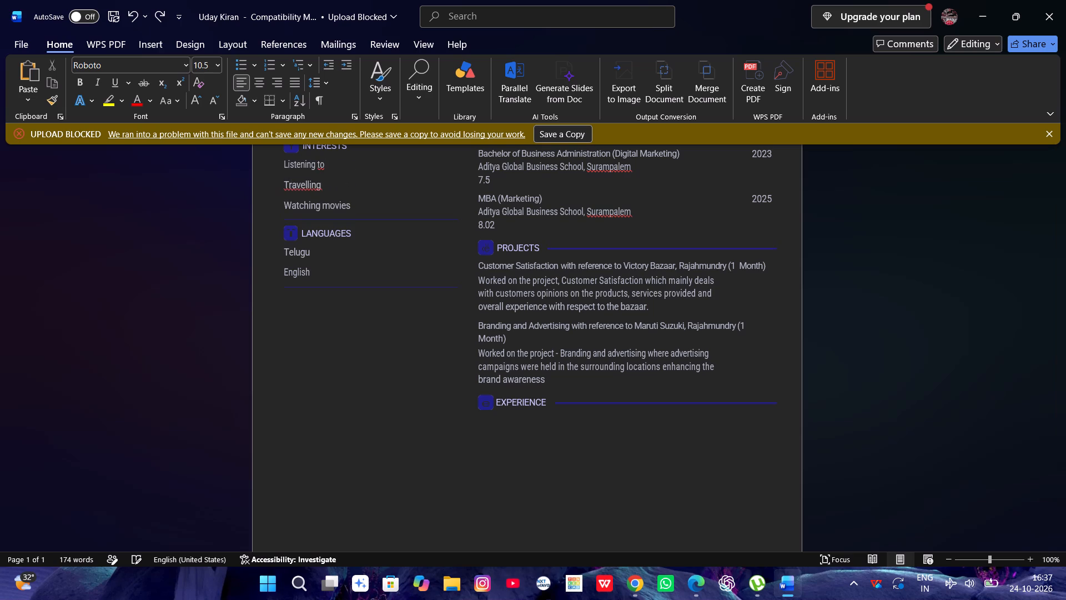
{"action": "key", "text": "ctrl+z"}
{"action": "key", "text": "ctrl+z"}
{"action": "key", "text": "ctrl+z"}
{"action": "key", "text": "ctrl+z"}
{"action": "key", "text": "ctrl+z"}
Undo the deletion of the Maruti Suzuki Marketing Intern entry and its description under Experience.
{"action": "key", "text": "ctrl+z"}
{"action": "key", "text": "ctrl+z"}
{"action": "key", "text": "ctrl+z"}
{"action": "key", "text": "ctrl+z"}
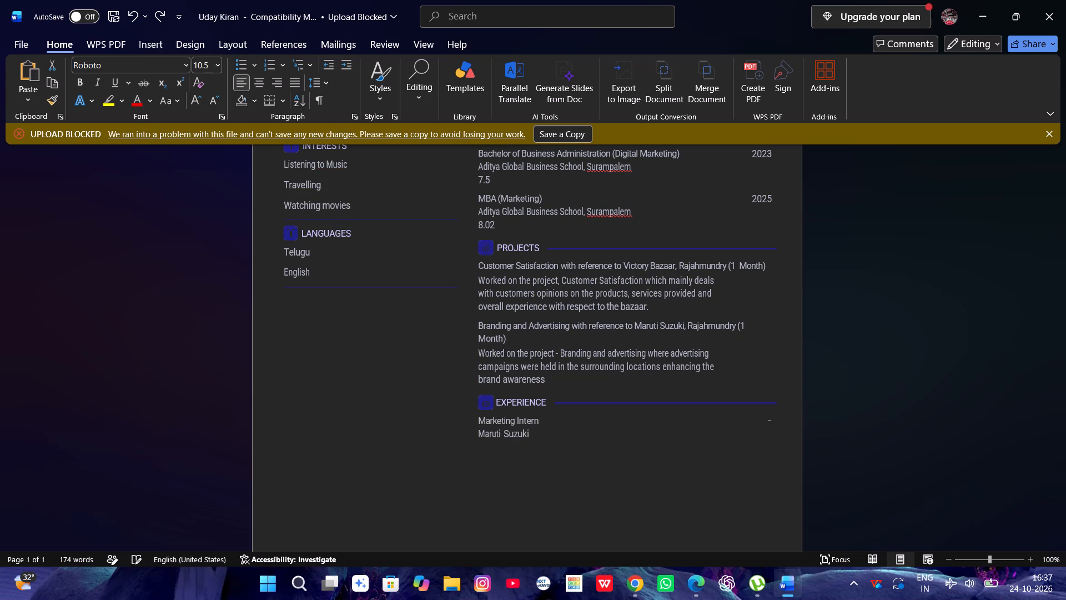
{"action": "key", "text": "ctrl+z"}
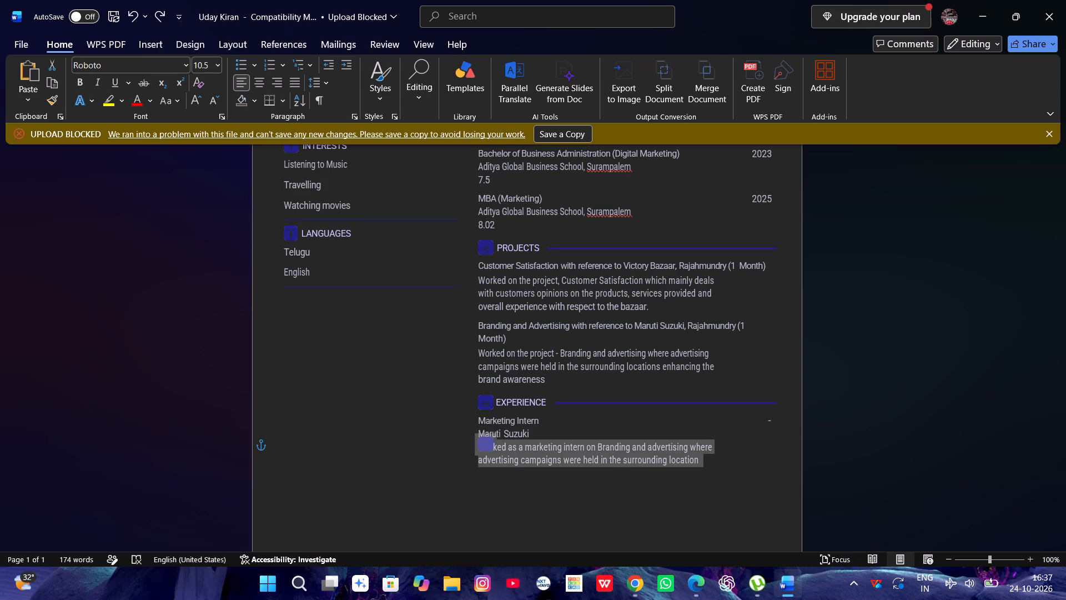
Delete the Maruti Suzuki internship description about branding and advertising campaigns from the Experience section.
{"action": "left_click", "coordinate": [630, 464]}
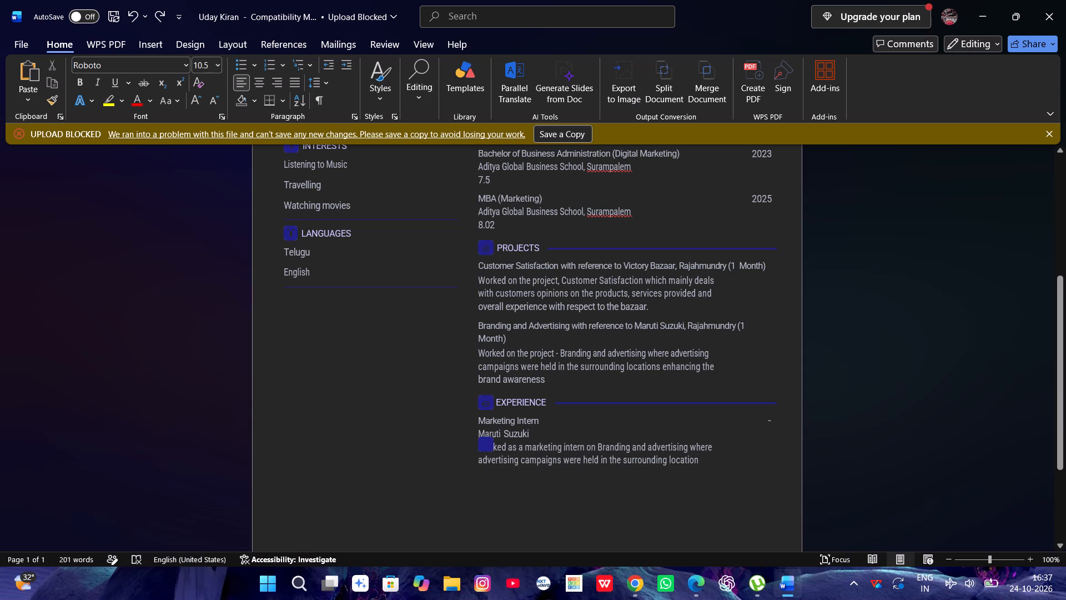
{"action": "left_click_drag", "start_coordinate": [489, 422], "coordinate": [607, 447]}
{"action": "left_click", "coordinate": [607, 447]}
{"action": "left_click", "coordinate": [539, 439]}
{"action": "left_click", "coordinate": [708, 457]}
{"action": "key", "text": "BackSpace"}
{"action": "key", "text": "BackSpace"}
{"action": "key", "text": "BackSpace"}
{"action": "key", "text": "BackSpace"}
{"action": "key", "text": "BackSpace"}
{"action": "key", "text": "BackSpace"}
{"action": "key", "text": "BackSpace"}
{"action": "key", "text": "BackSpace"}
{"action": "key", "text": "BackSpace"}
{"action": "key", "text": "BackSpace"}
{"action": "key", "text": "BackSpace"}
{"action": "key", "text": "BackSpace"}
{"action": "key", "text": "BackSpace"}
{"action": "key", "text": "BackSpace"}
{"action": "key", "text": "BackSpace"}
{"action": "key", "text": "BackSpace"}
{"action": "key", "text": "BackSpace"}
{"action": "key", "text": "BackSpace"}
{"action": "key", "text": "BackSpace"}
{"action": "key", "text": "BackSpace"}
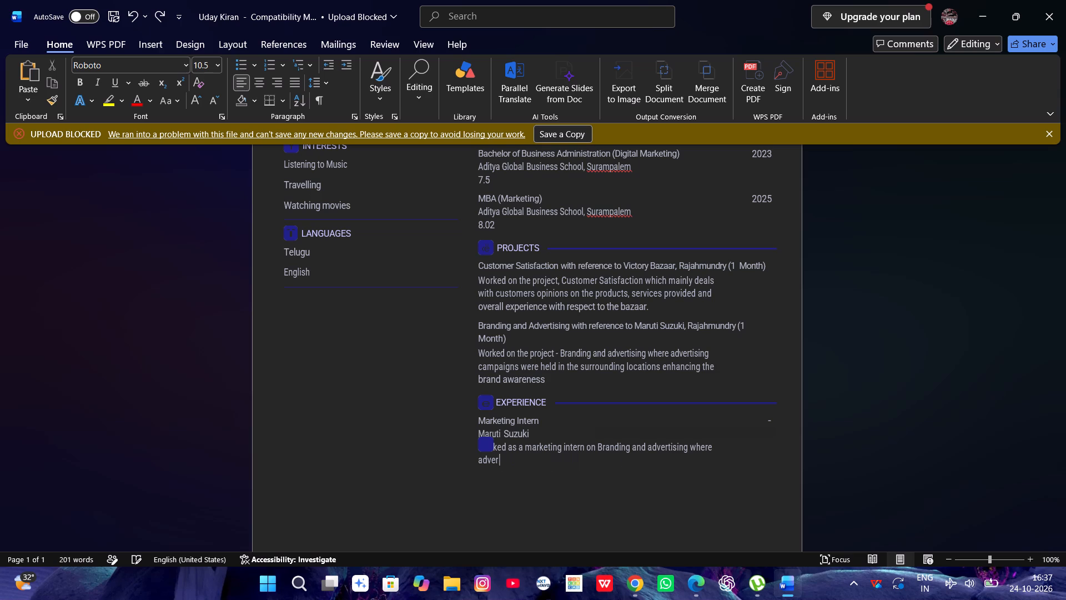
{"action": "key", "text": "BackSpace"}
{"action": "key", "text": "BackSpace"}
{"action": "key", "text": "BackSpace"}
{"action": "key", "text": "BackSpace"}
{"action": "key", "text": "BackSpace"}
{"action": "key", "text": "BackSpace"}
{"action": "key", "text": "BackSpace"}
{"action": "key", "text": "BackSpace"}
{"action": "key", "text": "BackSpace"}
{"action": "key", "text": "BackSpace"}
{"action": "key", "text": "BackSpace"}
{"action": "key", "text": "BackSpace"}
{"action": "key", "text": "BackSpace"}
{"action": "key", "text": "BackSpace"}
{"action": "key", "text": "BackSpace"}
{"action": "key", "text": "BackSpace"}
{"action": "key", "text": "BackSpace"}
{"action": "key", "text": "BackSpace"}
{"action": "key", "text": "BackSpace"}
{"action": "key", "text": "BackSpace"}
{"action": "key", "text": "BackSpace"}
{"action": "key", "text": "BackSpace"}
{"action": "key", "text": "BackSpace"}
{"action": "key", "text": "BackSpace"}
{"action": "key", "text": "BackSpace"}
{"action": "key", "text": "BackSpace"}
{"action": "key", "text": "BackSpace"}
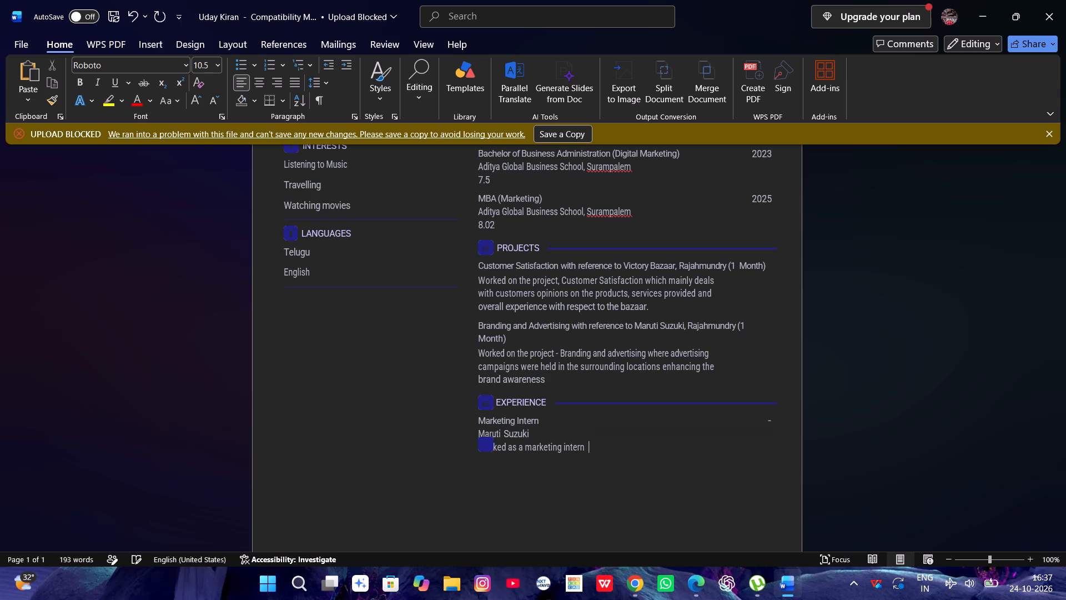
{"action": "key", "text": "BackSpace"}
{"action": "key", "text": "BackSpace"}
{"action": "key", "text": "BackSpace"}
{"action": "key", "text": "BackSpace"}
{"action": "key", "text": "BackSpace"}
{"action": "key", "text": "BackSpace"}
{"action": "key", "text": "BackSpace"}
{"action": "key", "text": "BackSpace"}
{"action": "key", "text": "BackSpace"}
{"action": "key", "text": "BackSpace"}
{"action": "key", "text": "BackSpace"}
{"action": "key", "text": "BackSpace"}
{"action": "key", "text": "BackSpace"}
{"action": "key", "text": "BackSpace"}
{"action": "key", "text": "BackSpace"}
{"action": "key", "text": "BackSpace"}
{"action": "key", "text": "BackSpace"}
{"action": "key", "text": "BackSpace"}
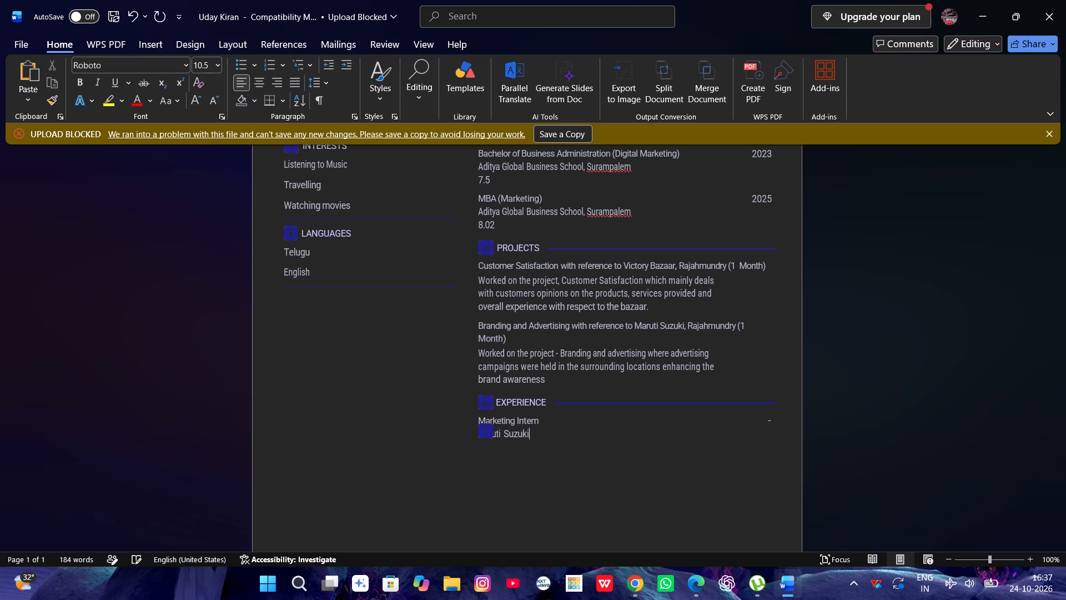
Delete the "Maruti Suzuki" company line from the Experience section.
{"action": "key", "text": "BackSpace"}
{"action": "key", "text": "BackSpace"}
{"action": "key", "text": "BackSpace"}
{"action": "key", "text": "BackSpace"}
{"action": "key", "text": "BackSpace"}
{"action": "key", "text": "BackSpace"}
{"action": "key", "text": "BackSpace"}
{"action": "key", "text": "BackSpace"}
{"action": "key", "text": "BackSpace"}
{"action": "key", "text": "BackSpace"}
{"action": "key", "text": "BackSpace"}
{"action": "key", "text": "BackSpace"}
{"action": "key", "text": "BackSpace"}
Delete the "Marketing Intern" title and its trailing date dash from the Experience section.
{"action": "key", "text": "BackSpace"}
{"action": "key", "text": "BackSpace"}
{"action": "key", "text": "BackSpace"}
{"action": "key", "text": "BackSpace"}
{"action": "key", "text": "BackSpace"}
{"action": "key", "text": "BackSpace"}
{"action": "key", "text": "BackSpace"}
{"action": "key", "text": "BackSpace"}
{"action": "key", "text": "BackSpace"}
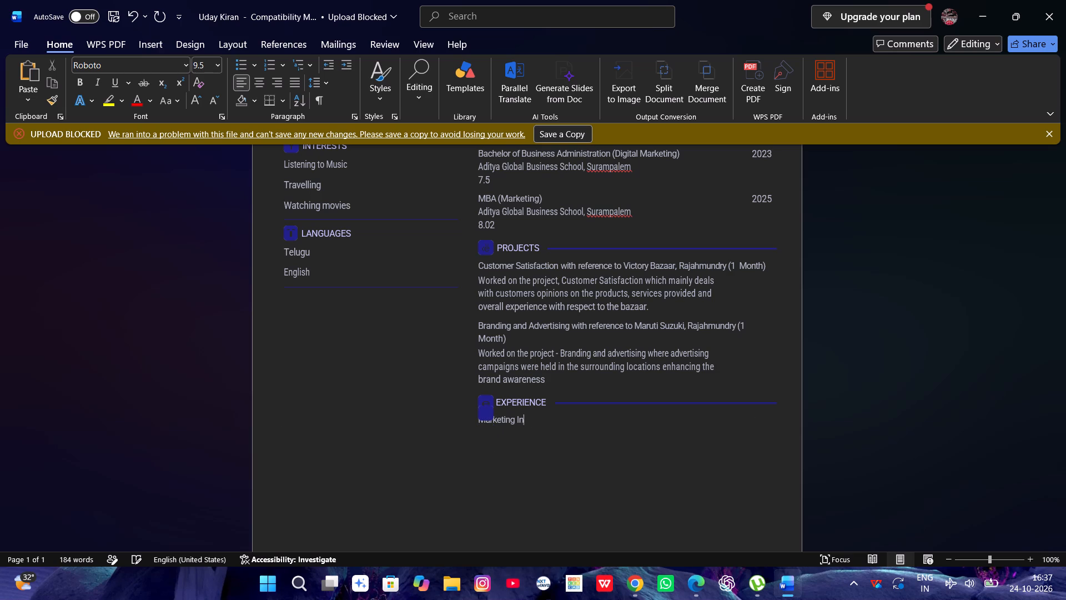
{"action": "key", "text": "BackSpace"}
{"action": "key", "text": "BackSpace"}
{"action": "key", "text": "BackSpace"}
{"action": "key", "text": "BackSpace"}
{"action": "key", "text": "BackSpace"}
{"action": "key", "text": "BackSpace"}
{"action": "key", "text": "BackSpace"}
{"action": "key", "text": "BackSpace"}
Enter "Accenture" as the employer under Experience, removing the leftover letters of the old title.
{"action": "type", "text": "cc"}
{"action": "type", "text": "enture"}
{"action": "key", "text": "Left"}
{"action": "key", "text": "Left"}
{"action": "key", "text": "Left"}
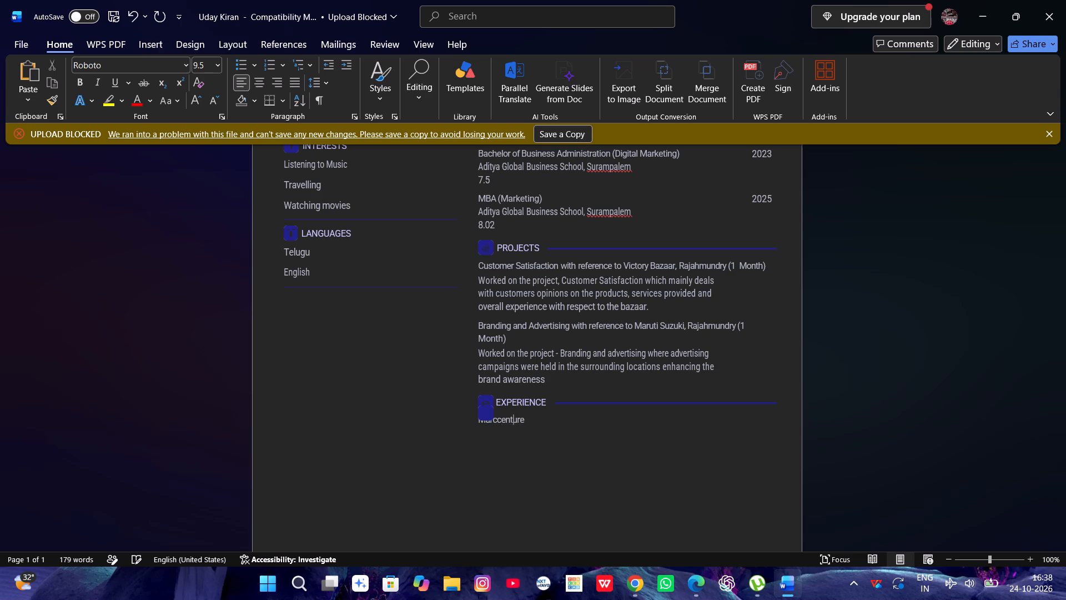
{"action": "key", "text": "Left"}
{"action": "key", "text": "Left"}
{"action": "key", "text": "Left"}
{"action": "key", "text": "Left"}
{"action": "key", "text": "Left"}
{"action": "key", "text": "backslash"}
{"action": "key", "text": "BackSpace"}
{"action": "key", "text": "BackSpace"}
{"action": "key", "text": "BackSpace"}
{"action": "key", "text": "BackSpace"}
Add the role "-Trust and safety associate" after "Accenture" in the Experience entry.
{"action": "key", "text": "Right"}
{"action": "key", "text": "Right"}
{"action": "key", "text": "Right"}
{"action": "key", "text": "Right"}
{"action": "key", "text": "Right"}
{"action": "key", "text": "Right"}
{"action": "key", "text": "Right"}
{"action": "key", "text": "Right"}
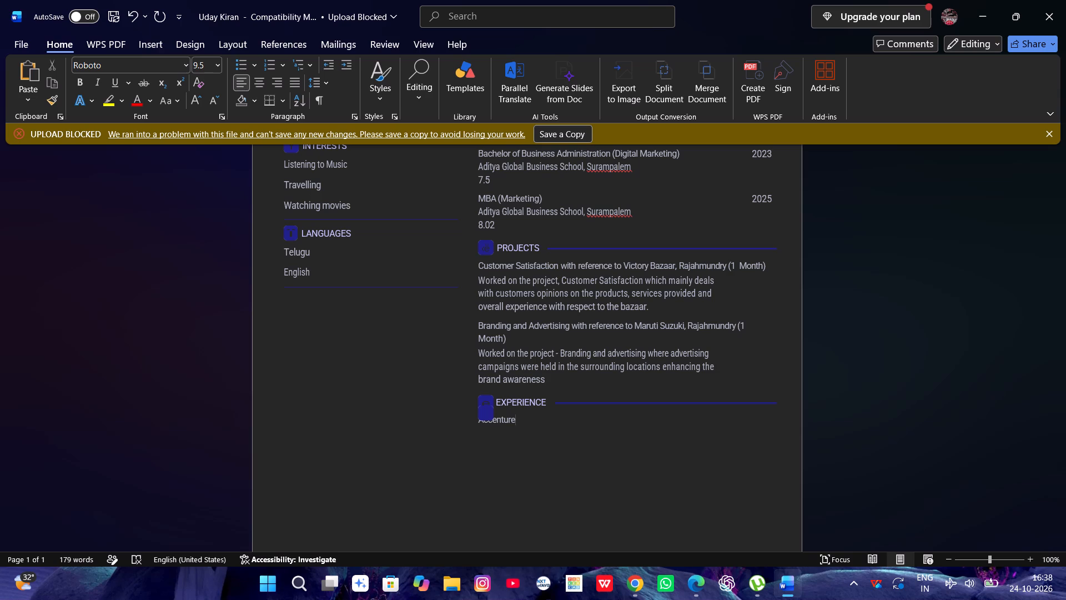
{"action": "key", "text": "minus"}
{"action": "type", "text": "tr"}
{"action": "key", "text": "BackSpace"}
{"action": "key", "text": "BackSpace"}
{"action": "type", "text": "and safety"}
{"action": "key", "text": "space"}
{"action": "type", "text": "associate"}
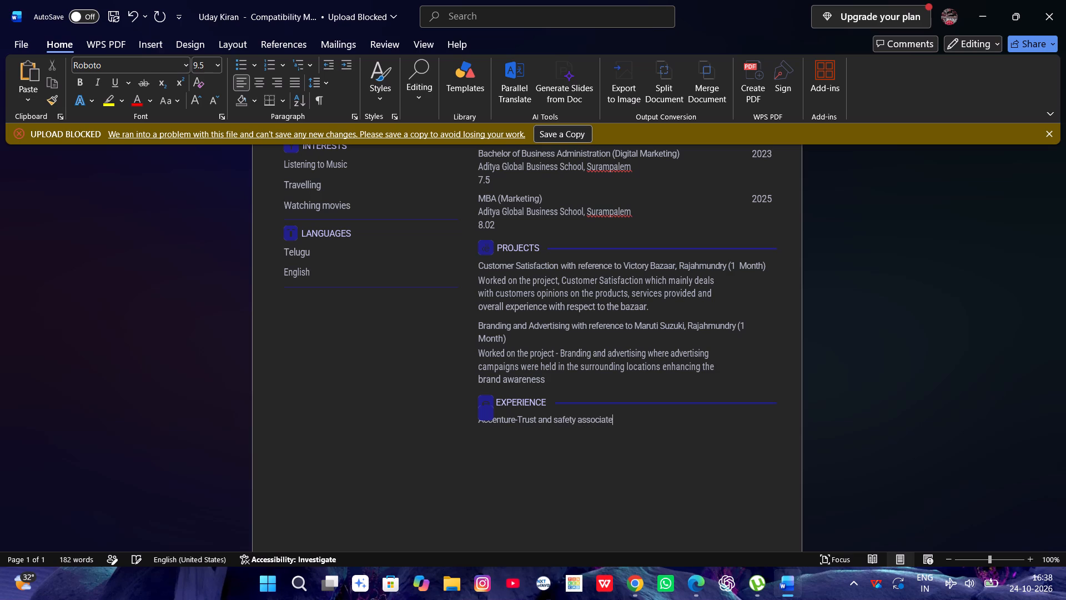
{"action": "key", "text": "space"}
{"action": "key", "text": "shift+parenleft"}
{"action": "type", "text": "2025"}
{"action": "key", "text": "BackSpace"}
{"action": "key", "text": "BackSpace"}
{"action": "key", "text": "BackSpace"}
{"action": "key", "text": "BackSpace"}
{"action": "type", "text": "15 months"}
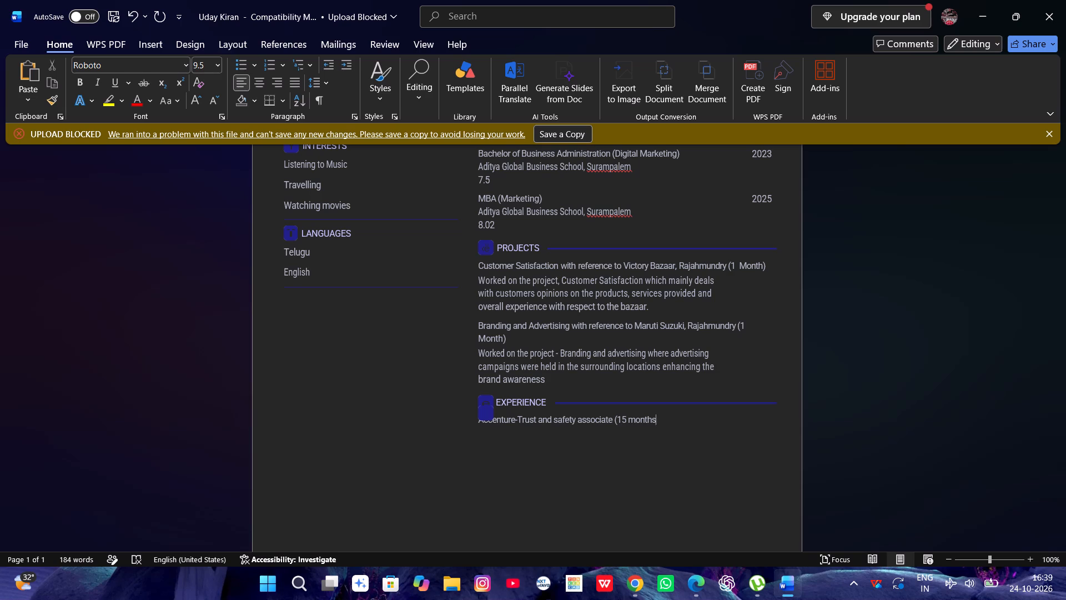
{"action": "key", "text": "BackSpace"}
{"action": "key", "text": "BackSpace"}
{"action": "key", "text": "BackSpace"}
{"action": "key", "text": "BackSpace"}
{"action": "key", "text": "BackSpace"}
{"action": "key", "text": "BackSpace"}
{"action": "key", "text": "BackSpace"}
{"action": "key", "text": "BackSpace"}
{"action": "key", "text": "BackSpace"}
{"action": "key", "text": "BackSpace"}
Add the period "(2025 - present)" after the Accenture role, with spaces around the hyphen.
{"action": "key", "text": "shift+parenleft"}
{"action": "type", "text": "202"}
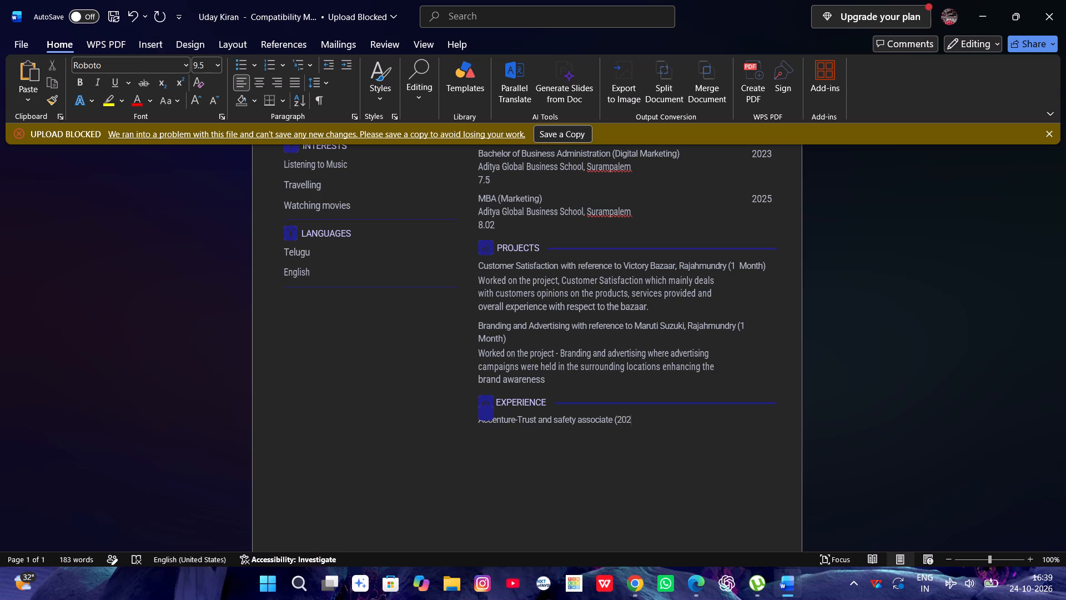
{"action": "key", "text": "5"}
{"action": "key", "text": "minus"}
{"action": "type", "text": "present"}
{"action": "key", "text": "shift+parenright"}
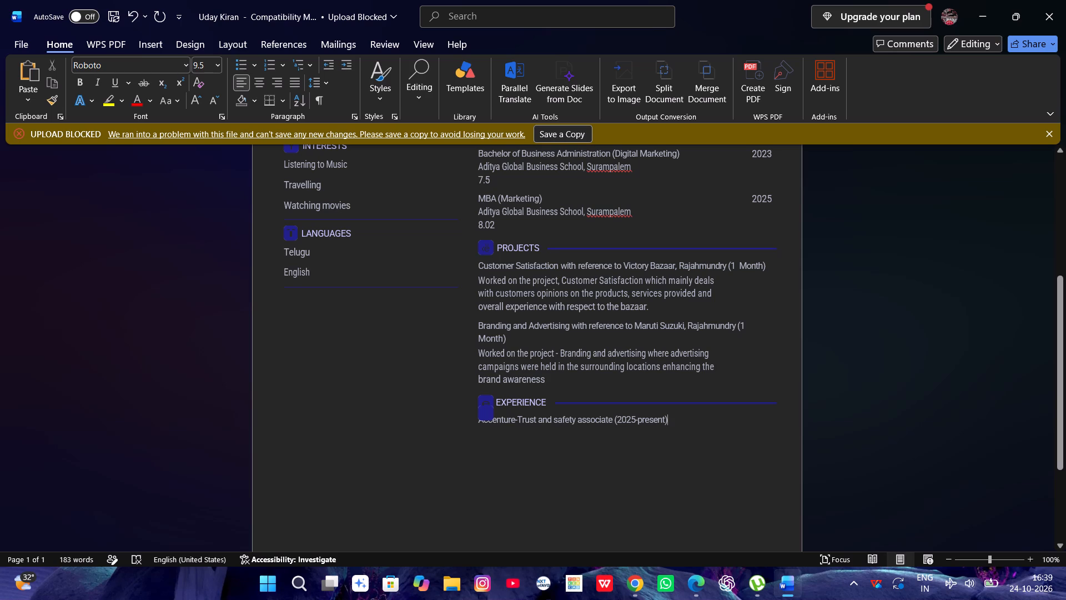
{"action": "left_click", "coordinate": [636, 421]}
{"action": "key", "text": "space"}
{"action": "key", "text": "Left"}
{"action": "key", "text": "Left"}
{"action": "key", "text": "space"}
Move the stray blue icon away from the start of the Accenture line and delete it.
{"action": "left_click", "coordinate": [489, 410]}
{"action": "left_click_drag", "start_coordinate": [489, 410], "coordinate": [467, 429]}
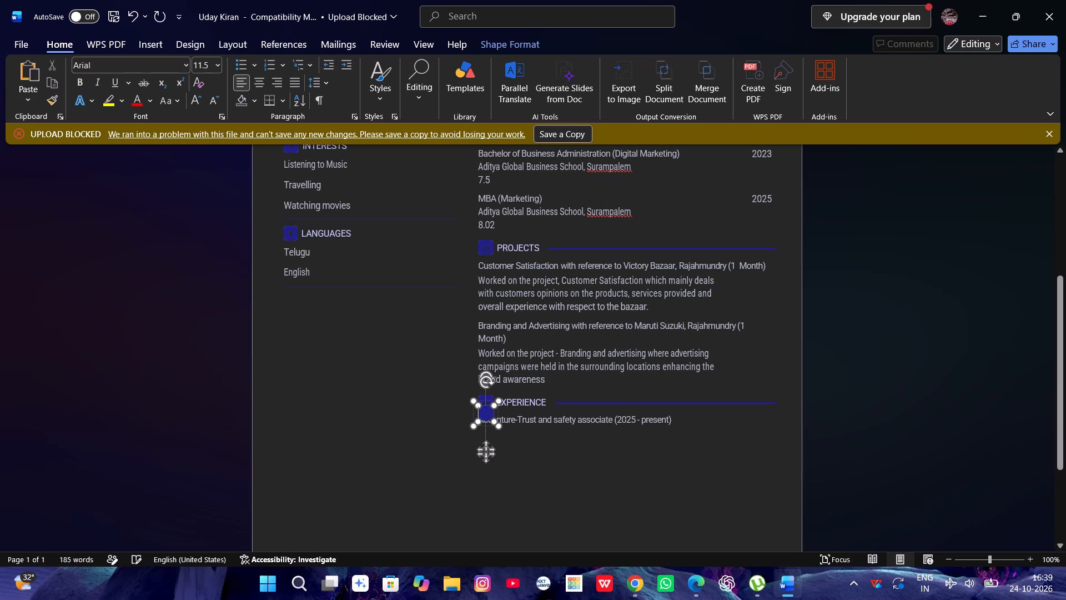
{"action": "left_click_drag", "start_coordinate": [484, 406], "coordinate": [457, 454]}
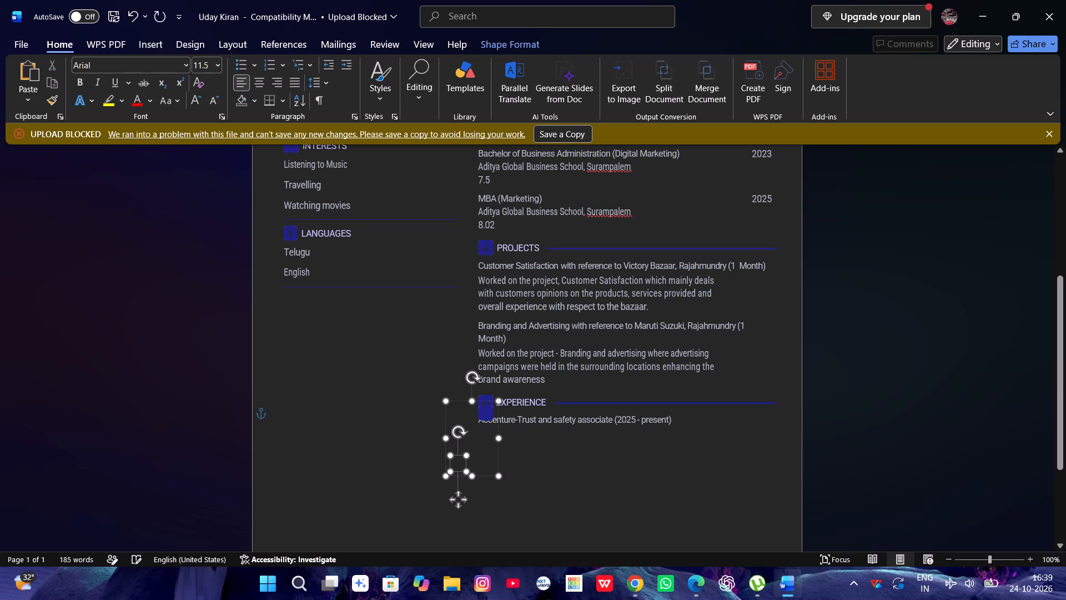
{"action": "left_click", "coordinate": [490, 417]}
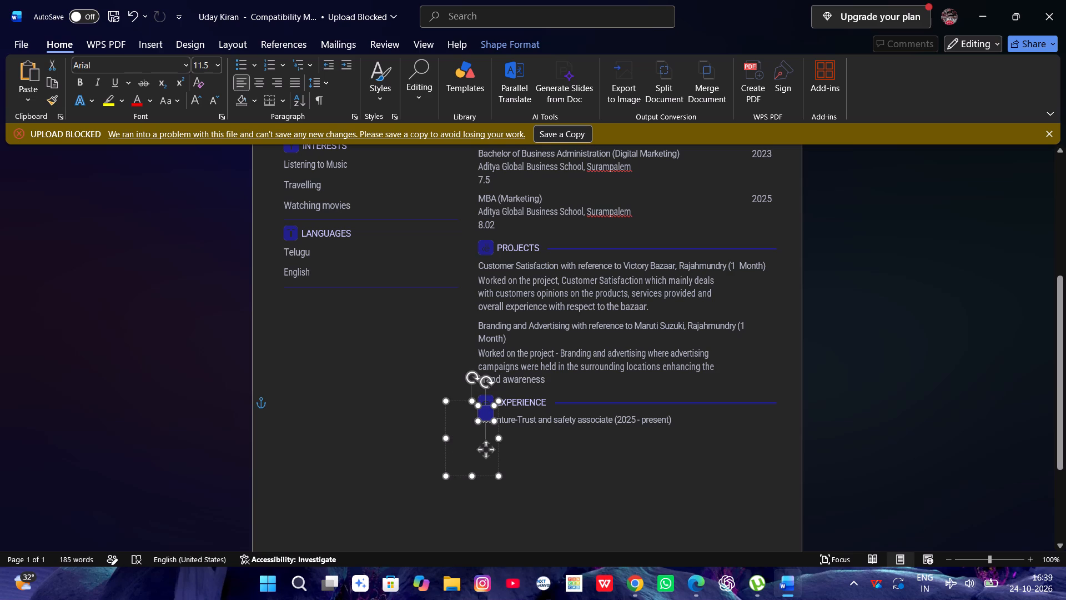
{"action": "left_click_drag", "start_coordinate": [484, 408], "coordinate": [437, 469]}
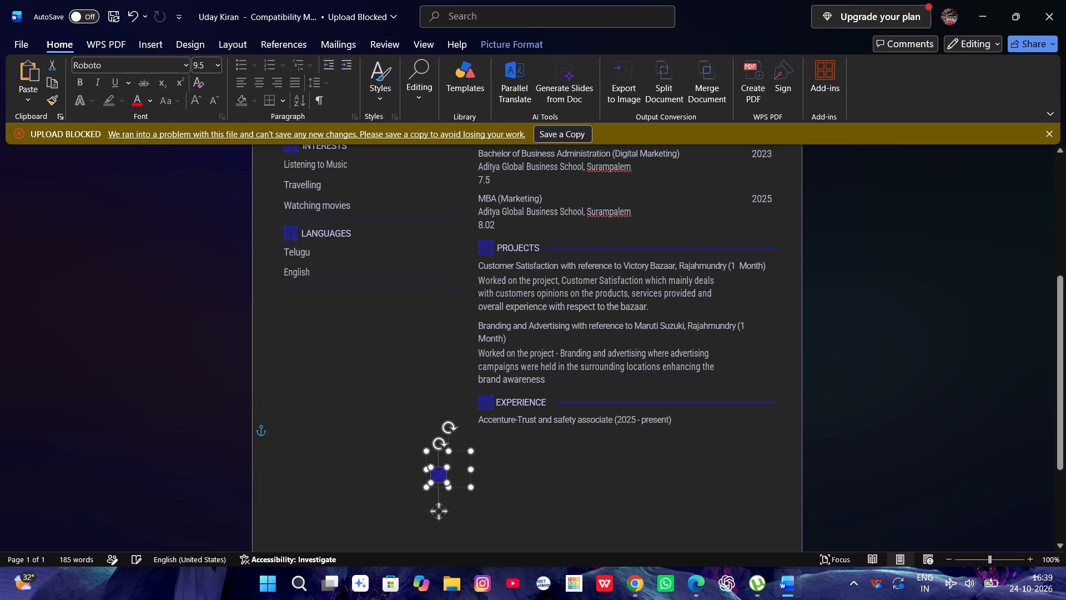
{"action": "key", "text": "BackSpace"}
{"action": "left_click", "coordinate": [631, 506]}
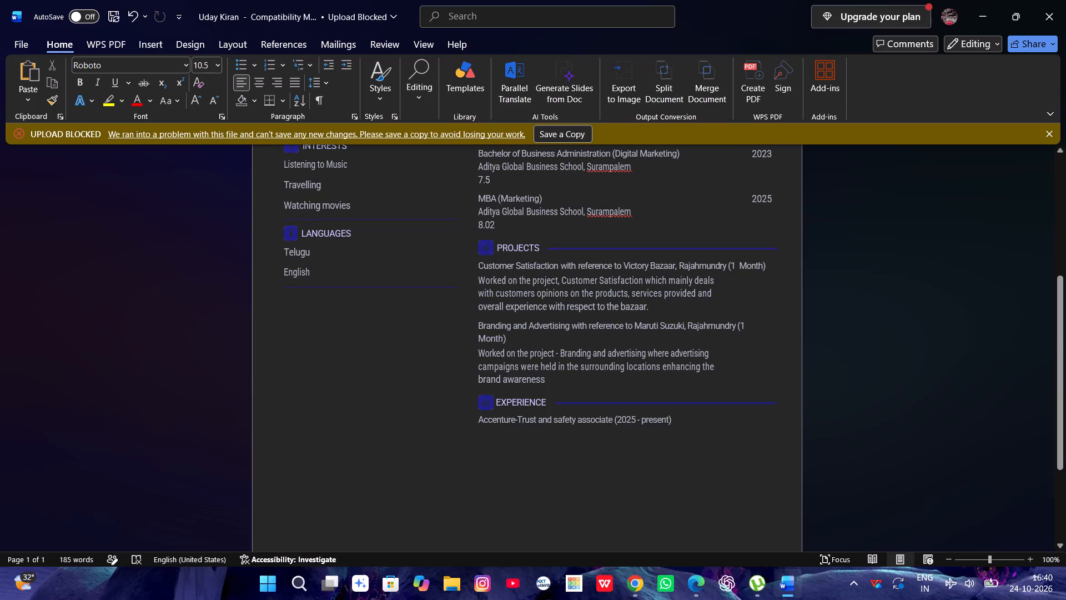
Review the whole résumé from the name header down to the Experience entry and the empty space below it.
{"action": "scroll", "coordinate": [628, 499], "scroll_direction": "down", "scroll_amount": 6}
{"action": "scroll", "coordinate": [628, 499], "scroll_direction": "up", "scroll_amount": 4}
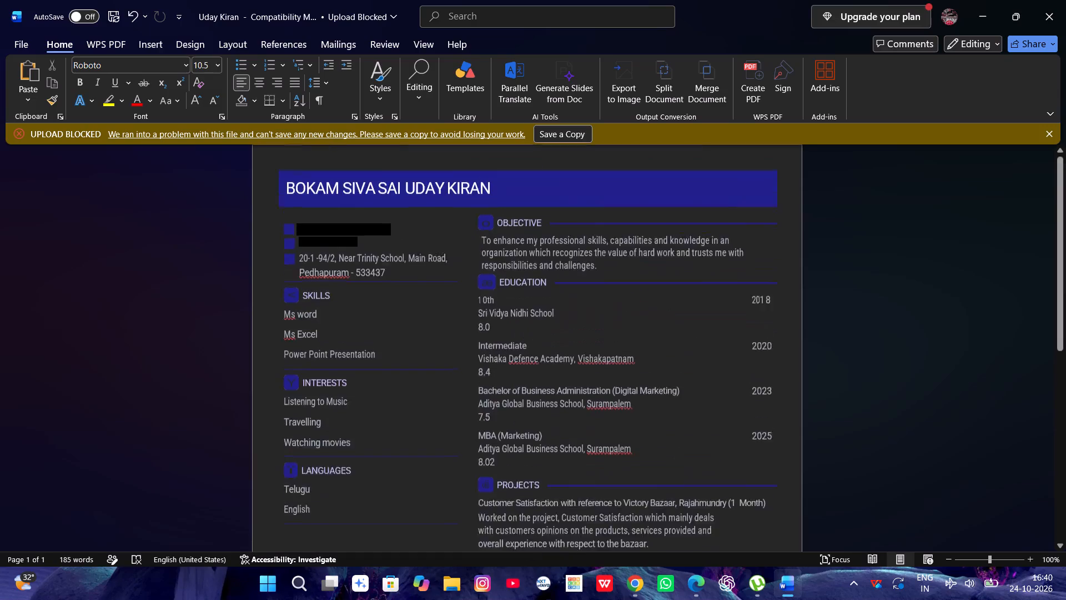
{"action": "scroll", "coordinate": [628, 499], "scroll_direction": "down", "scroll_amount": 6}
{"action": "left_click", "coordinate": [628, 499]}
{"action": "scroll", "coordinate": [628, 499], "scroll_direction": "down", "scroll_amount": 1}
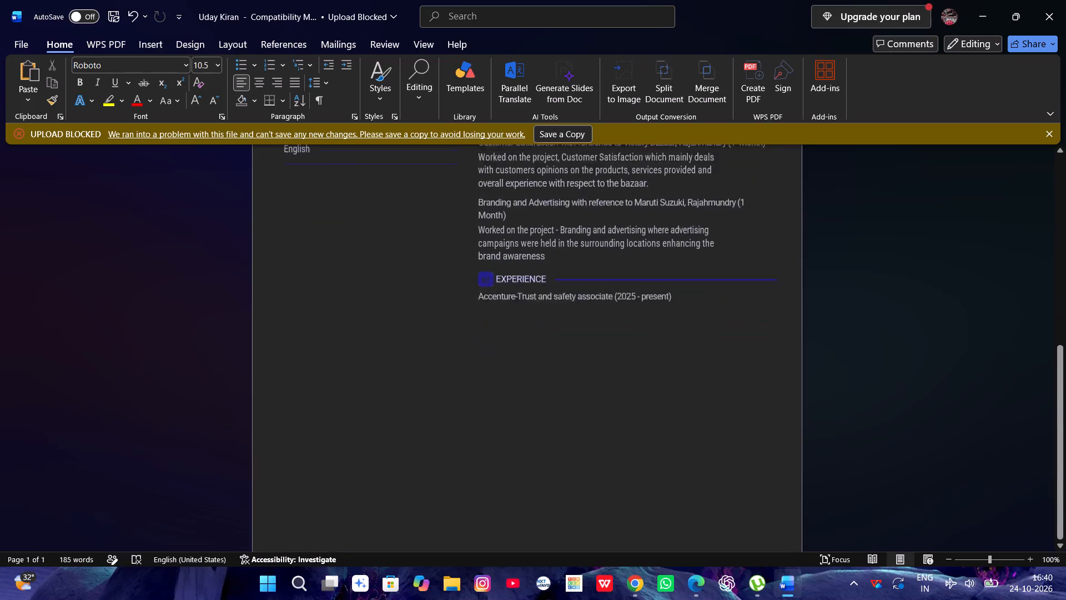
{"action": "scroll", "coordinate": [628, 499], "scroll_direction": "down", "scroll_amount": 2}
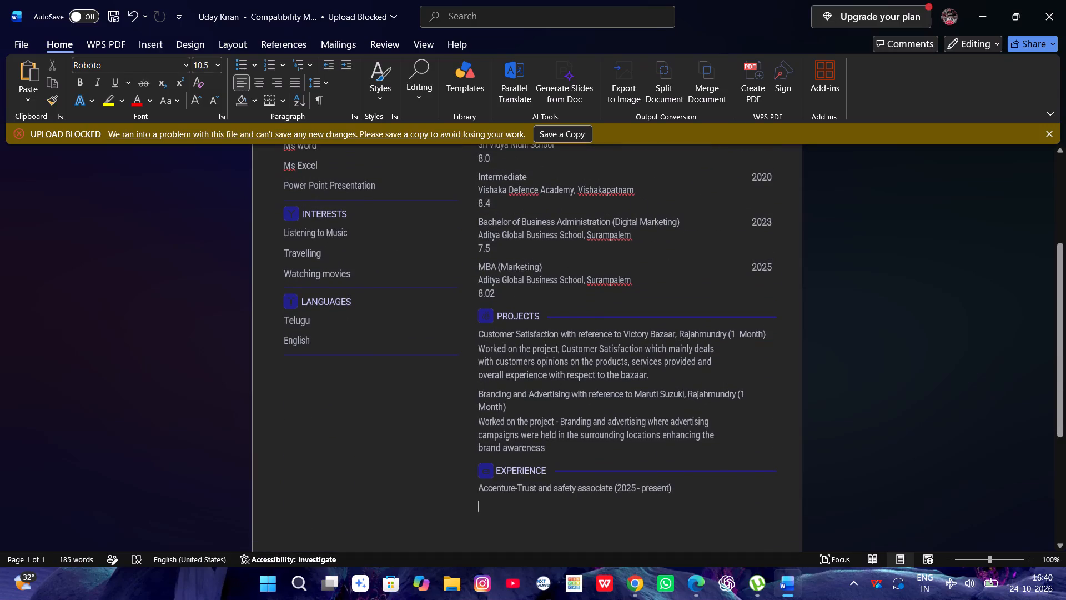
{"action": "scroll", "coordinate": [628, 499], "scroll_direction": "up", "scroll_amount": 2}
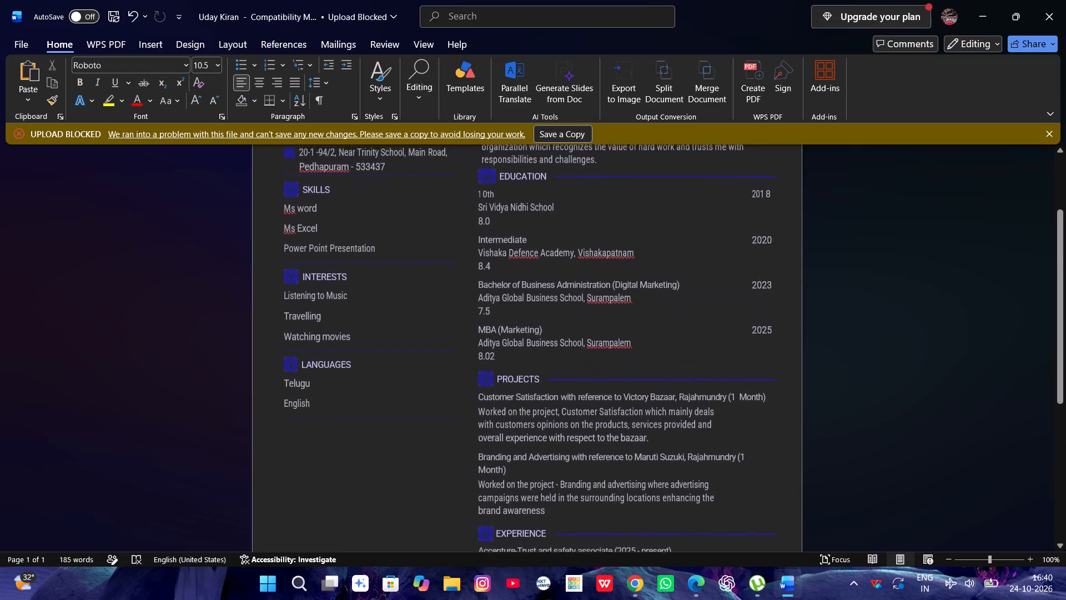
{"action": "scroll", "coordinate": [628, 499], "scroll_direction": "up", "scroll_amount": 3}
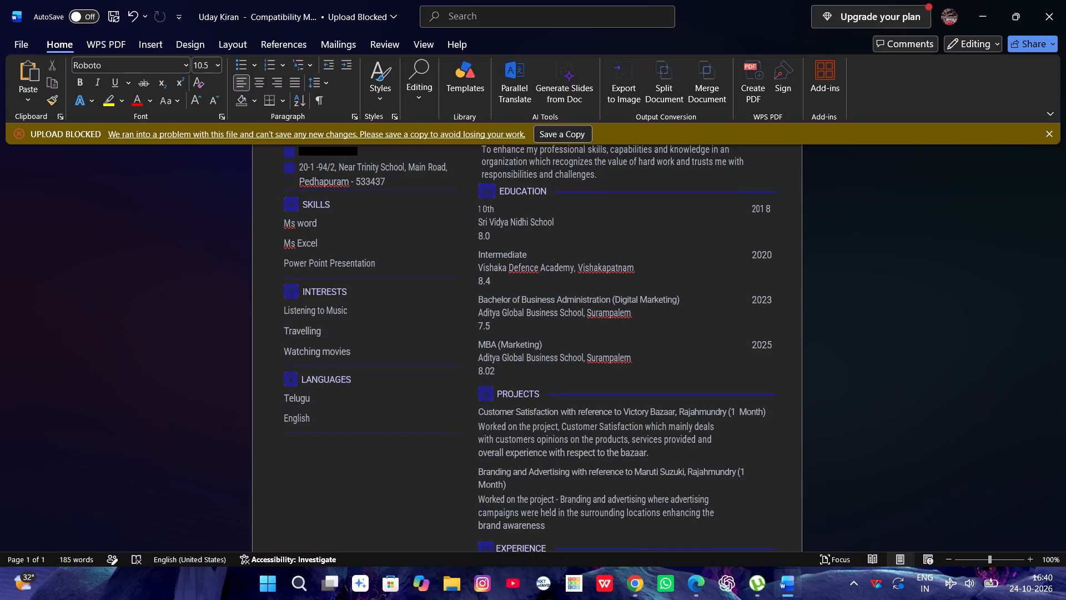
{"action": "scroll", "coordinate": [628, 499], "scroll_direction": "down", "scroll_amount": 1}
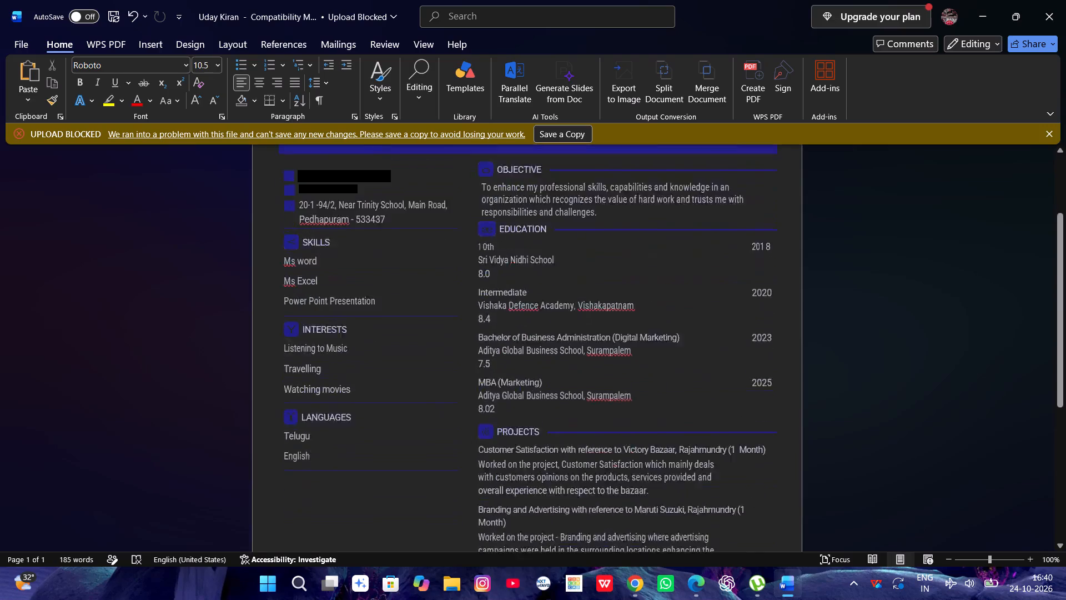
{"action": "scroll", "coordinate": [628, 499], "scroll_direction": "down", "scroll_amount": 1}
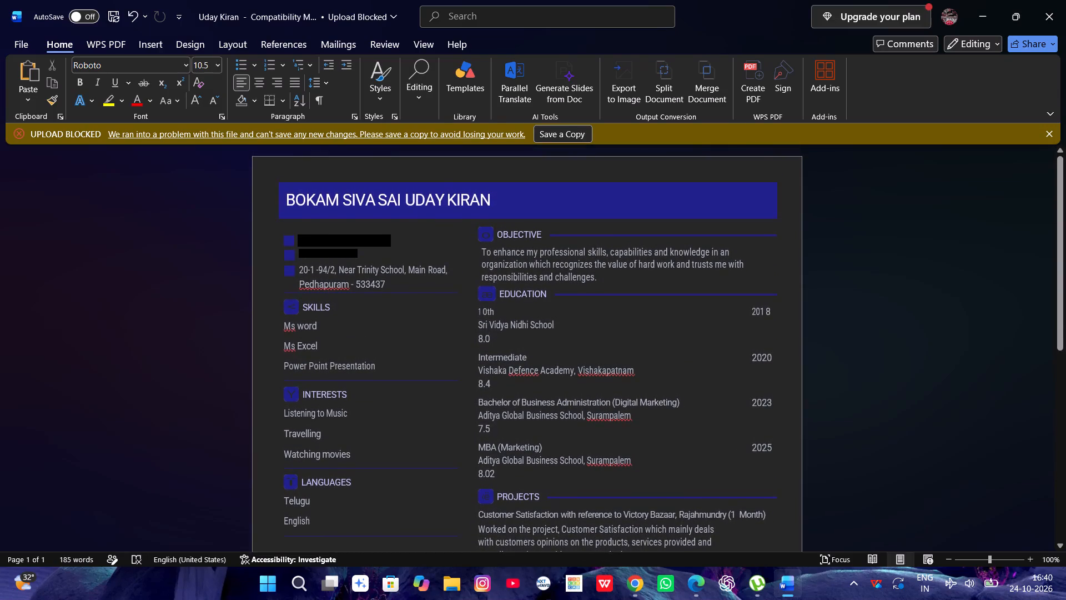
{"action": "scroll", "coordinate": [628, 499], "scroll_direction": "down", "scroll_amount": 1}
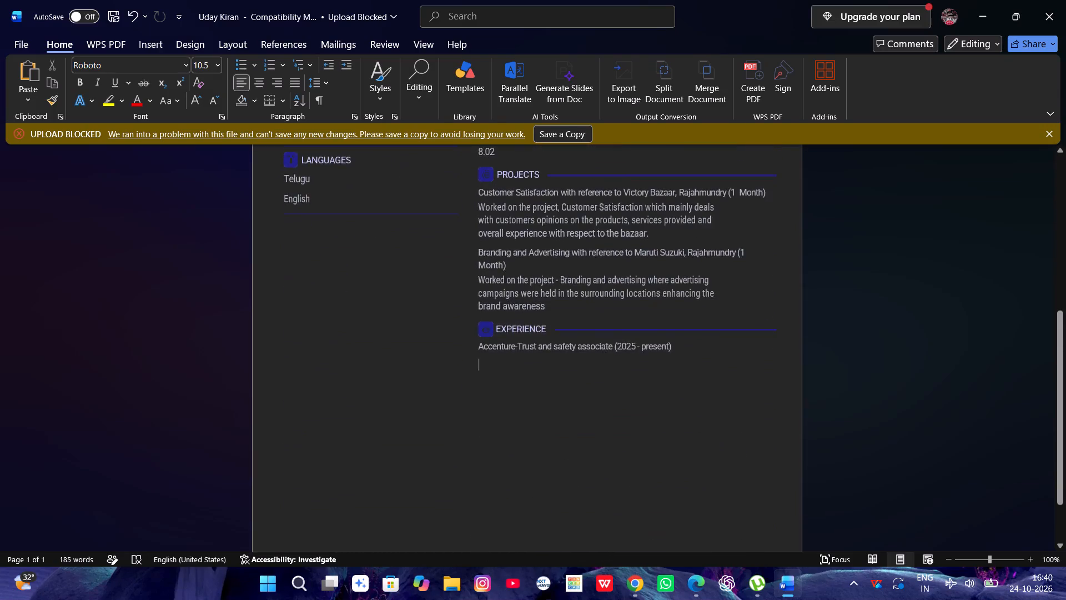
{"action": "scroll", "coordinate": [628, 499], "scroll_direction": "down", "scroll_amount": 1}
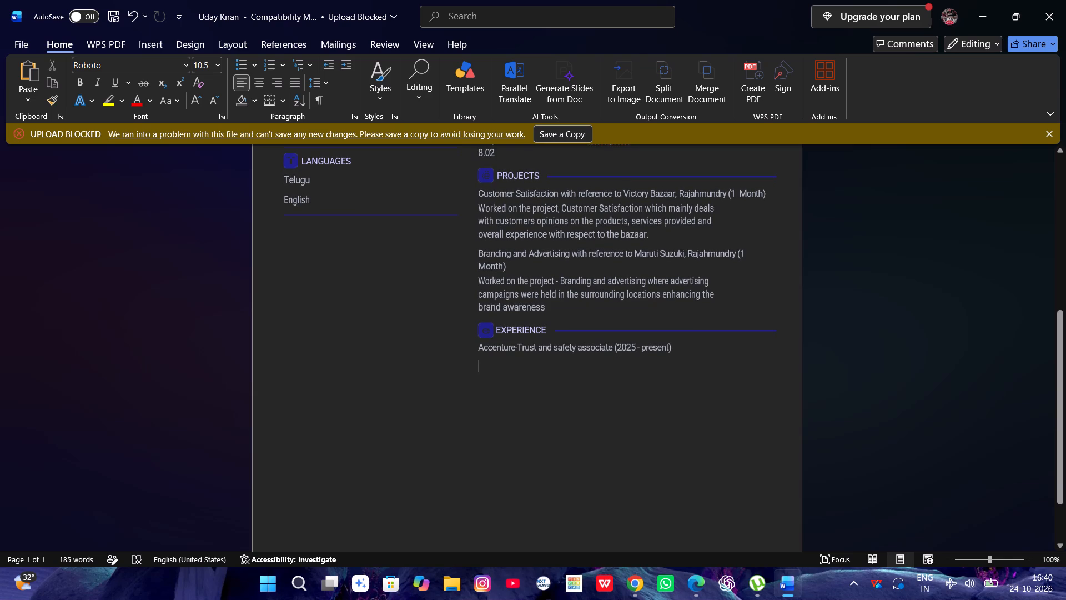
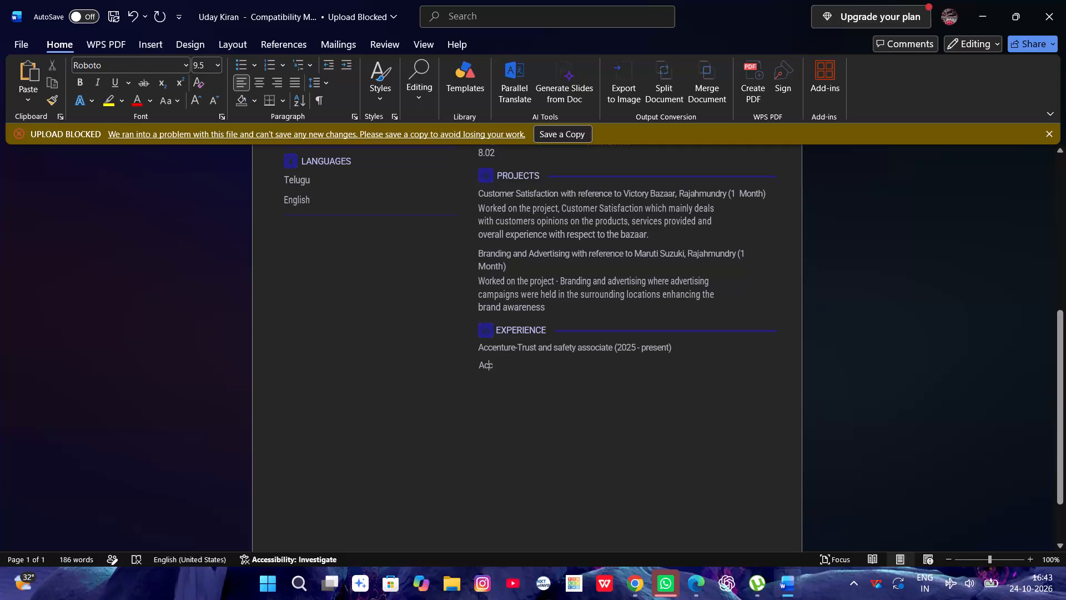
Paste the copied job responsibility lines below the Accenture entry and delete the leftover "Acc" in front of the first line.
{"action": "key", "text": "Right"}
{"action": "key", "text": "ctrl+v"}
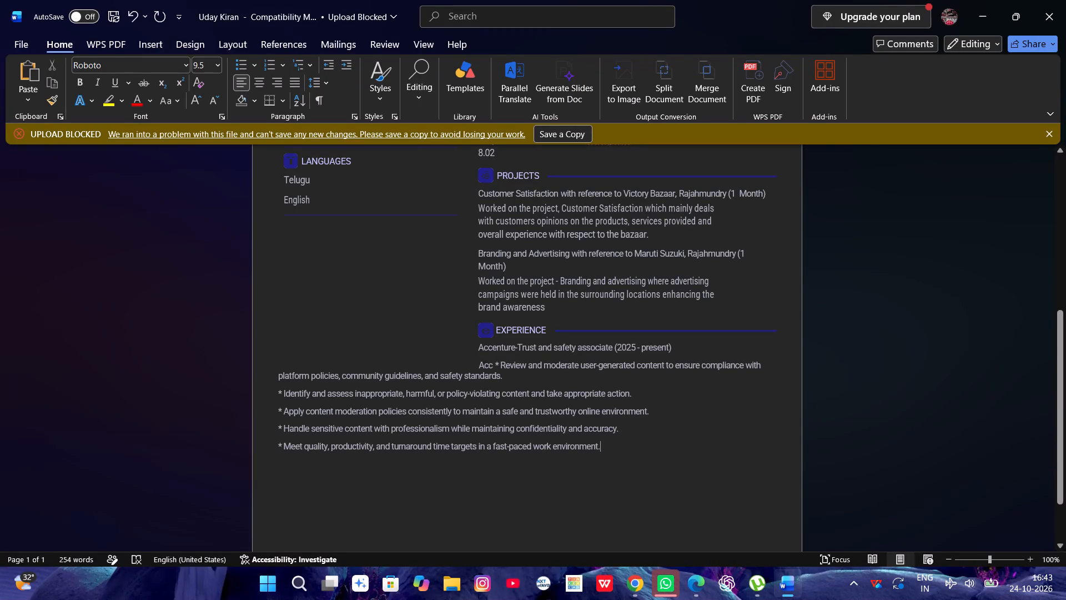
{"action": "left_click", "coordinate": [495, 363]}
{"action": "key", "text": "BackSpace"}
{"action": "key", "text": "BackSpace"}
{"action": "key", "text": "BackSpace"}
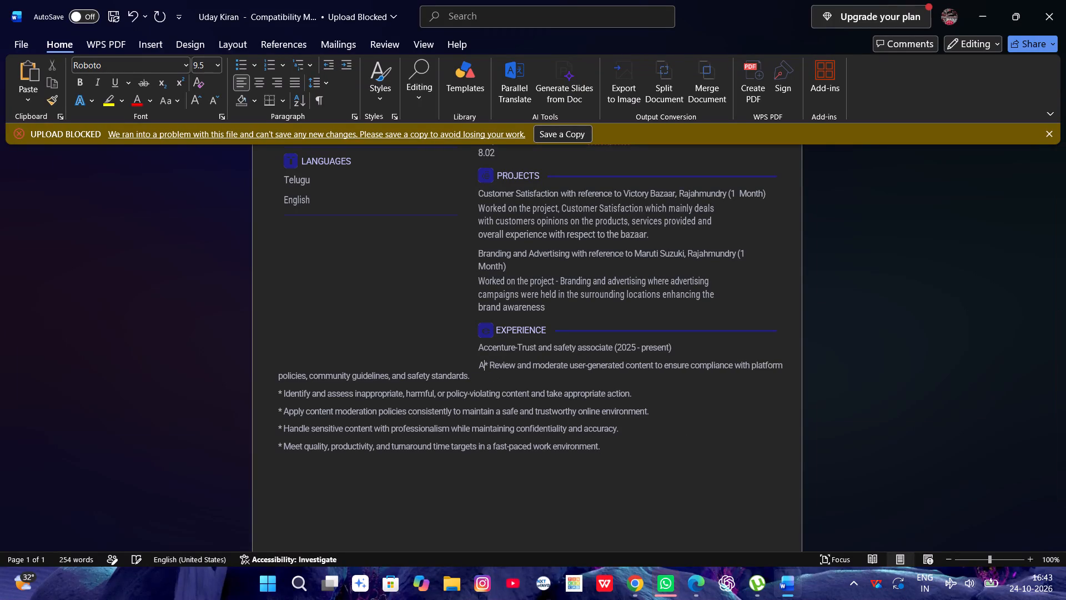
{"action": "key", "text": "BackSpace"}
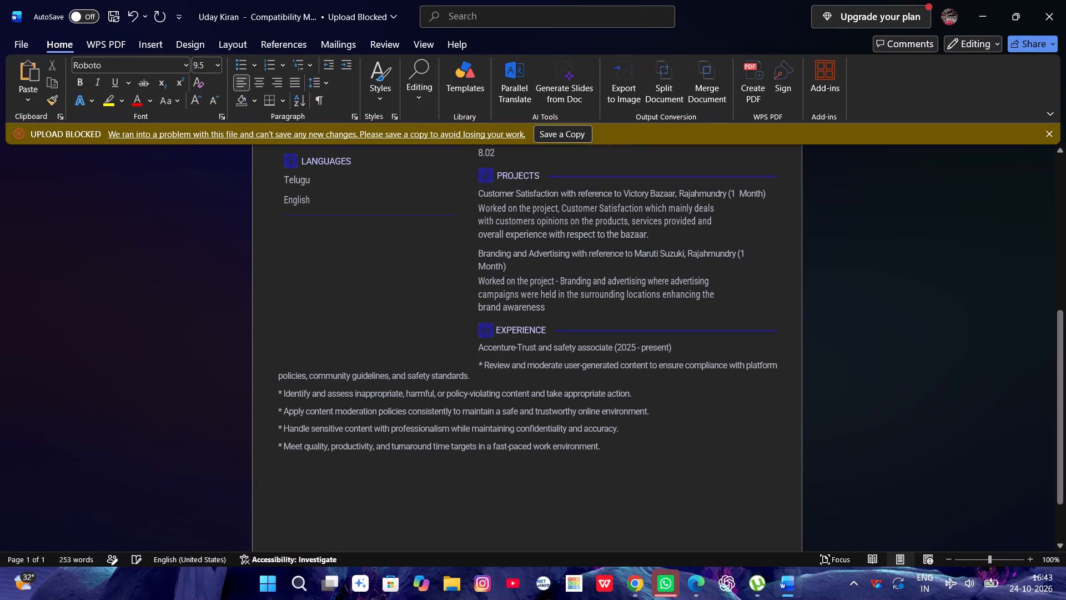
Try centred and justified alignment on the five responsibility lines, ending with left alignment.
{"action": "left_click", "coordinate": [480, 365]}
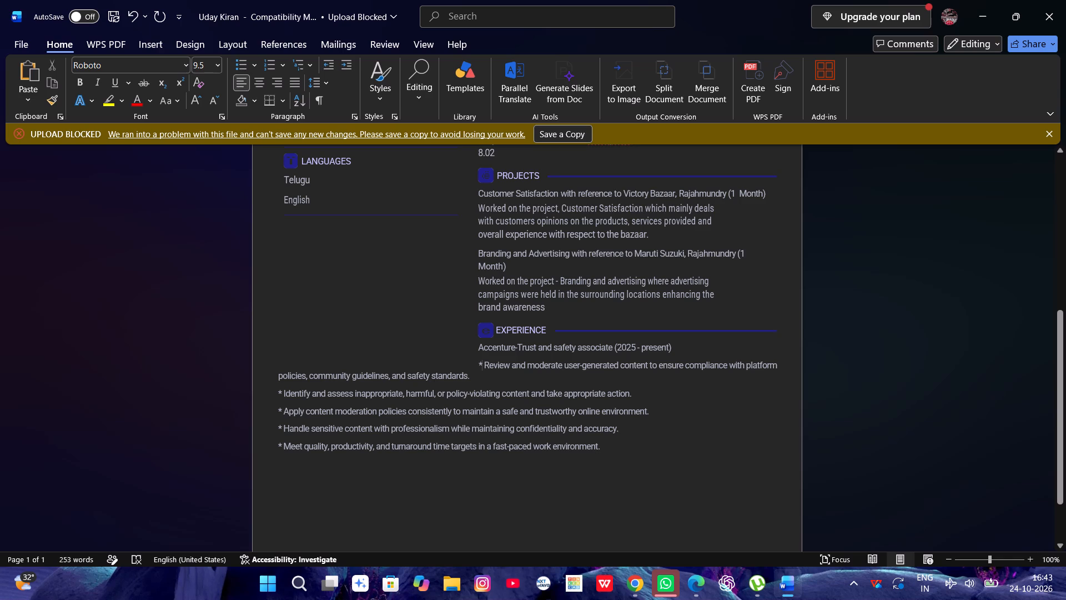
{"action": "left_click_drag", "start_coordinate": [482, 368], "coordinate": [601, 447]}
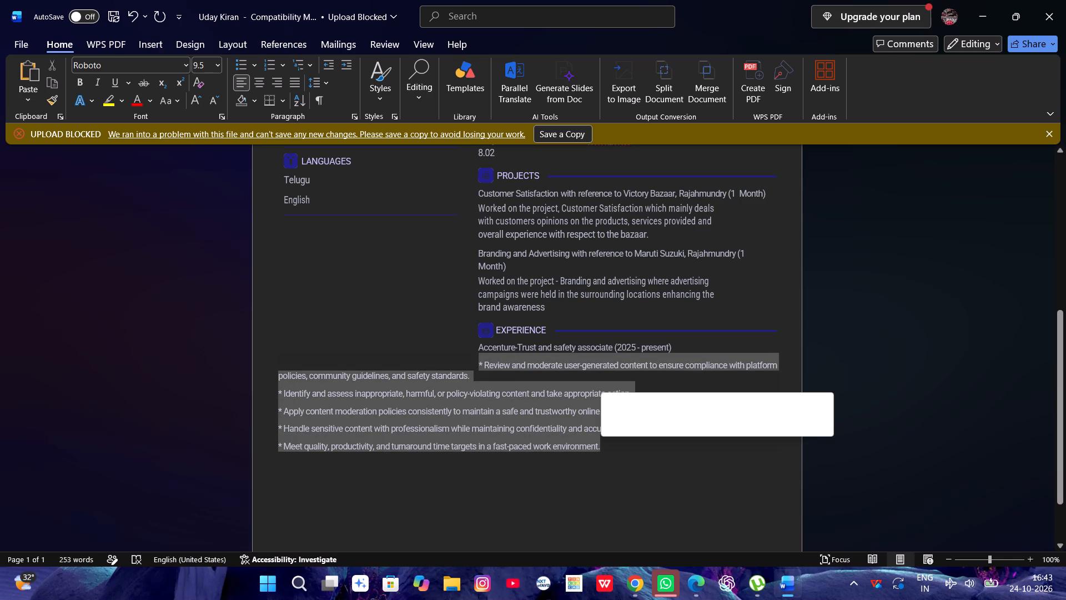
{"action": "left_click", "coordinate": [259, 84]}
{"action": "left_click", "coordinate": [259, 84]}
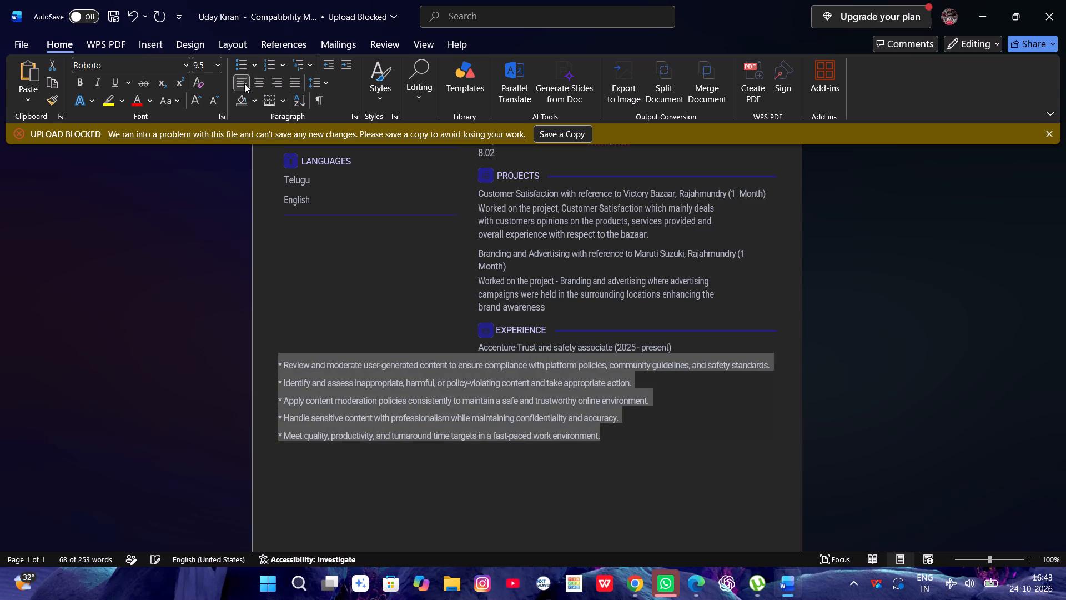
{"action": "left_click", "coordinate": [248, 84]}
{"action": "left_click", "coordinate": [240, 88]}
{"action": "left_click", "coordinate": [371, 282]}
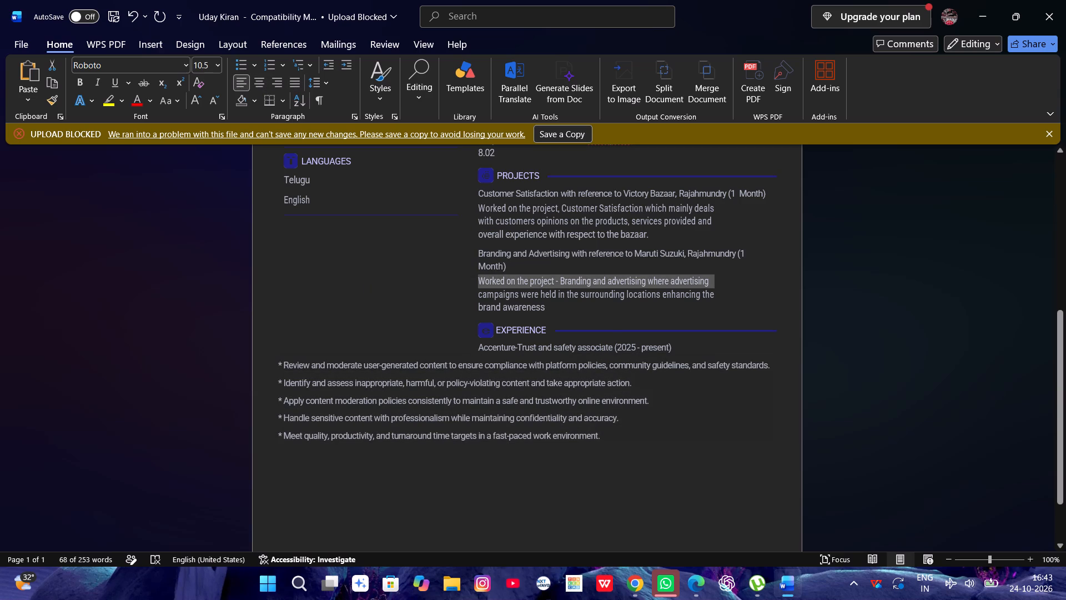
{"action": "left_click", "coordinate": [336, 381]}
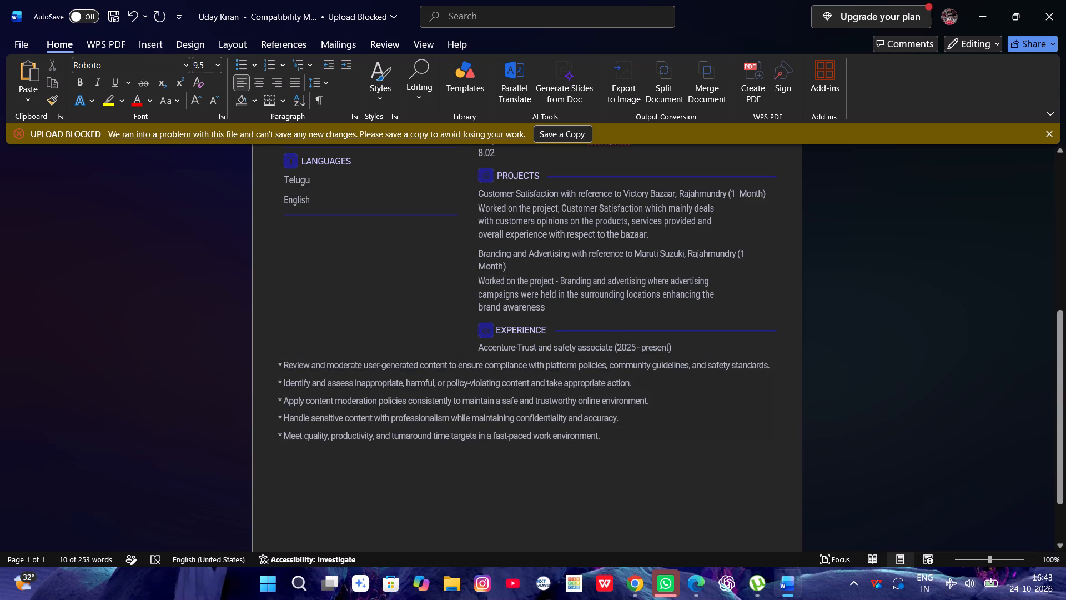
Copy and delete the five responsibility lines, and paste them back on a new line directly under the Accenture entry.
{"action": "left_click_drag", "start_coordinate": [279, 362], "coordinate": [754, 432]}
{"action": "left_click", "coordinate": [754, 432]}
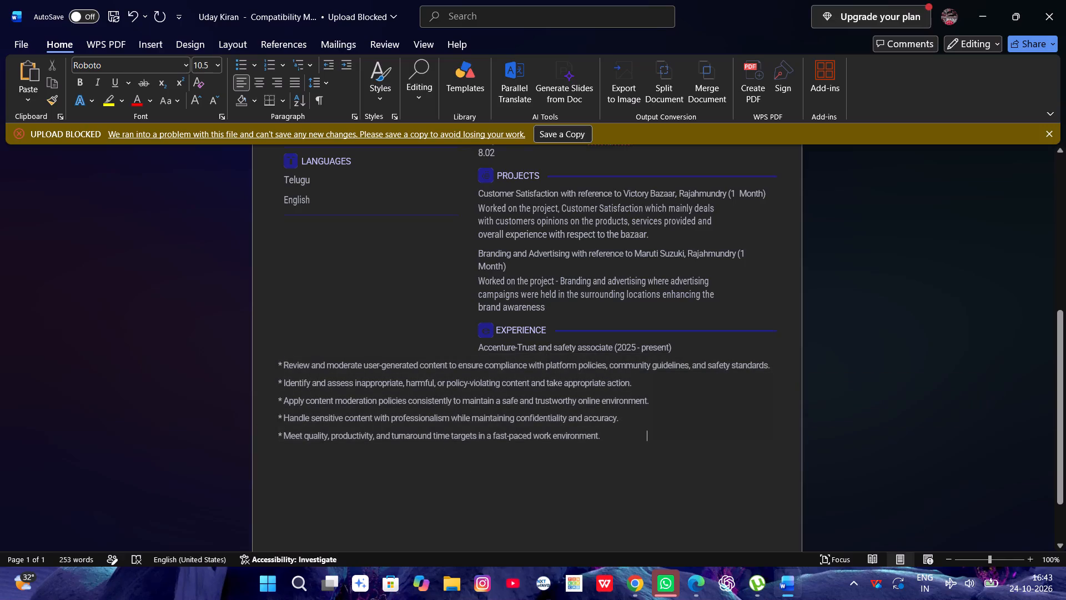
{"action": "scroll", "coordinate": [592, 411], "scroll_direction": "up", "scroll_amount": 1}
{"action": "scroll", "coordinate": [592, 411], "scroll_direction": "down", "scroll_amount": 3}
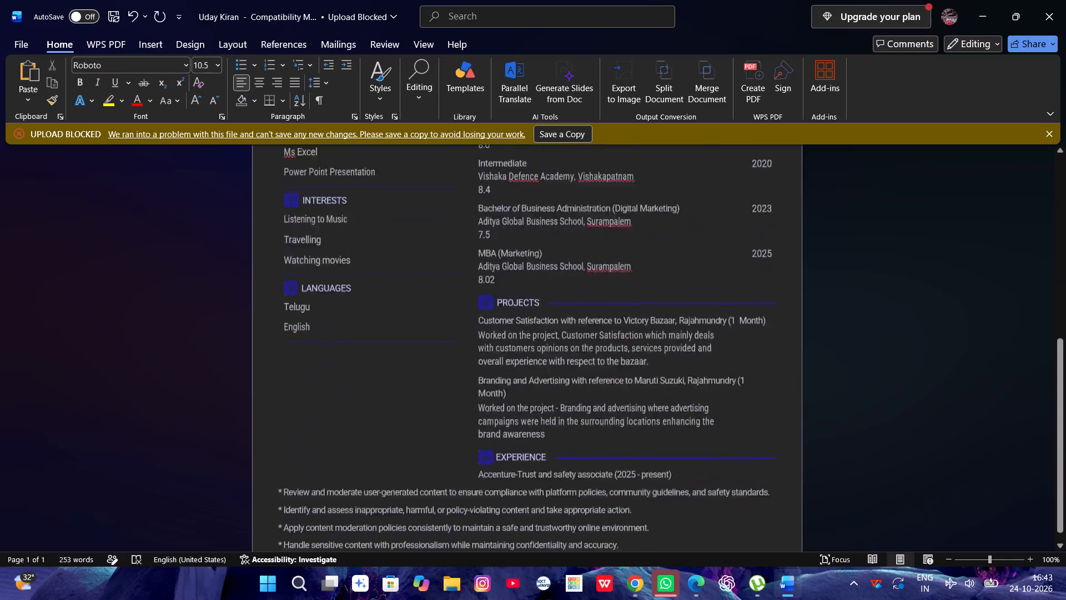
{"action": "scroll", "coordinate": [592, 411], "scroll_direction": "down", "scroll_amount": 1}
{"action": "scroll", "coordinate": [592, 411], "scroll_direction": "up", "scroll_amount": 1}
{"action": "scroll", "coordinate": [592, 411], "scroll_direction": "down", "scroll_amount": 1}
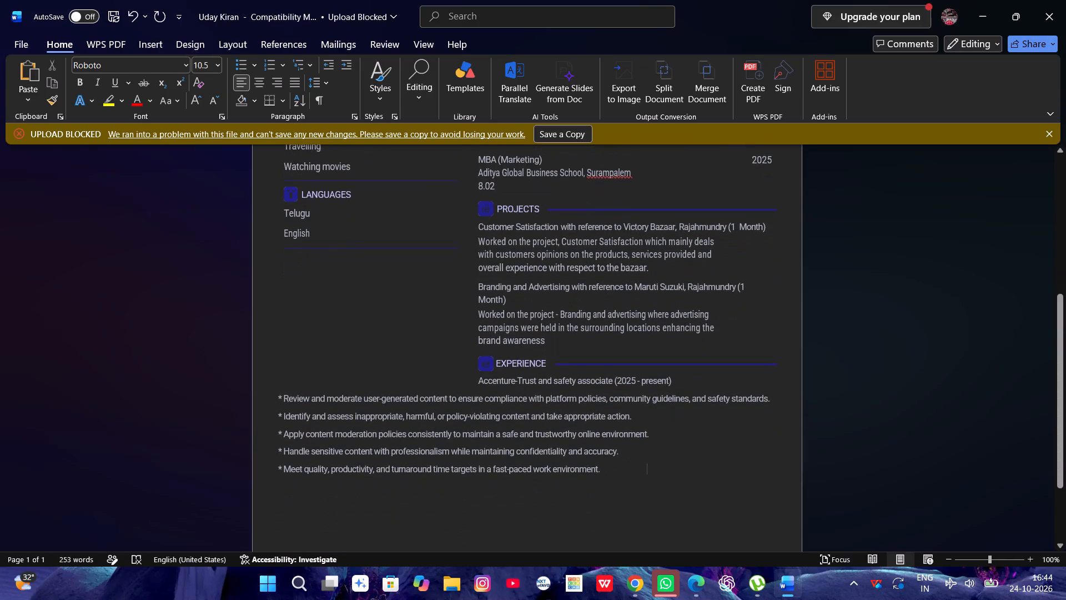
{"action": "scroll", "coordinate": [592, 411], "scroll_direction": "down", "scroll_amount": 1}
{"action": "left_click", "coordinate": [280, 377]}
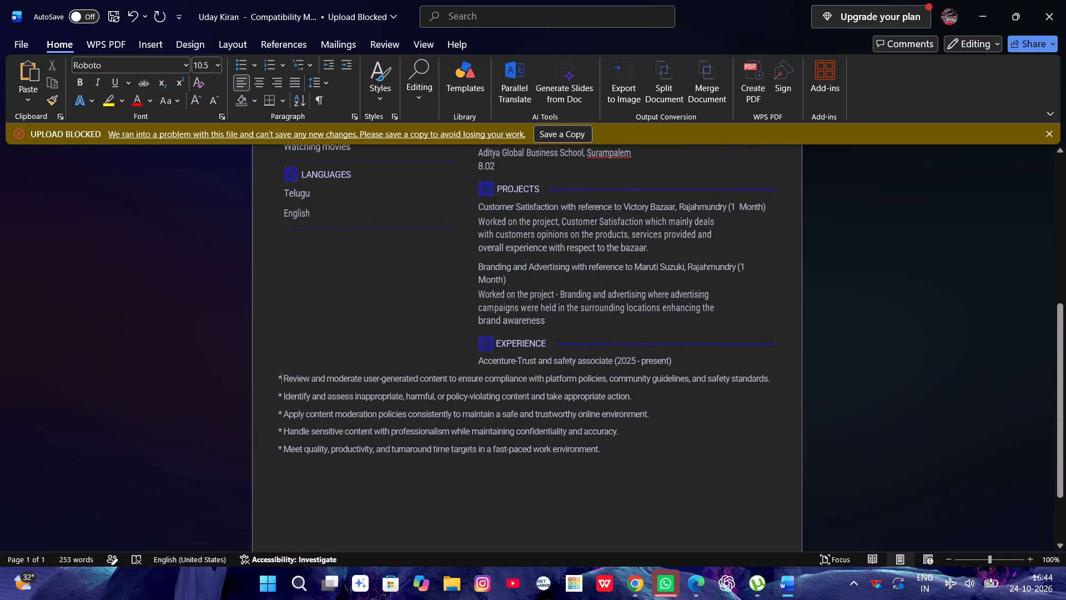
{"action": "left_click_drag", "start_coordinate": [278, 376], "coordinate": [677, 449]}
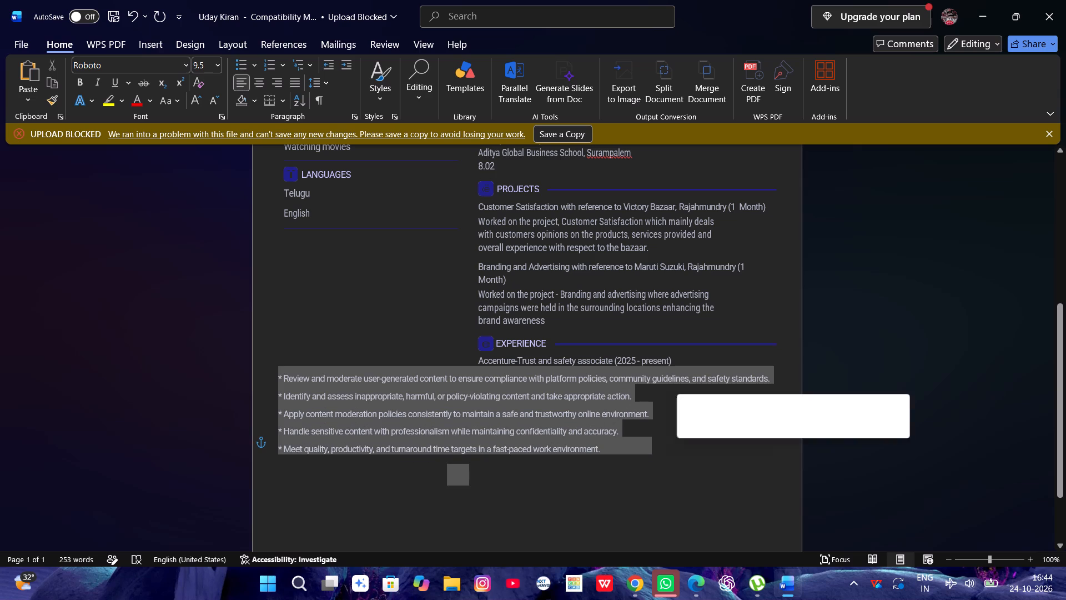
{"action": "key", "text": "ctrl+c"}
{"action": "key", "text": "BackSpace"}
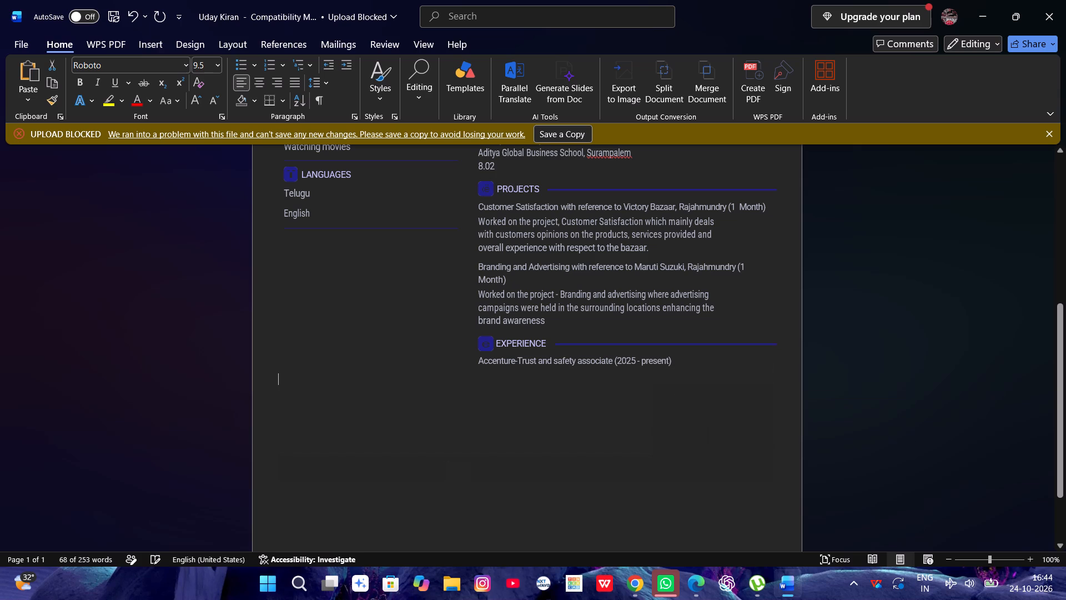
{"action": "left_click", "coordinate": [681, 352]}
{"action": "key", "text": "Return"}
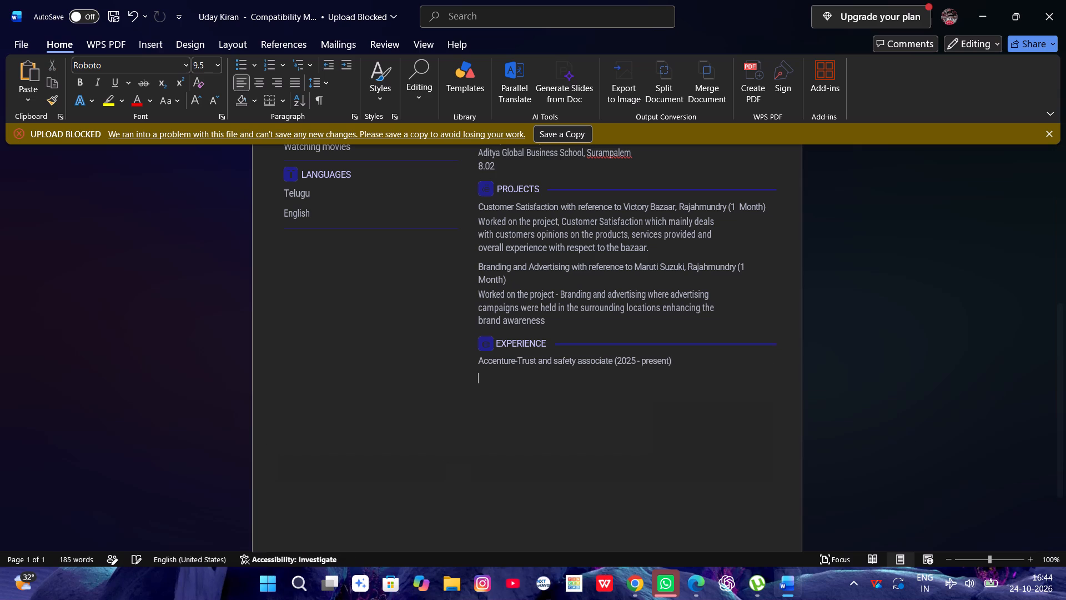
{"action": "key", "text": "ctrl+v"}
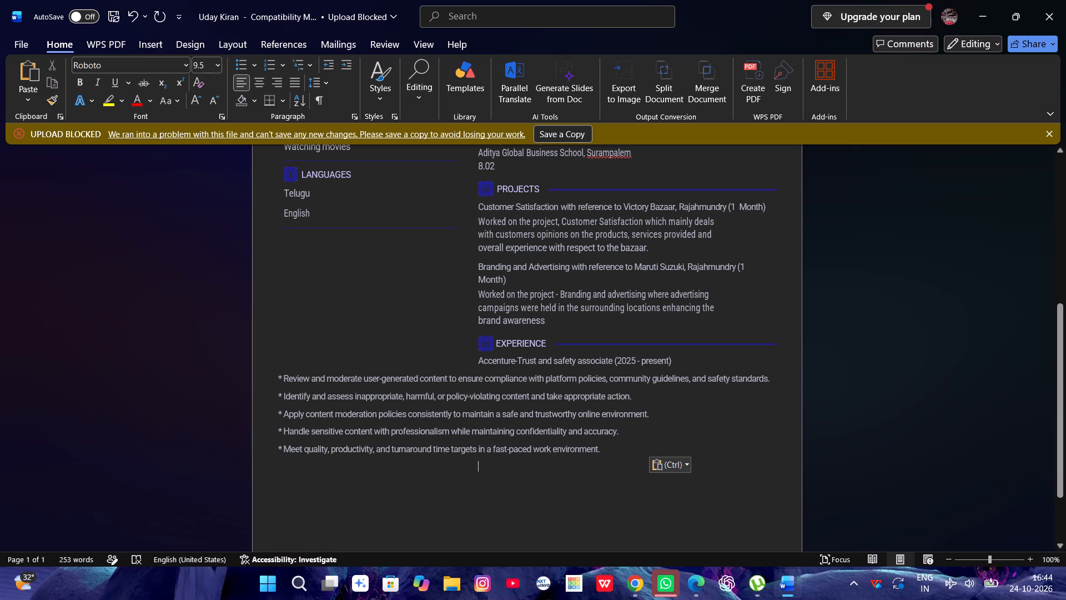
Indent the "Review and moderate user-generated content" line with spaces until it lines up under the Accenture entry.
{"action": "left_click", "coordinate": [275, 374]}
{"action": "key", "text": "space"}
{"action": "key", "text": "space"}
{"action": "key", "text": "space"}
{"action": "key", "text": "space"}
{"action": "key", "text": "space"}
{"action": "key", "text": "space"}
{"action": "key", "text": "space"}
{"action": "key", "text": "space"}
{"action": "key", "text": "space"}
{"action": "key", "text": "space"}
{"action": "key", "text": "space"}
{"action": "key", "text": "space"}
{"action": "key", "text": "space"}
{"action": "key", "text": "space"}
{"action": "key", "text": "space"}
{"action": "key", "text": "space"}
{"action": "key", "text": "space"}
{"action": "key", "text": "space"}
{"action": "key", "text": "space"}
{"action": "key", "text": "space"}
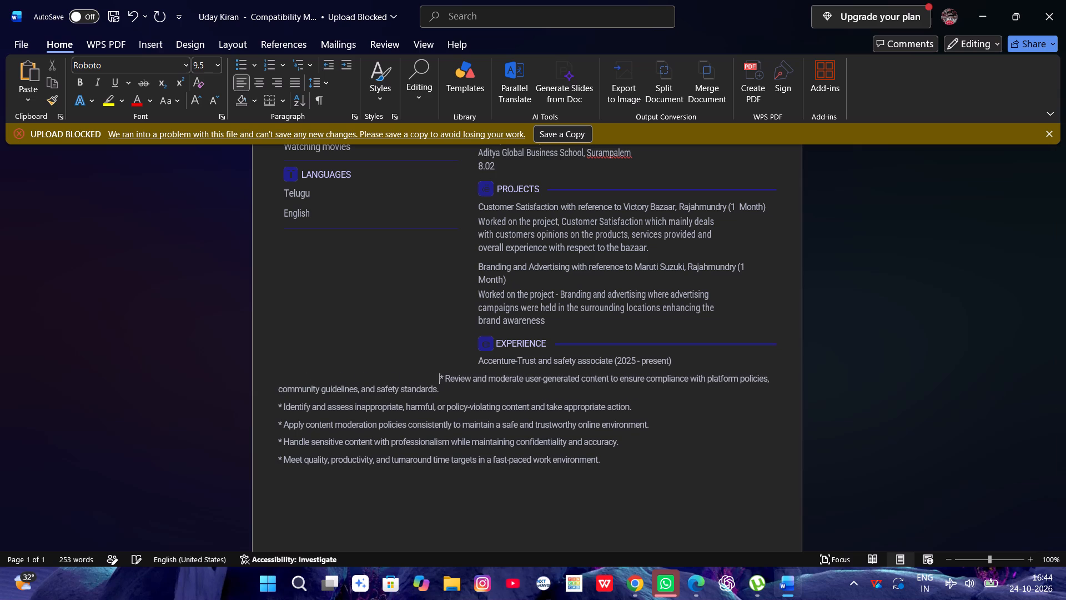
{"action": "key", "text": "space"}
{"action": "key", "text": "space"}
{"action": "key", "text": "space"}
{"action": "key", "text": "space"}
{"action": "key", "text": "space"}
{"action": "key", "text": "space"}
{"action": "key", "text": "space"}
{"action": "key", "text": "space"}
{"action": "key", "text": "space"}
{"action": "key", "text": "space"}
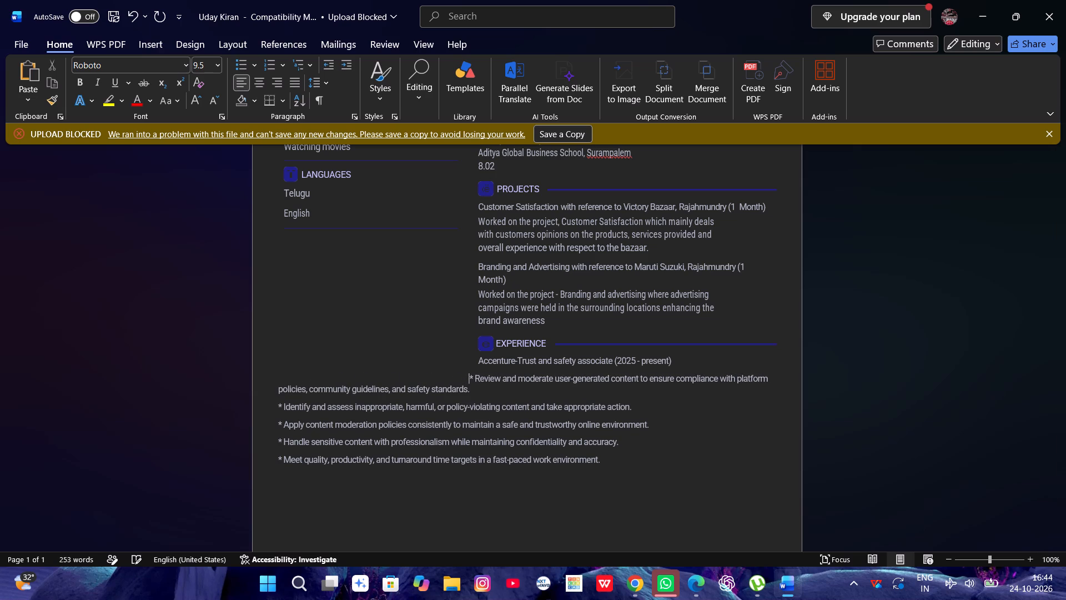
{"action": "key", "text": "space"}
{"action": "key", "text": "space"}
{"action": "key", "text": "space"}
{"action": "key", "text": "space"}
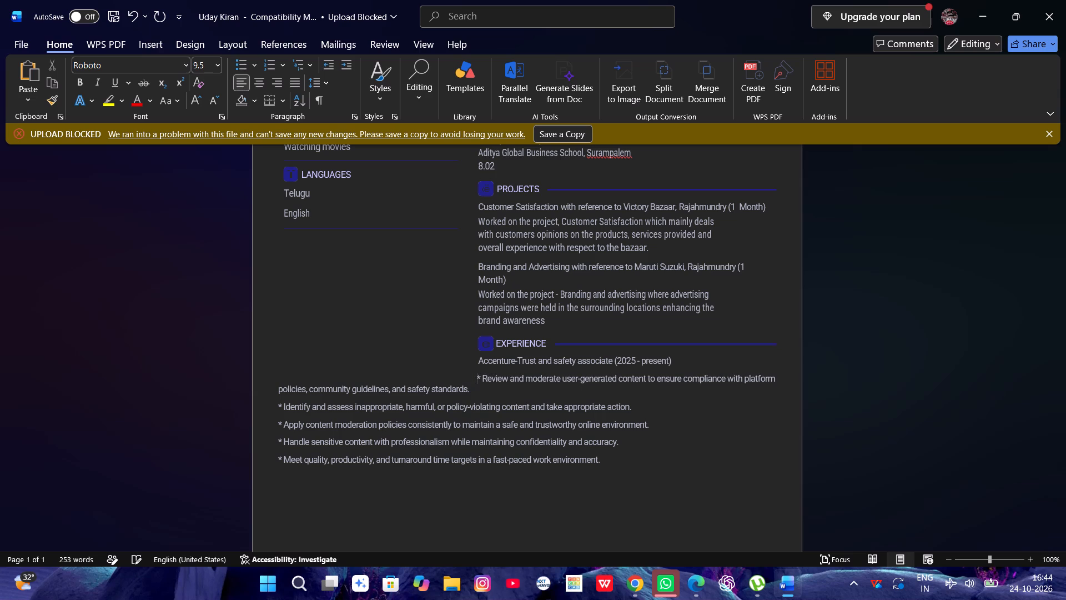
Try to indent the wrapped "policies, community guidelines, and safety standards." line with spaces.
{"action": "left_click", "coordinate": [279, 387]}
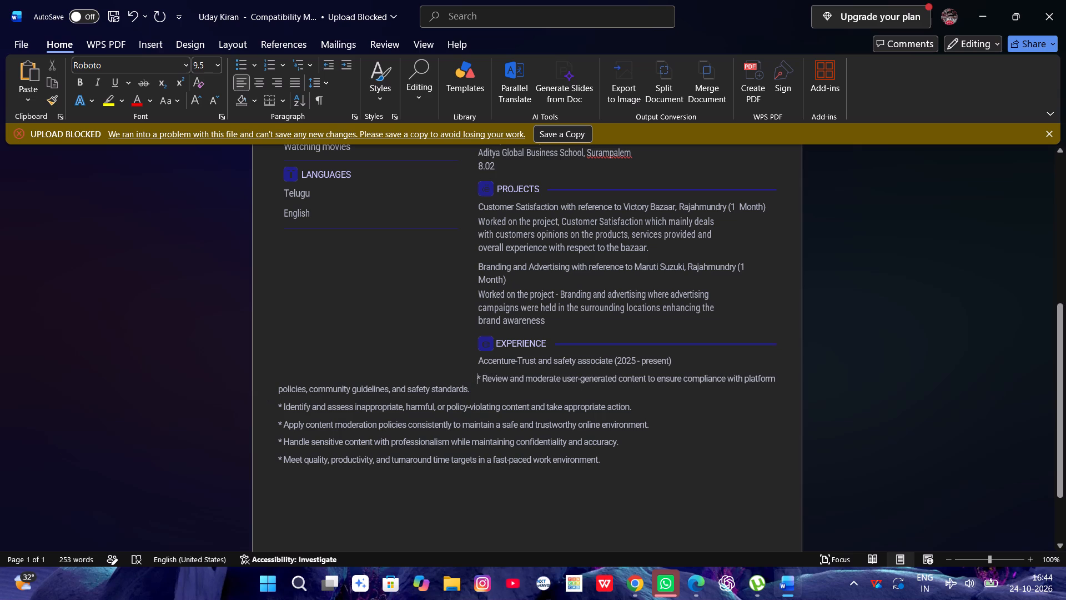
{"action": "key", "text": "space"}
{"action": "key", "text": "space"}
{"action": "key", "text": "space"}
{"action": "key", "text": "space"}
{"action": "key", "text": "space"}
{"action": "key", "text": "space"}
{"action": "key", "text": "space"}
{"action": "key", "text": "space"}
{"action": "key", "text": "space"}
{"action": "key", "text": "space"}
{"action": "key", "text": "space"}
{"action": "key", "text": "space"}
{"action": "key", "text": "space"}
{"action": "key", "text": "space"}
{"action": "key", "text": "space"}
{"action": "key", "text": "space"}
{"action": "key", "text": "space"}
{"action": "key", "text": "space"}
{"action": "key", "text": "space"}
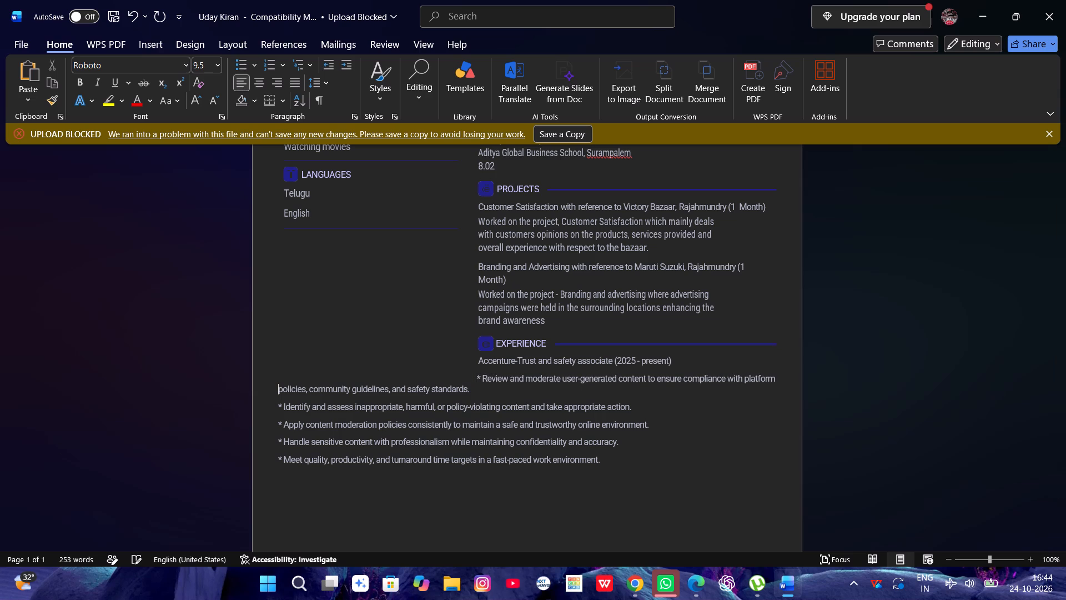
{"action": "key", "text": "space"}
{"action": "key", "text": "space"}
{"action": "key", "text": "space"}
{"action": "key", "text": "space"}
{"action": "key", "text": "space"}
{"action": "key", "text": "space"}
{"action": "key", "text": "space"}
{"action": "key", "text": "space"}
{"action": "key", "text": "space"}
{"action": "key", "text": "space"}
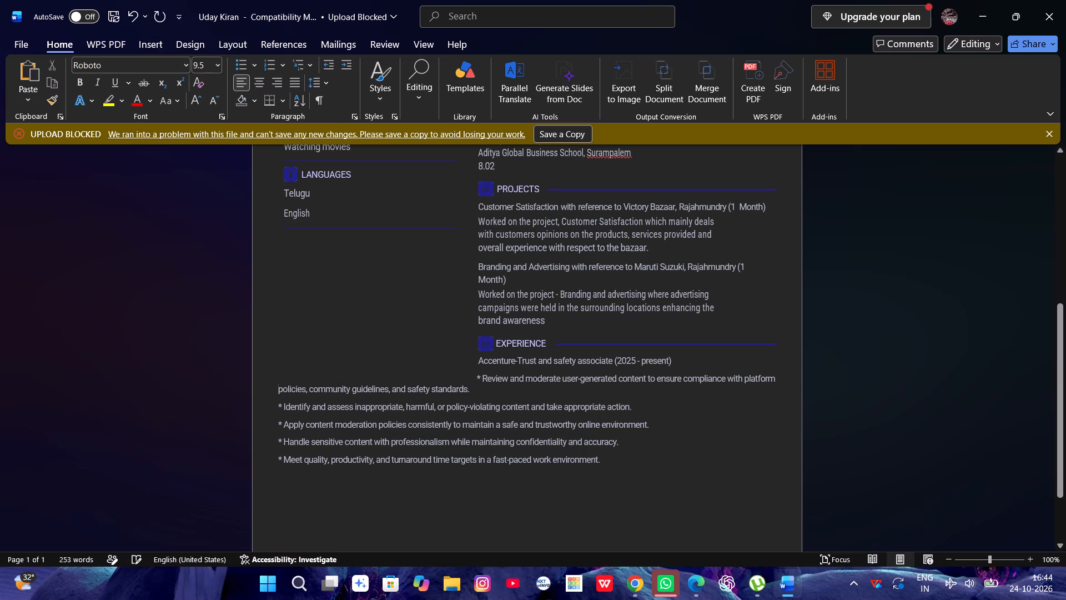
Indent the "Identify and assess inappropriate, harmful, or policy-violating content" line with spaces until it lines up under the Accenture entry.
{"action": "left_click", "coordinate": [279, 407]}
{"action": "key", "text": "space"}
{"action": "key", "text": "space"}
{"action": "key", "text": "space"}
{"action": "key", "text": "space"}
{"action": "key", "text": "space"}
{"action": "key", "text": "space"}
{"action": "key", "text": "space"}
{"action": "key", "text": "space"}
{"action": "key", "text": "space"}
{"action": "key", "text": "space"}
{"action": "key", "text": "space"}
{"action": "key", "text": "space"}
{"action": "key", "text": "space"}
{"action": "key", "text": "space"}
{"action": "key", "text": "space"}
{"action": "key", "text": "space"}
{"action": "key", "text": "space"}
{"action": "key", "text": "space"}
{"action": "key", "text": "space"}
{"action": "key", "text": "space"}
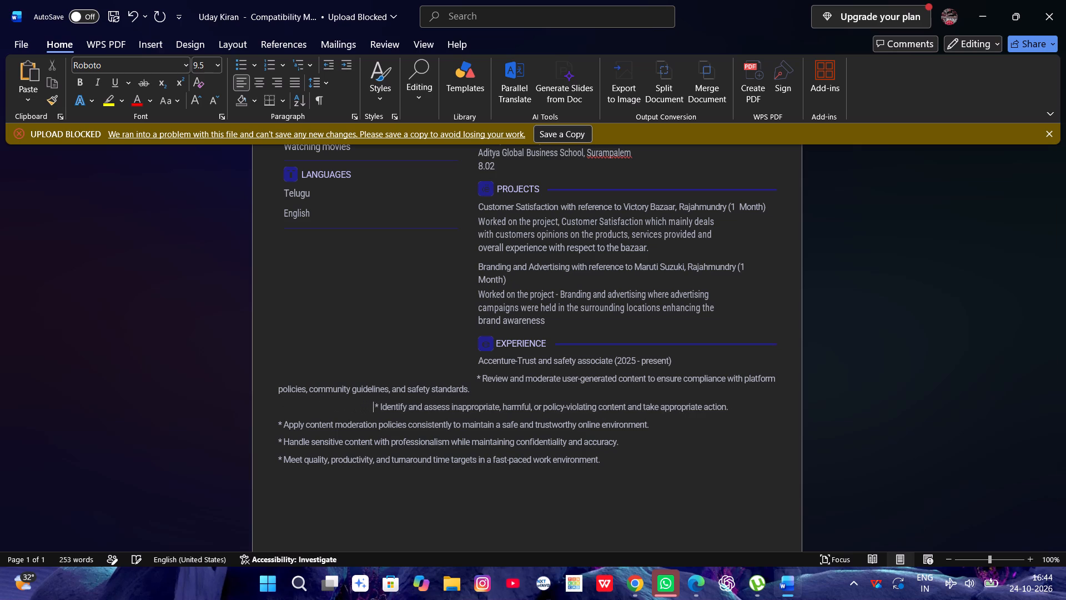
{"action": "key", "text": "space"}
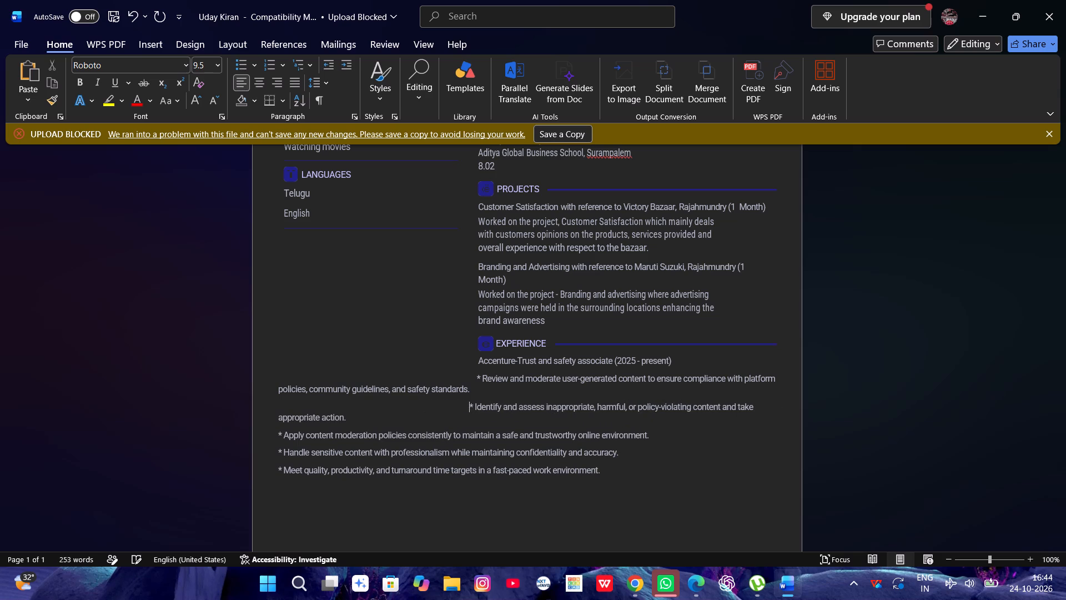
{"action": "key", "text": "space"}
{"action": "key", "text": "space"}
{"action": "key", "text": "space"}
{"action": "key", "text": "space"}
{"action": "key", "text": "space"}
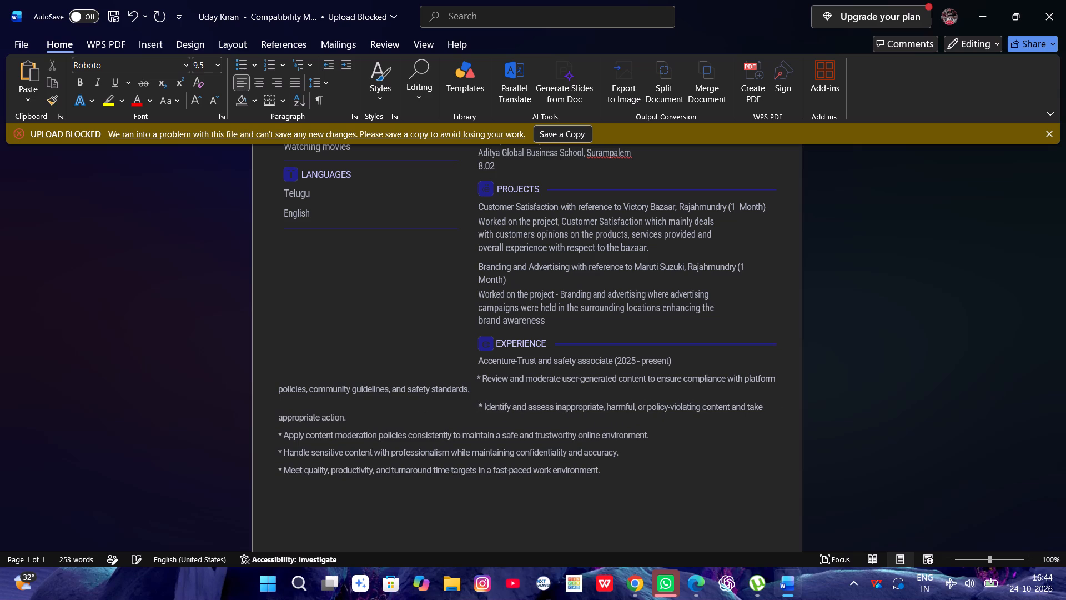
Try to indent the wrapped "appropriate action." line with spaces.
{"action": "left_click", "coordinate": [276, 422]}
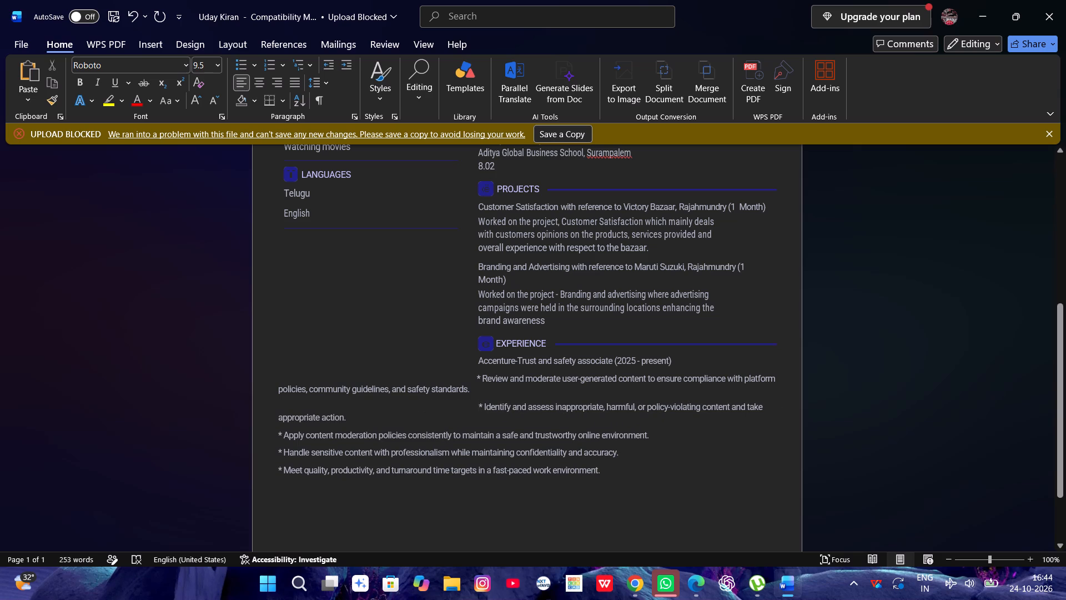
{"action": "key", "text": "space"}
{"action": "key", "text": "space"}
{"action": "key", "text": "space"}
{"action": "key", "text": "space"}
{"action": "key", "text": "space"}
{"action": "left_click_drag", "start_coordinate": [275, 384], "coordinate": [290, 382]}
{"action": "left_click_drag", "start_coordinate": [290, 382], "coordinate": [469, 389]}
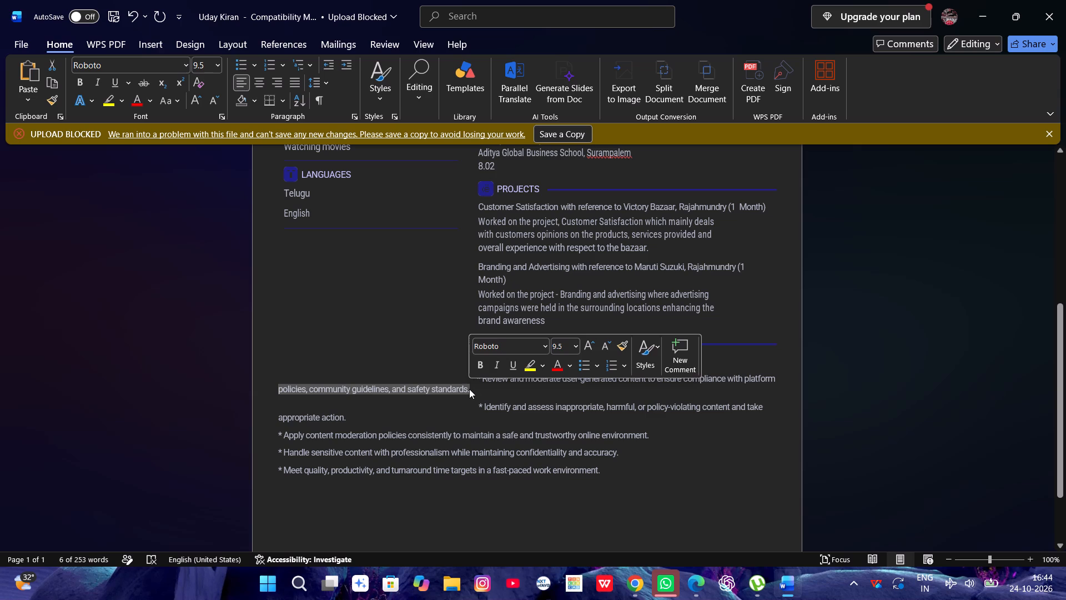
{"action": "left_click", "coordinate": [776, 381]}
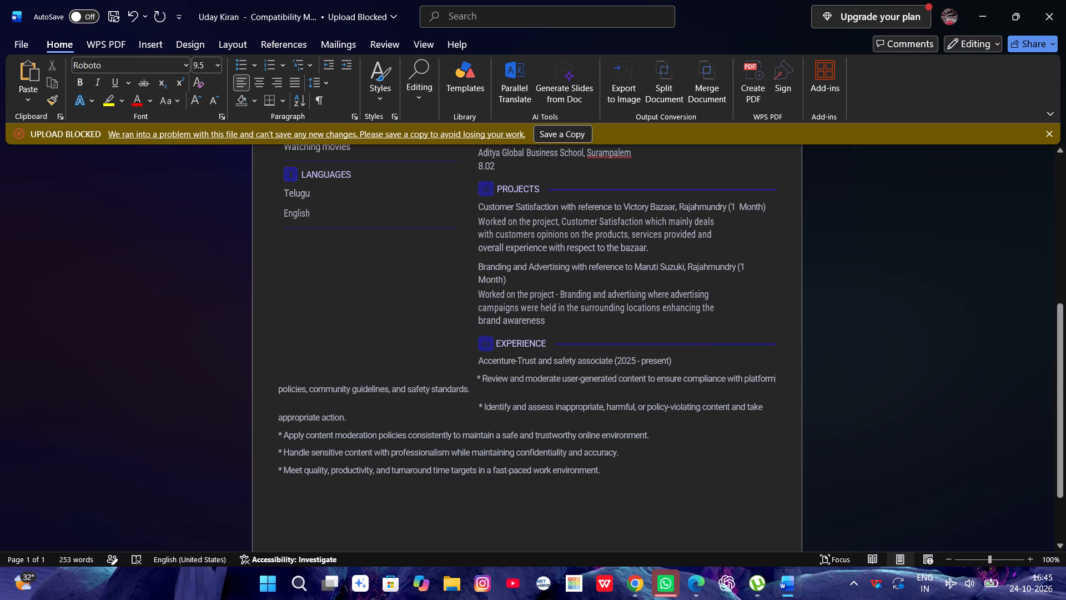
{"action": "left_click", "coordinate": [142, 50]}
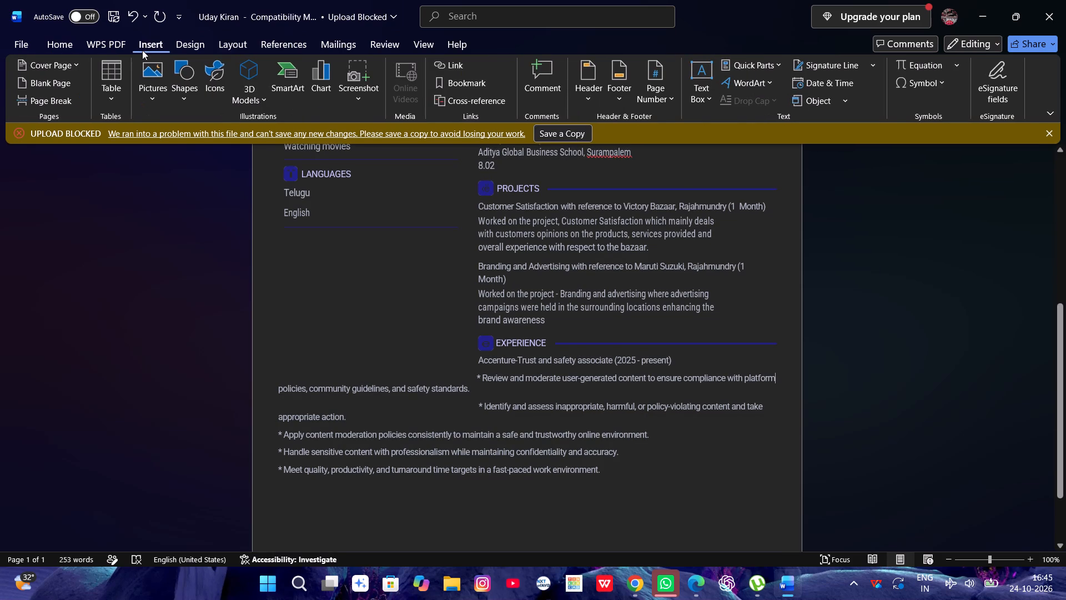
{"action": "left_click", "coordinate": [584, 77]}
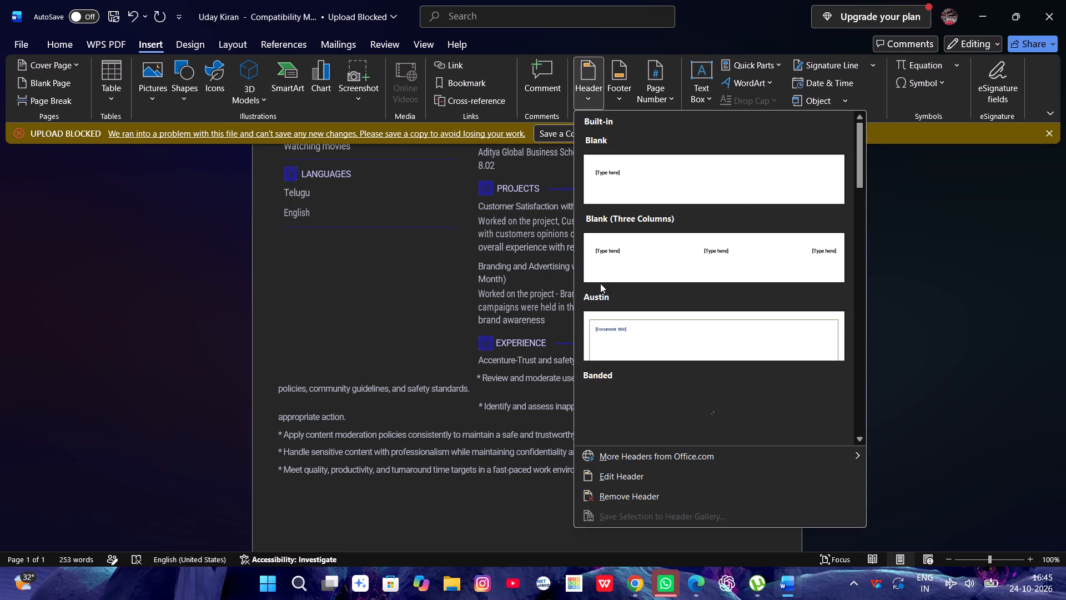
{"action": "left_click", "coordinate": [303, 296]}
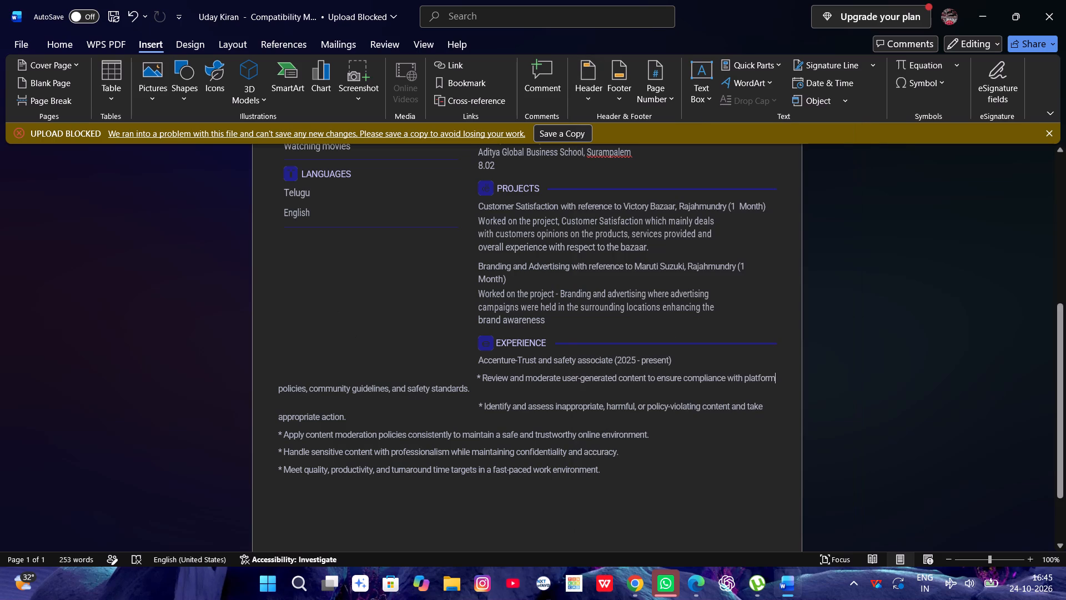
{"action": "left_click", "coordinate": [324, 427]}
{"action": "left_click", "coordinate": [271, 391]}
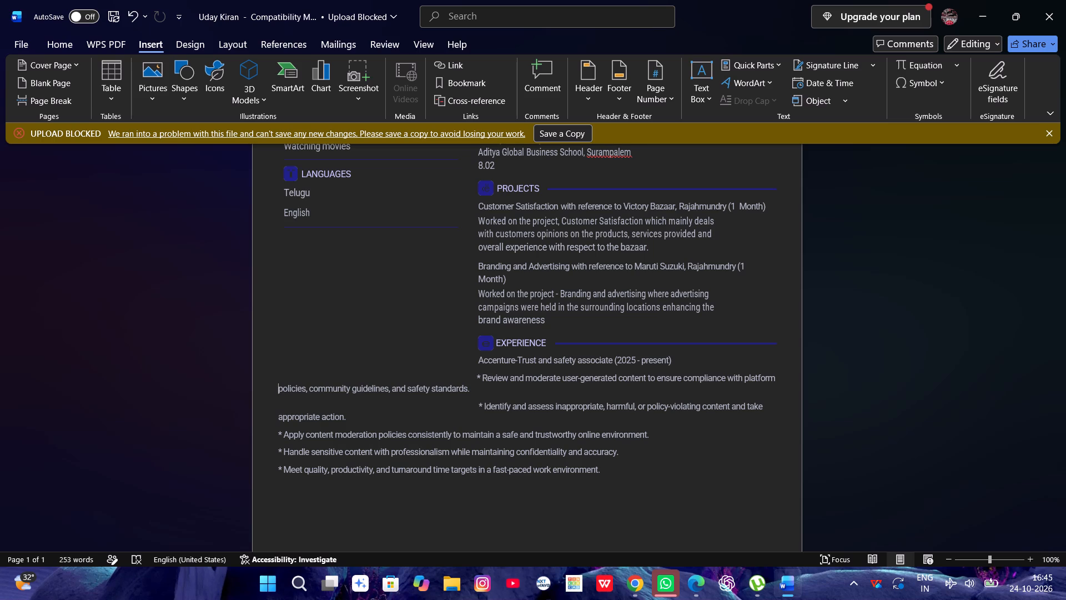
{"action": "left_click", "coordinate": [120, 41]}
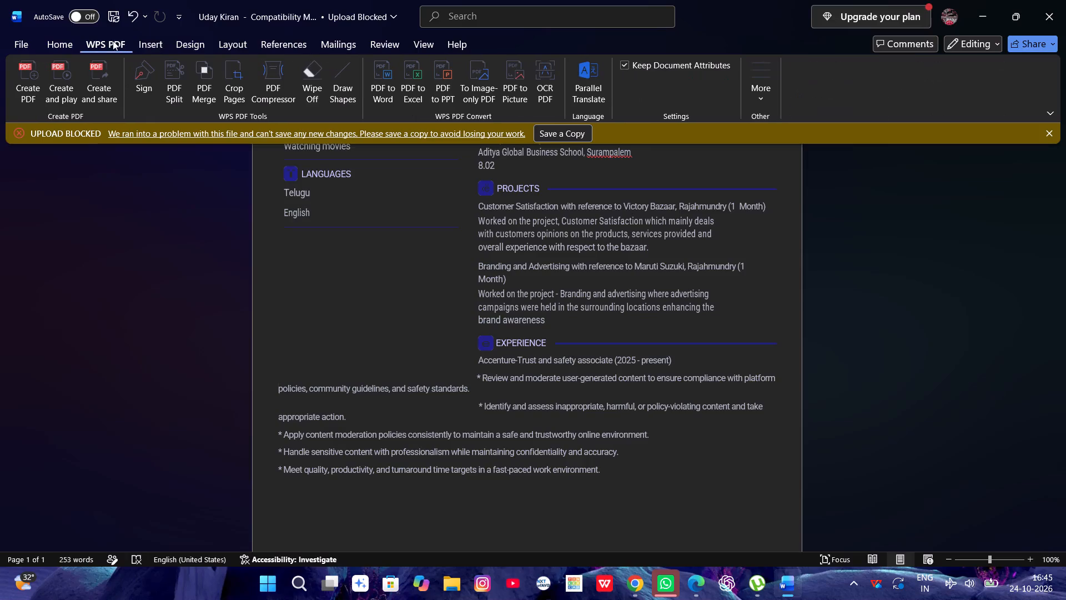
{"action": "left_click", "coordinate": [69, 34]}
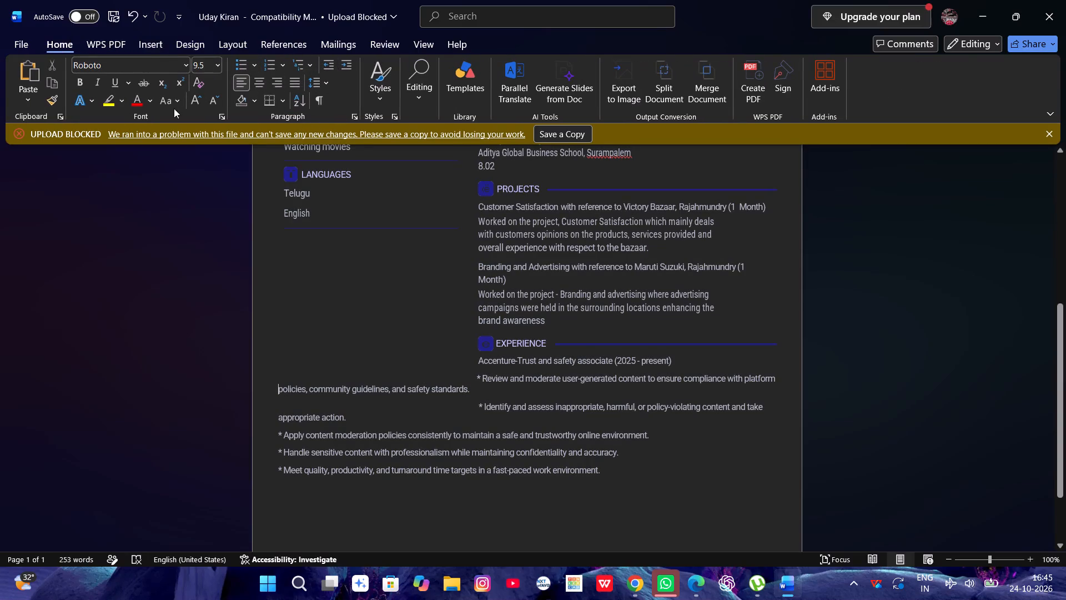
Indent the "Apply content moderation policies consistently" line with spaces until it lines up under the responsibility lines above.
{"action": "scroll", "coordinate": [348, 285], "scroll_direction": "right", "scroll_amount": 1}
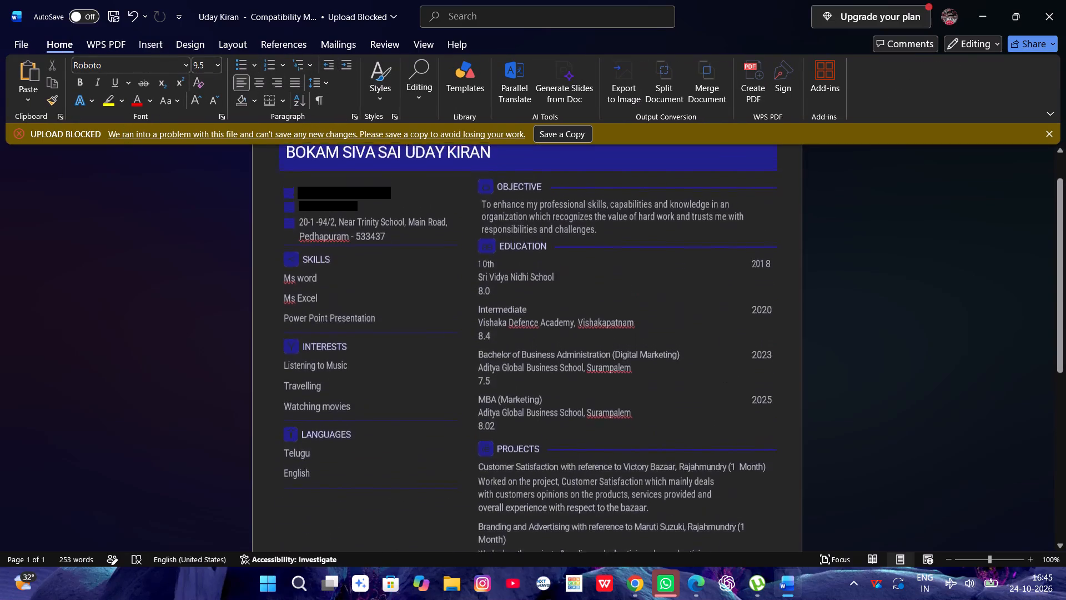
{"action": "scroll", "coordinate": [348, 285], "scroll_direction": "right", "scroll_amount": 1}
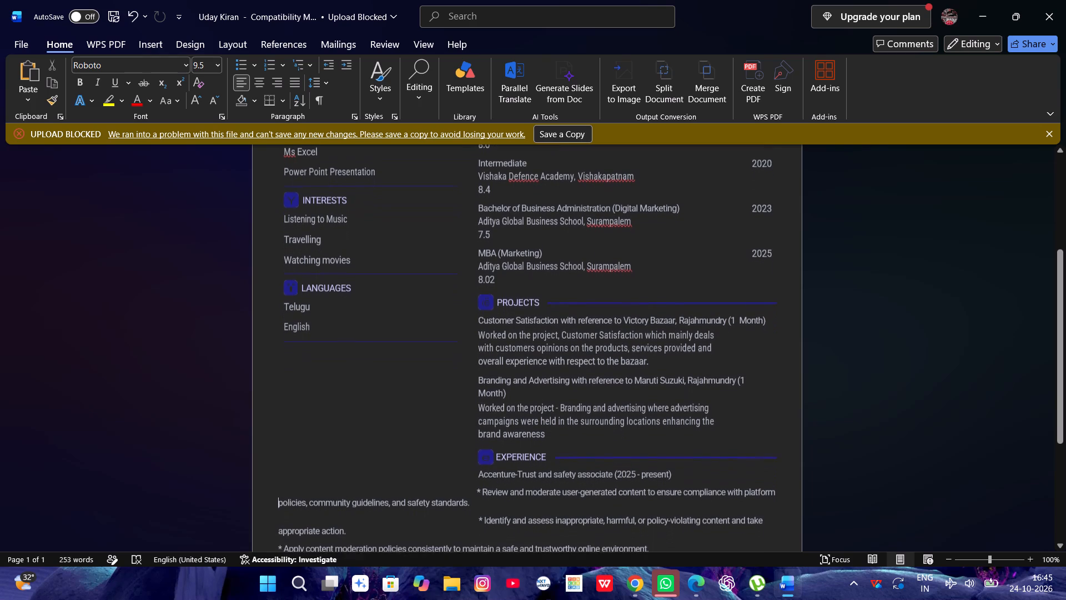
{"action": "scroll", "coordinate": [348, 285], "scroll_direction": "right", "scroll_amount": 1}
{"action": "scroll", "coordinate": [348, 285], "scroll_direction": "down", "scroll_amount": 1}
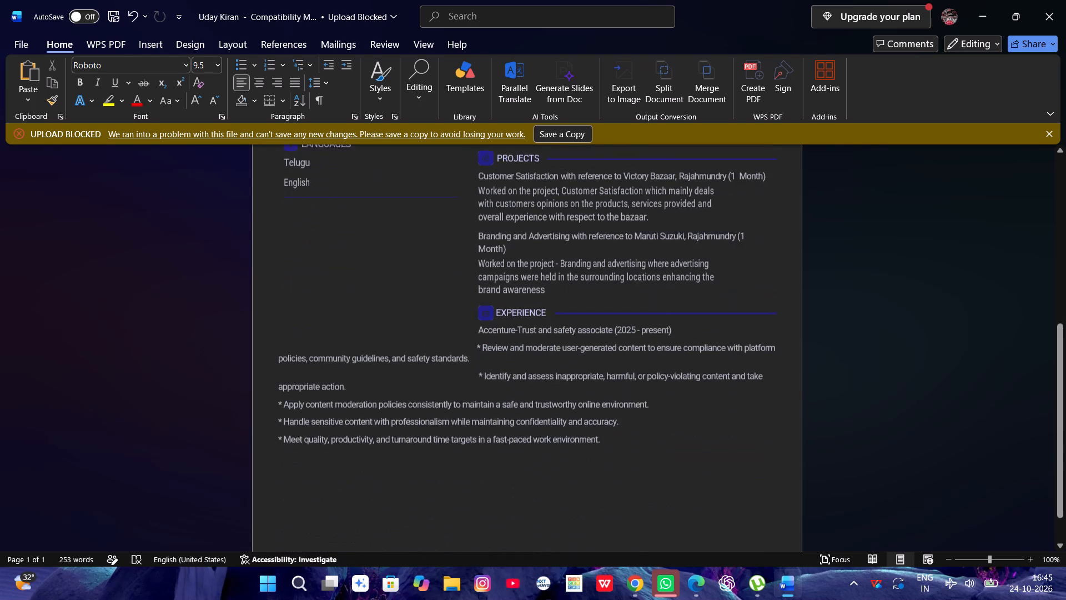
{"action": "scroll", "coordinate": [348, 285], "scroll_direction": "down", "scroll_amount": 1}
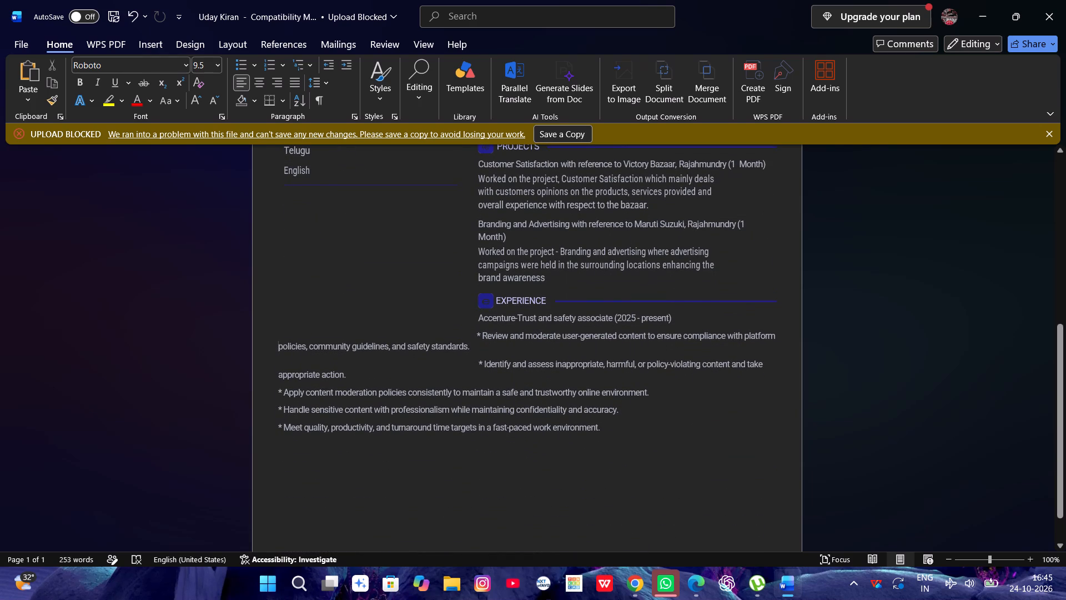
{"action": "left_click", "coordinate": [279, 396]}
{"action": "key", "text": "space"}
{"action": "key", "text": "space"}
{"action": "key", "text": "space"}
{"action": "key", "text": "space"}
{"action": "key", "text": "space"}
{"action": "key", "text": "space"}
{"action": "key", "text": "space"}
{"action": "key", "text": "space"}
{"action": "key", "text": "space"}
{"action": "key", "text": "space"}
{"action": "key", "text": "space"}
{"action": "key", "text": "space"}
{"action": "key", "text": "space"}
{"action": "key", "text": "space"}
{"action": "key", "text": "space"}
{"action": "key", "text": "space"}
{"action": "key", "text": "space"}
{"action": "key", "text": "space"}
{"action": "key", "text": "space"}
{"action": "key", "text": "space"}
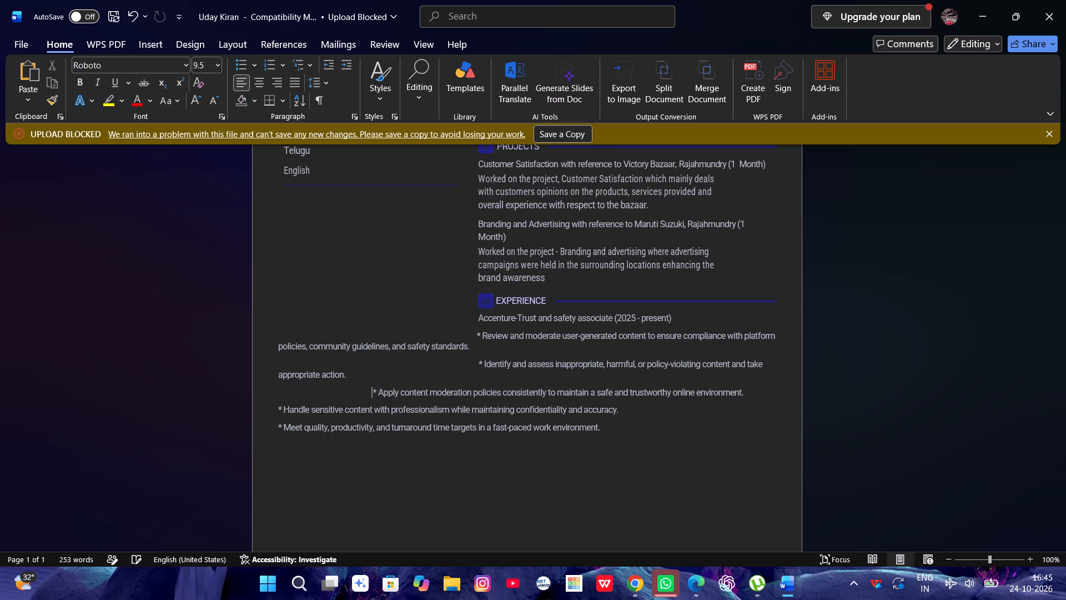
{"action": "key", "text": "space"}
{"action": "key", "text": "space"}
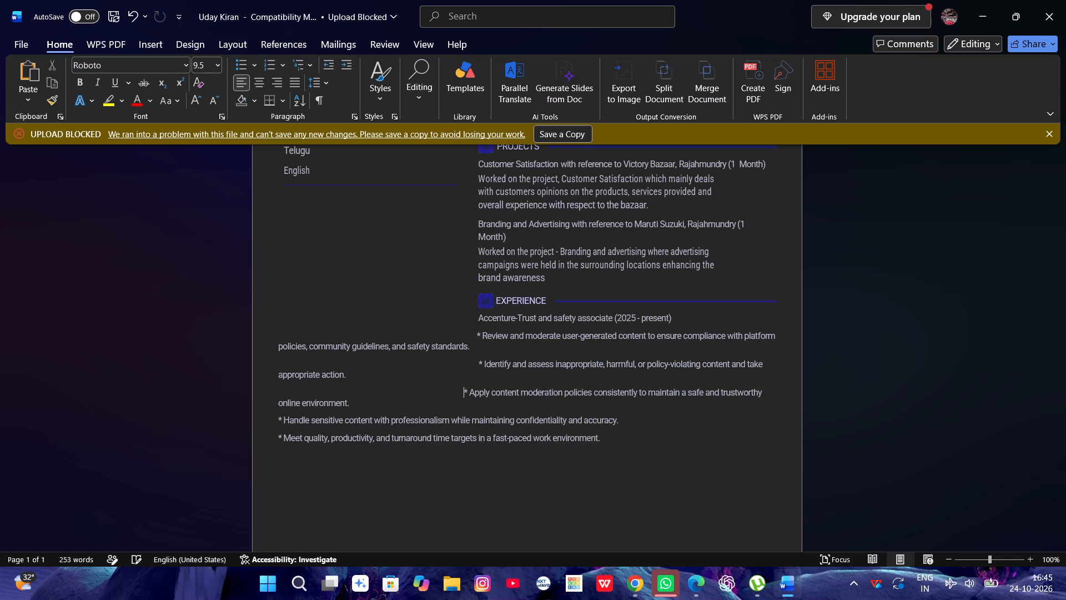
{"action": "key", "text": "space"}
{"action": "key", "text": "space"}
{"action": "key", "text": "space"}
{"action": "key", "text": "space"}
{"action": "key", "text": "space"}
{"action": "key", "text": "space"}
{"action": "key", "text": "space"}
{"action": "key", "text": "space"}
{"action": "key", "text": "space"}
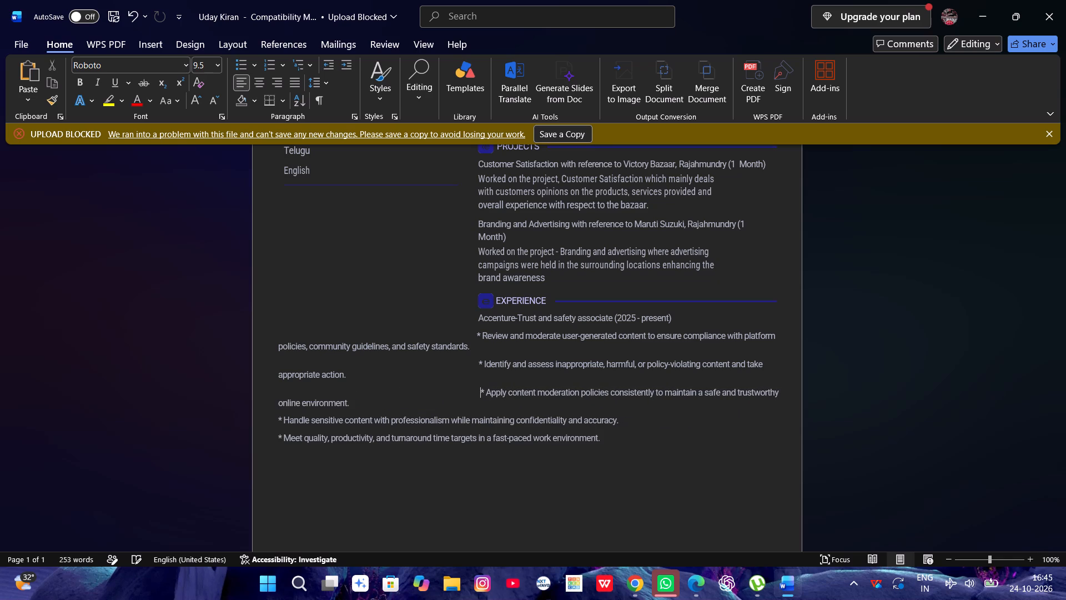
Indent the "Handle sensitive content with professionalism" line with spaces until it lines up under the other responsibilities.
{"action": "left_click", "coordinate": [279, 421]}
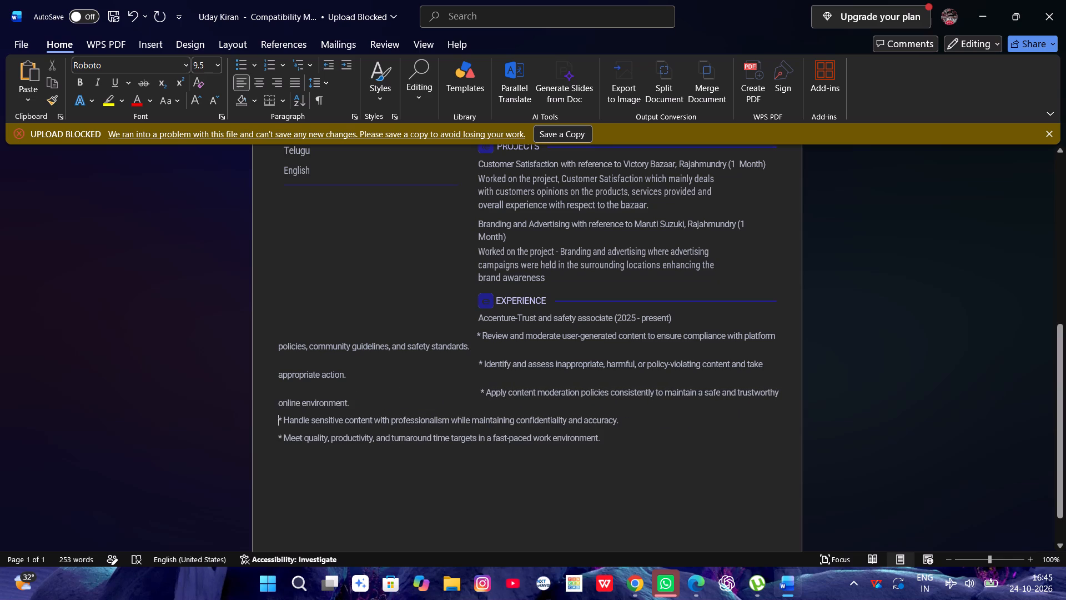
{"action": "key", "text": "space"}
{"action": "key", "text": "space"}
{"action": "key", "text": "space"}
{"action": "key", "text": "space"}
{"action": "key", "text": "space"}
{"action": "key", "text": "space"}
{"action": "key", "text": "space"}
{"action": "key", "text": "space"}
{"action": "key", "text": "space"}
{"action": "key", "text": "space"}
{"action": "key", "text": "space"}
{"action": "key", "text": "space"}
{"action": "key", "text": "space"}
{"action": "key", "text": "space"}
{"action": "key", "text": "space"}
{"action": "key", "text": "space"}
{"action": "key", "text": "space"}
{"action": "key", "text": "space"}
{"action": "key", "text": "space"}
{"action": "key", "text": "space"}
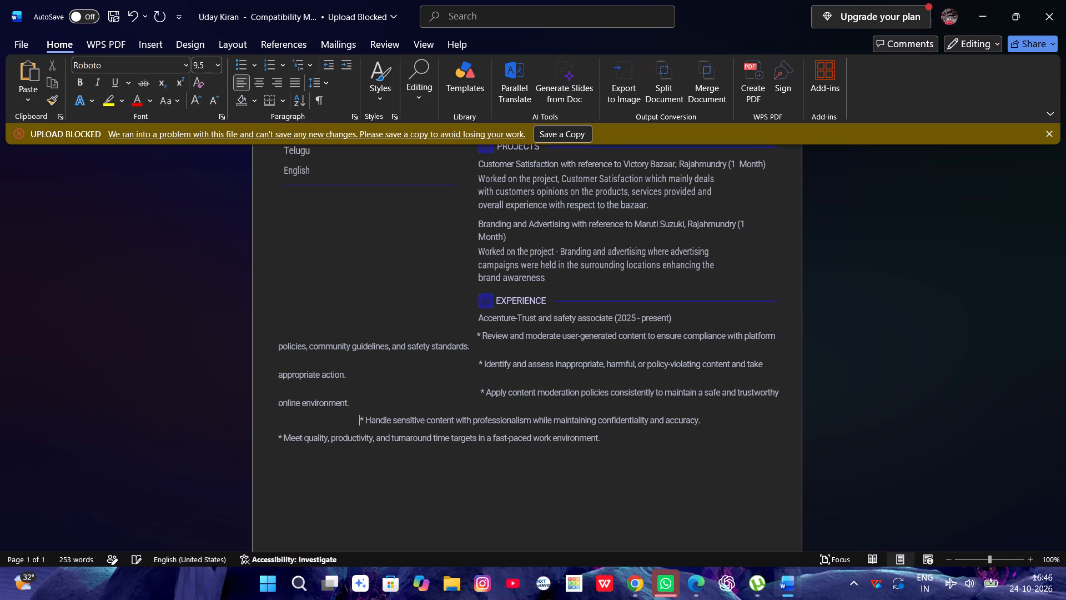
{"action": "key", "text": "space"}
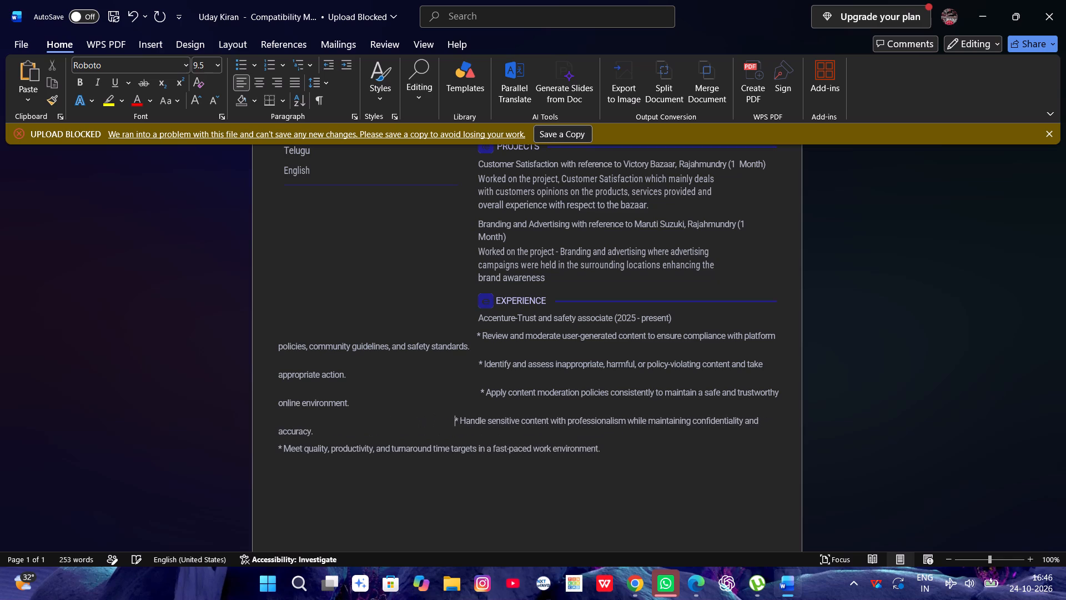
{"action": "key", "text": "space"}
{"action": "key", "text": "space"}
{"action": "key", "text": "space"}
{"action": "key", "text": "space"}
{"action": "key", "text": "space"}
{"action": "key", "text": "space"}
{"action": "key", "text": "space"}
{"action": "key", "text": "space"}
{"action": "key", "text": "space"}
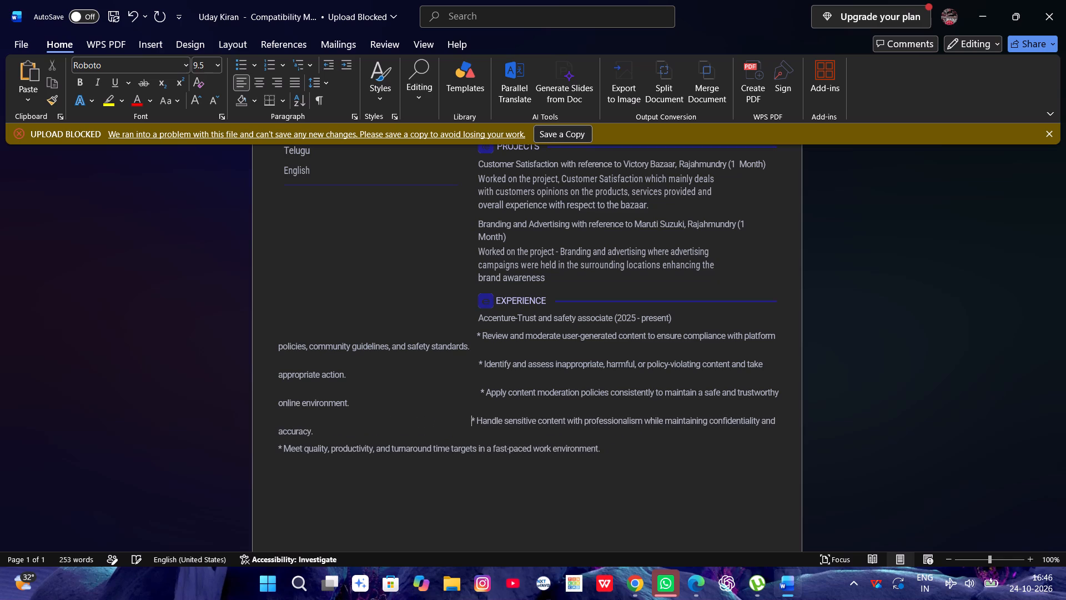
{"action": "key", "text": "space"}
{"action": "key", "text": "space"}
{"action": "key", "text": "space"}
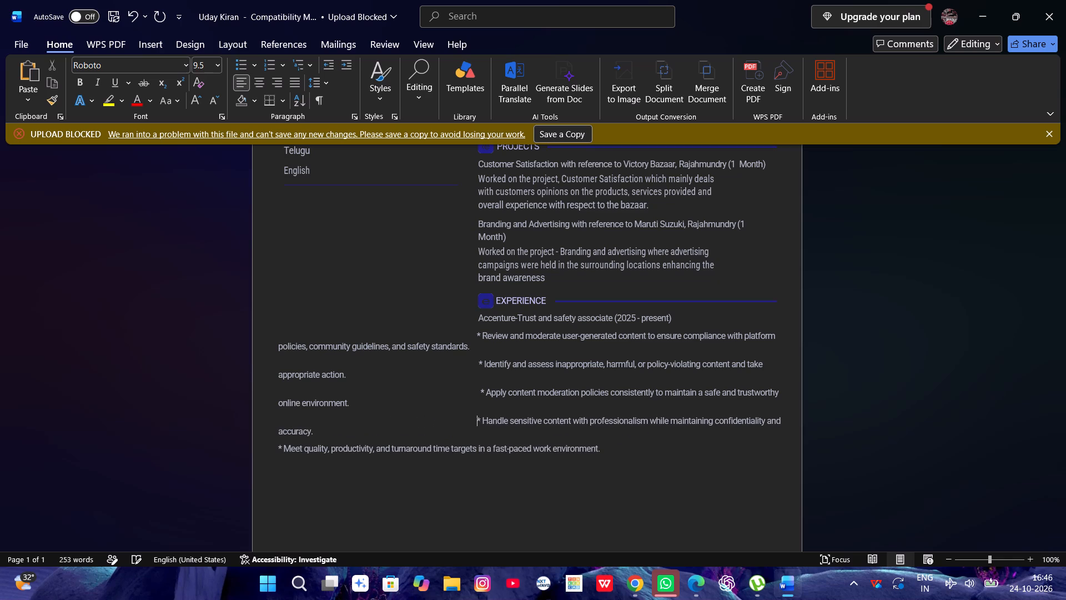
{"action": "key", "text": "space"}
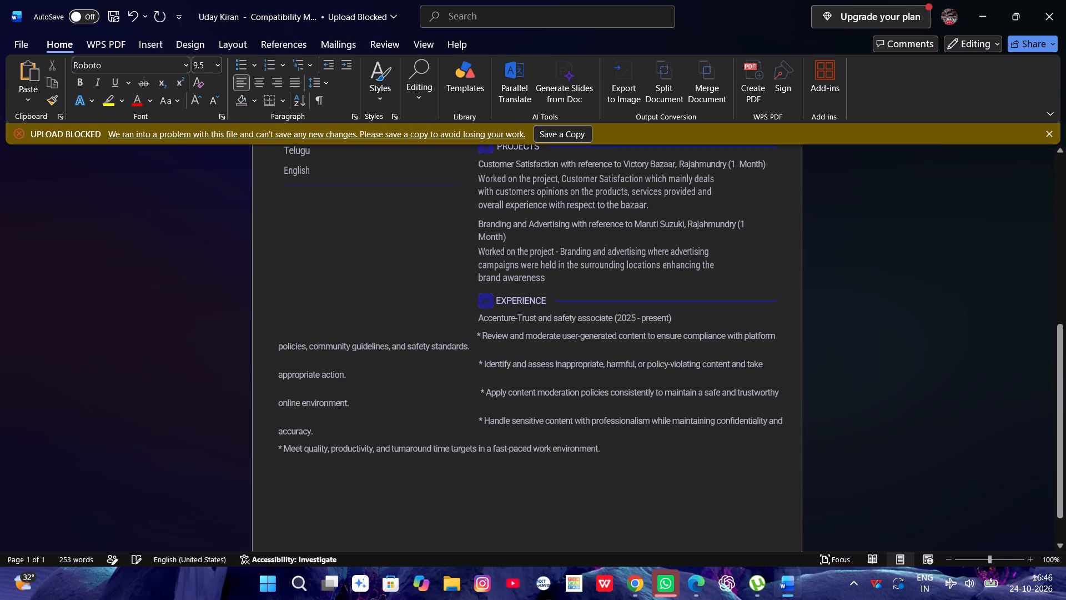
Remove one leading space from the "Apply content moderation policies" line to match its neighbours.
{"action": "left_click", "coordinate": [479, 397]}
{"action": "key", "text": "BackSpace"}
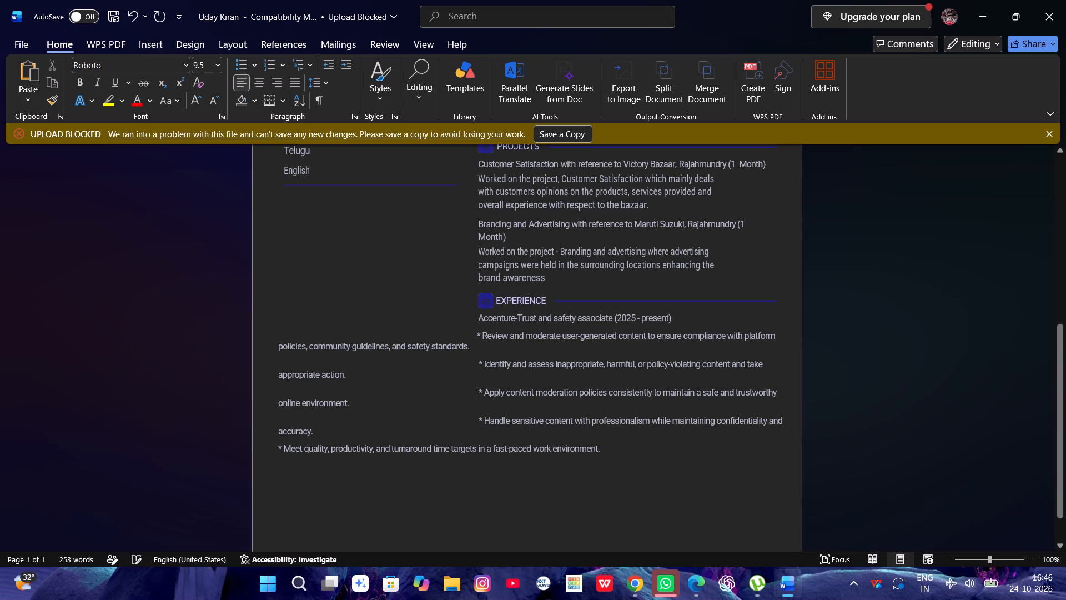
Indent the "Meet quality, productivity, and turnaround time targets" line with spaces until it lines up under the other responsibilities.
{"action": "left_click", "coordinate": [275, 448]}
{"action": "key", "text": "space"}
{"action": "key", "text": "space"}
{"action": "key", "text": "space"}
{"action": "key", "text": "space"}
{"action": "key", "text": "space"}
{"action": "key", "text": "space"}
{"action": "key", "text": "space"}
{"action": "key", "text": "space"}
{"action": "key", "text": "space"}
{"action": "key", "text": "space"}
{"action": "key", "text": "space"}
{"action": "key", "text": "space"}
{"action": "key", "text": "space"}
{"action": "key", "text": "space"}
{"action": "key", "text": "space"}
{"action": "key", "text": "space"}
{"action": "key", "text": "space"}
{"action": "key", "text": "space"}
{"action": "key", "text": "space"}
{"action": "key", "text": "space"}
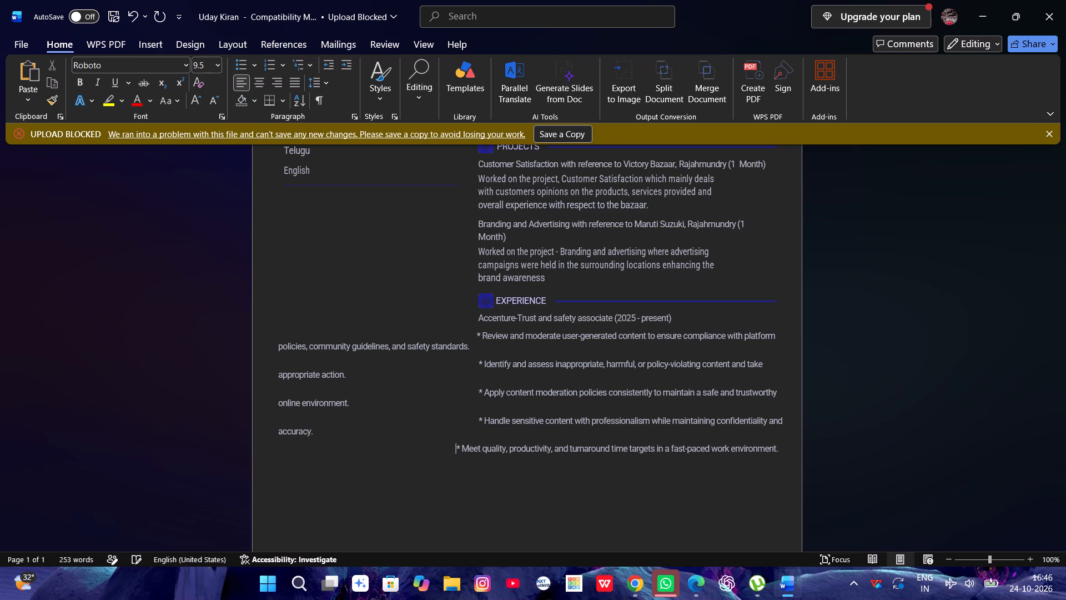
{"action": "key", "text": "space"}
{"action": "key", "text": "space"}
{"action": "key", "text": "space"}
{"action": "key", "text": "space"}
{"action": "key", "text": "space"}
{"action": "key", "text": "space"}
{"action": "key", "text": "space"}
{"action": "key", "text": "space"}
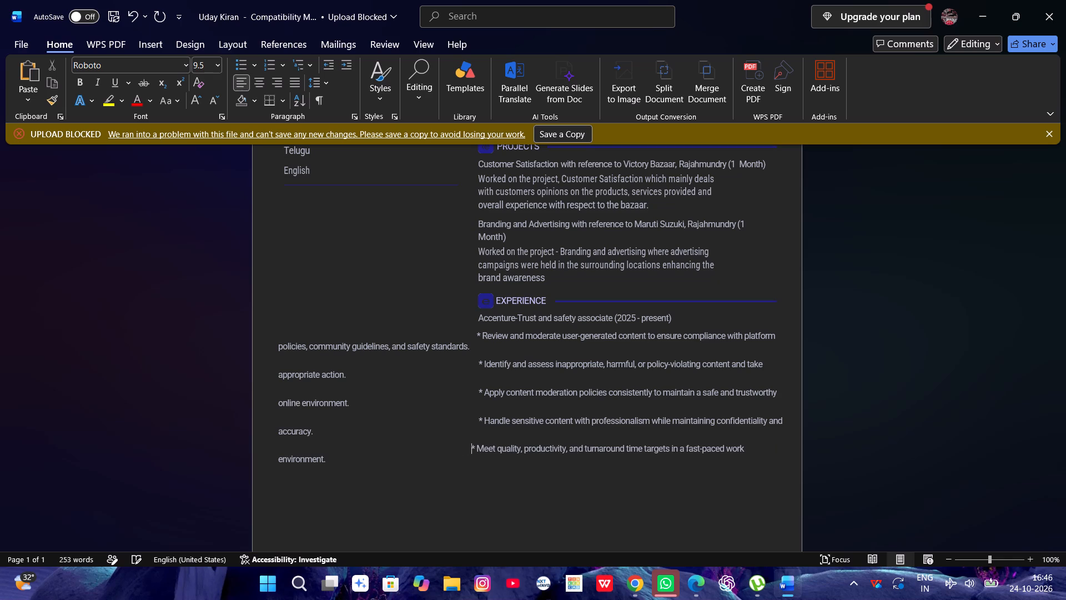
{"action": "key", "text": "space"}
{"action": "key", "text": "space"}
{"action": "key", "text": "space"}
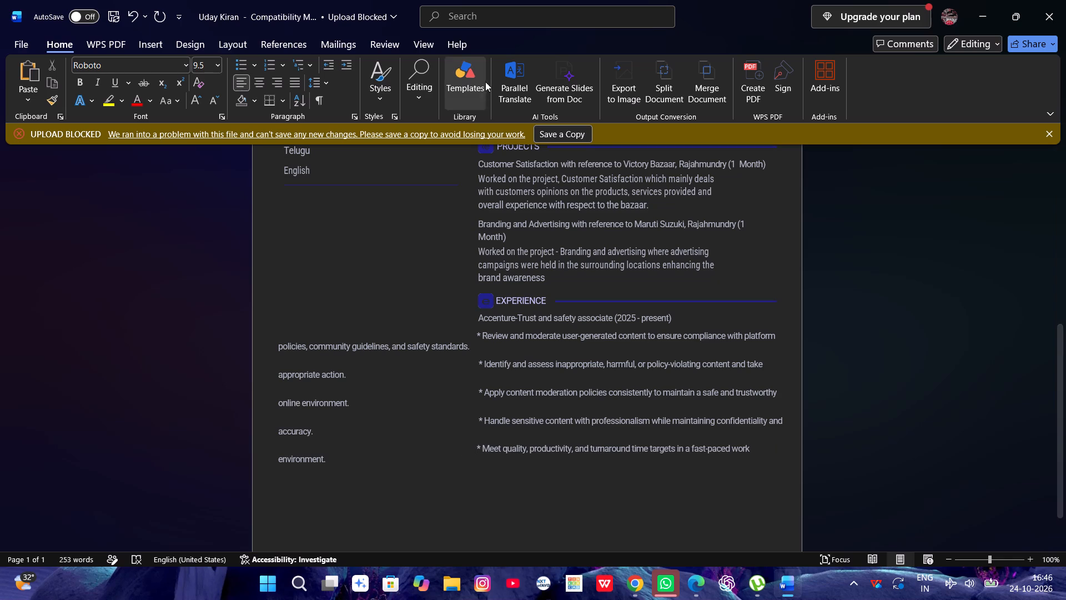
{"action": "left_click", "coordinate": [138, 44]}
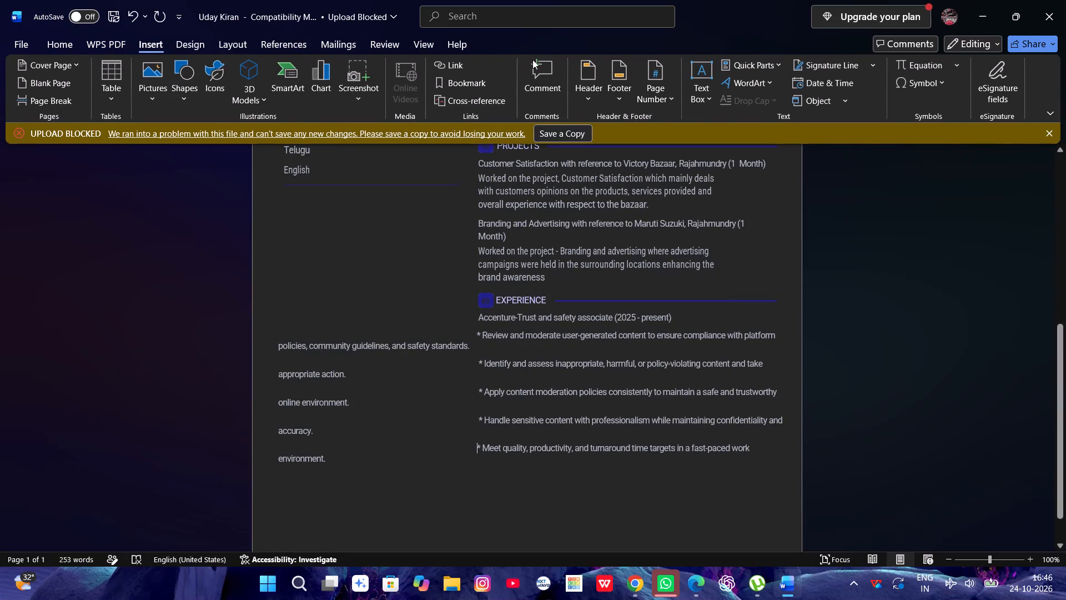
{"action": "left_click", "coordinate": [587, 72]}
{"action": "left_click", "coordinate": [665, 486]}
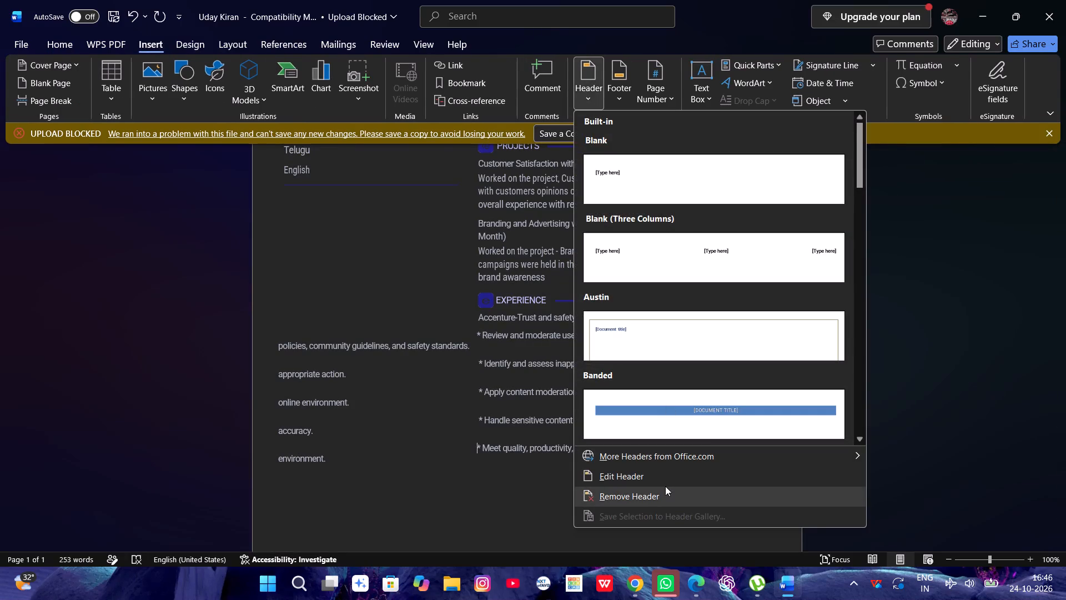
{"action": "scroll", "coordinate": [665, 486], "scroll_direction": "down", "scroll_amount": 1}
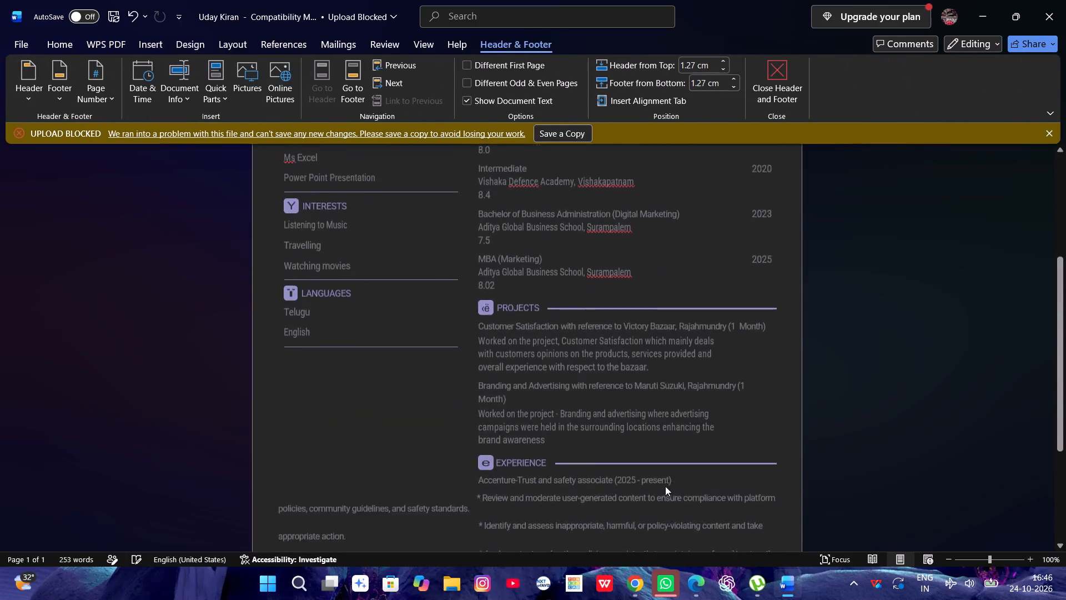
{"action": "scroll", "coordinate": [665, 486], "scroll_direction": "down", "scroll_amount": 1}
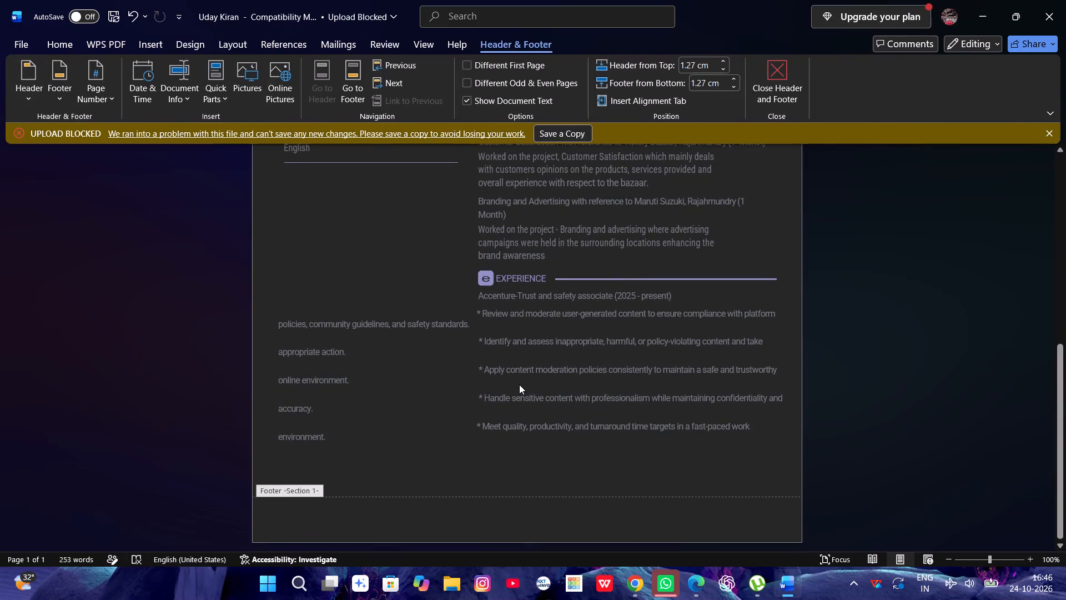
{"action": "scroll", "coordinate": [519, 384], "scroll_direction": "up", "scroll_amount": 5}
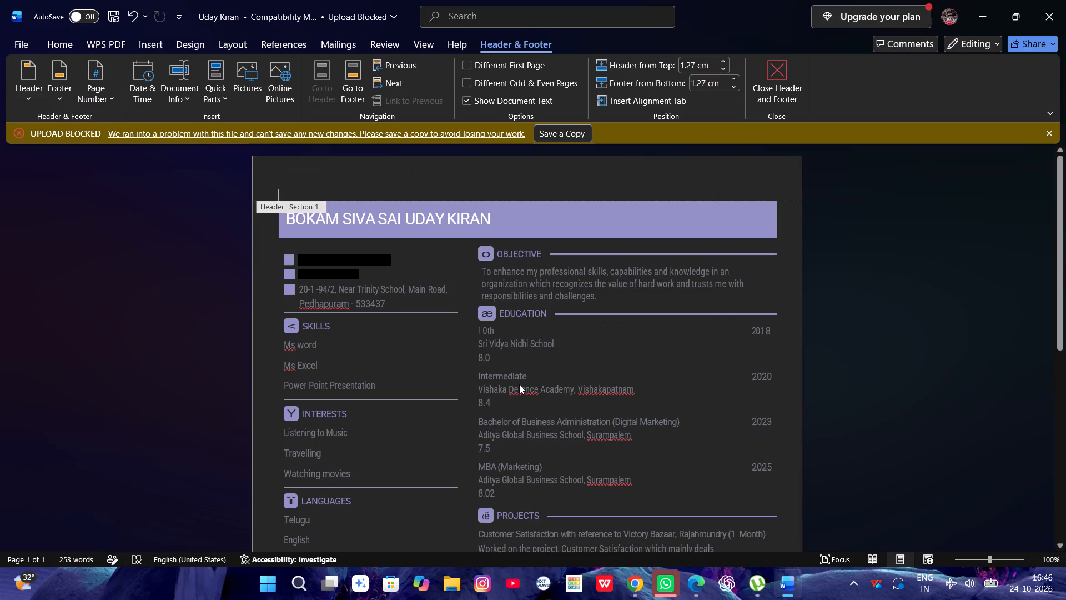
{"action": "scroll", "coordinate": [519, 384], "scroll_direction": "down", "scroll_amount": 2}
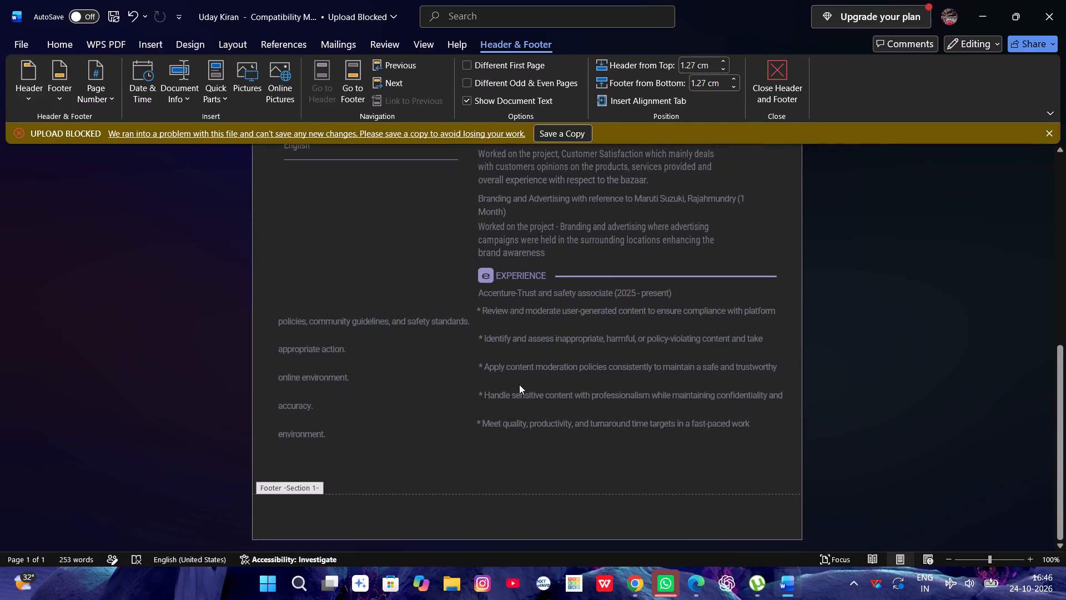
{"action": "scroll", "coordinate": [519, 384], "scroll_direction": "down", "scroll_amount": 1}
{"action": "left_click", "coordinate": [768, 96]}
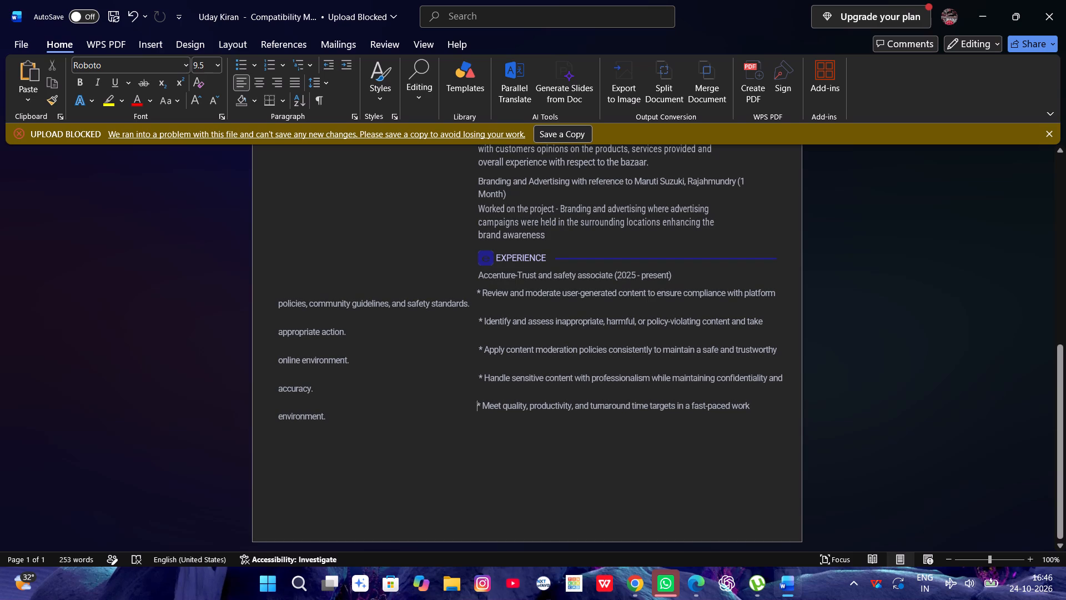
Copy the wrapped text "policies, community guidelines, and safety standards" and paste it, spaced into the Experience column, below the "Review and moderate" line.
{"action": "left_click_drag", "start_coordinate": [275, 292], "coordinate": [462, 301]}
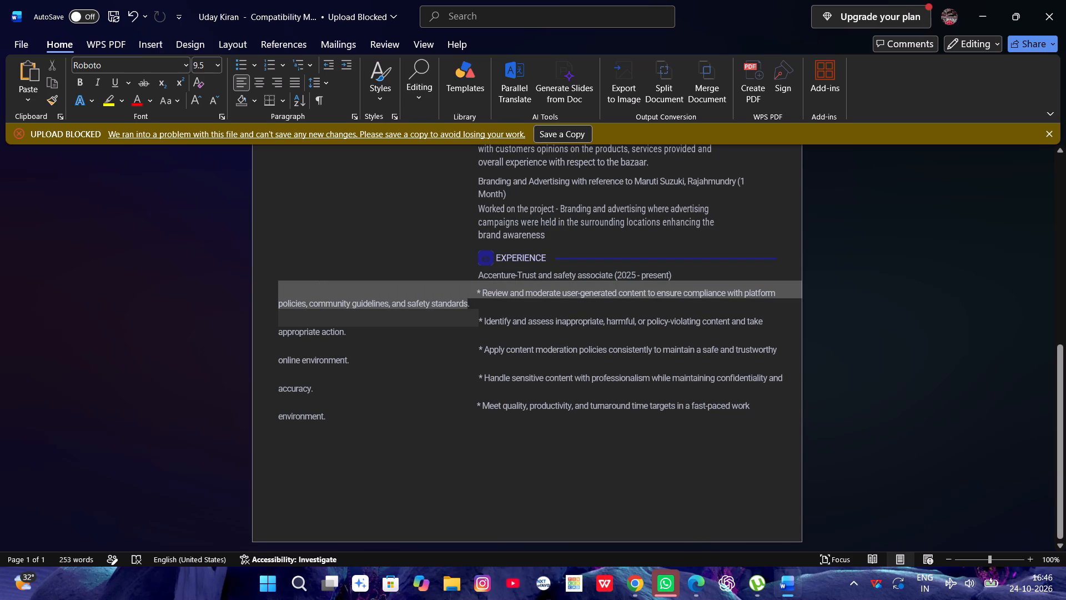
{"action": "left_click_drag", "start_coordinate": [462, 301], "coordinate": [464, 301]}
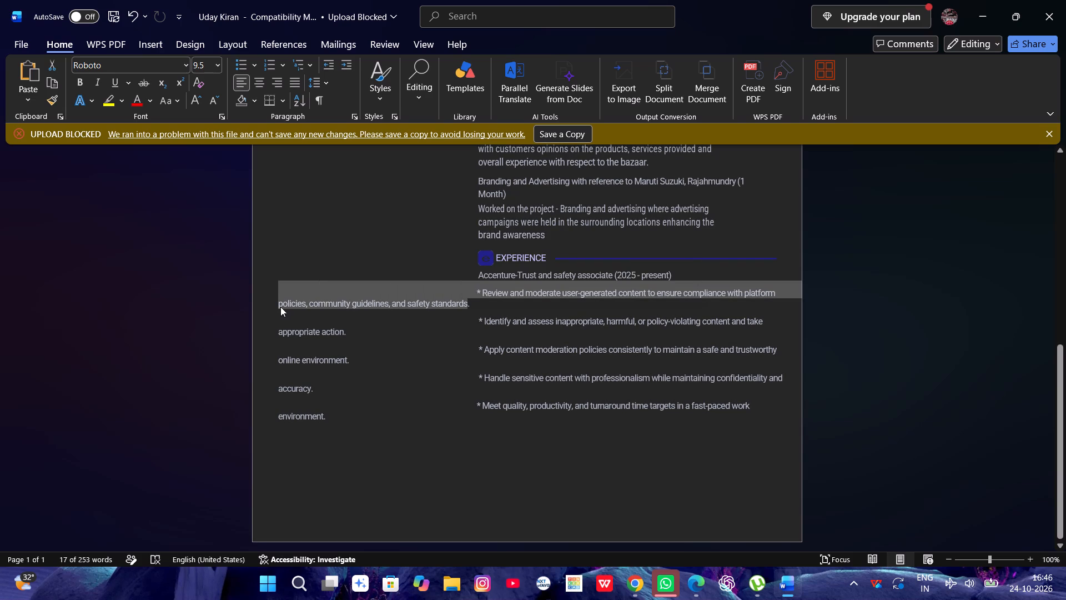
{"action": "left_click", "coordinate": [280, 308]}
{"action": "left_click_drag", "start_coordinate": [280, 308], "coordinate": [445, 304]}
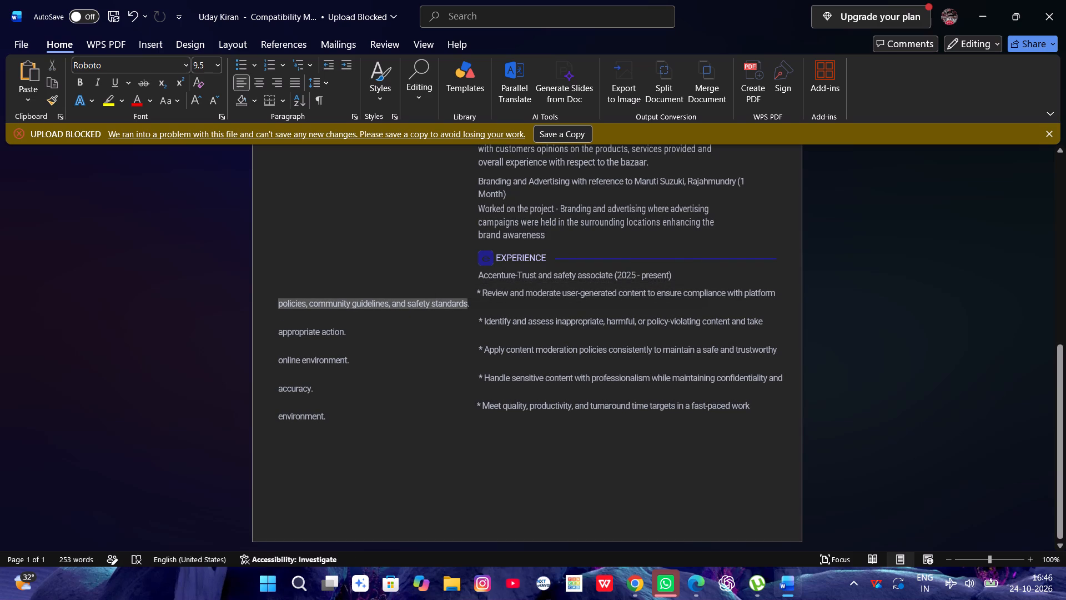
{"action": "left_click_drag", "start_coordinate": [445, 304], "coordinate": [456, 307]}
{"action": "key", "text": "ctrl+c"}
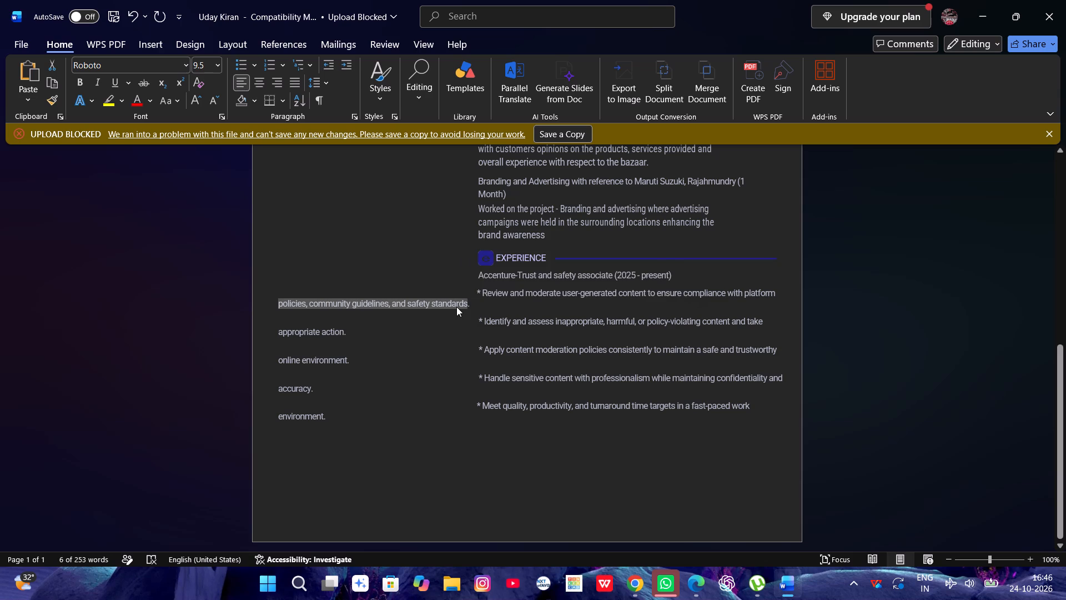
{"action": "key", "text": "ctrl+c"}
{"action": "key", "text": "ctrl+c"}
{"action": "left_click", "coordinate": [492, 308]}
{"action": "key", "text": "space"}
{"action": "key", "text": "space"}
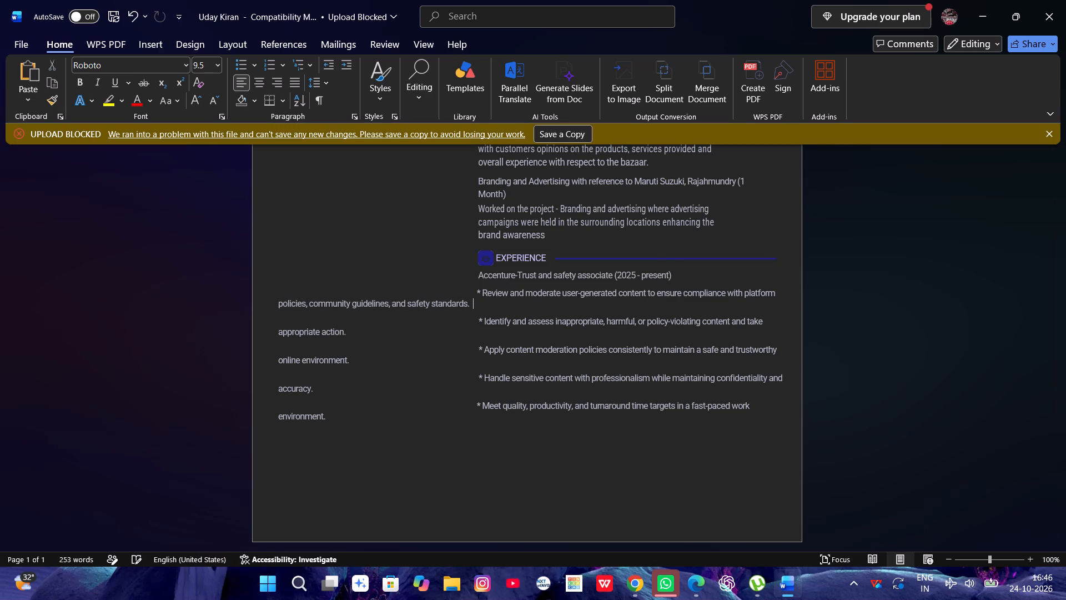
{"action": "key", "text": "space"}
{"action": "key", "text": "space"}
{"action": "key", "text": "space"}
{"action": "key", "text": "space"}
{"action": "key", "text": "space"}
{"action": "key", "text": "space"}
{"action": "key", "text": "ctrl+v"}
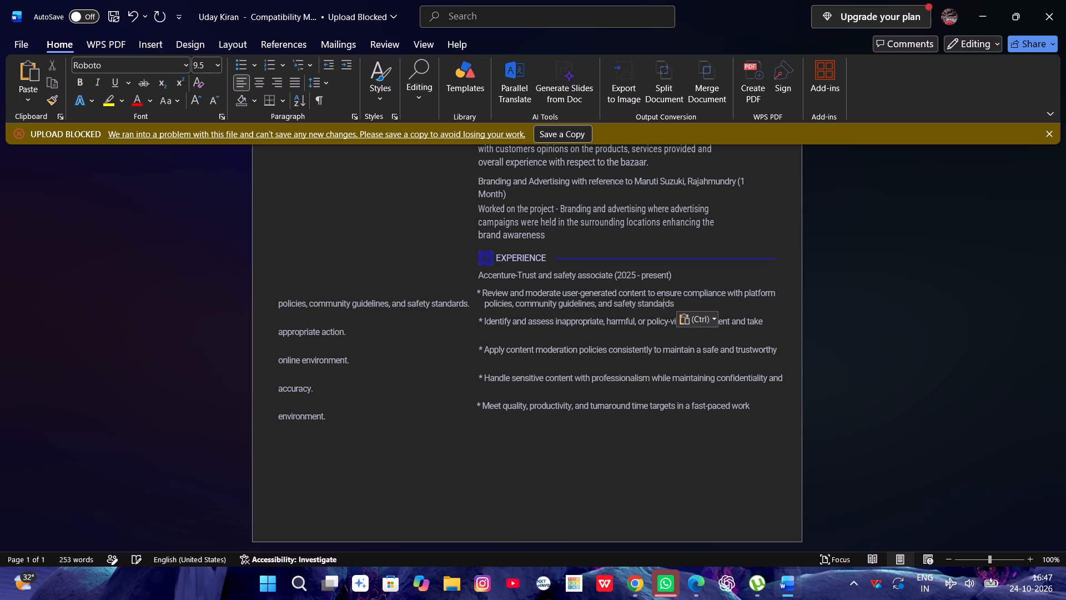
Insert a line break after "compliance with platform" in the first responsibility.
{"action": "left_click", "coordinate": [775, 291]}
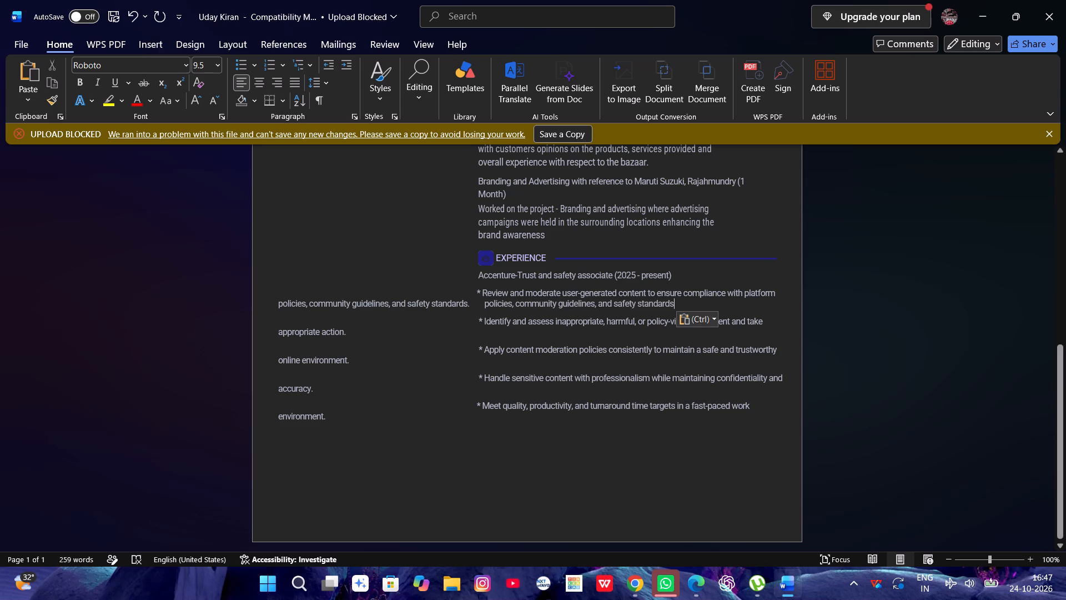
{"action": "key", "text": "Return"}
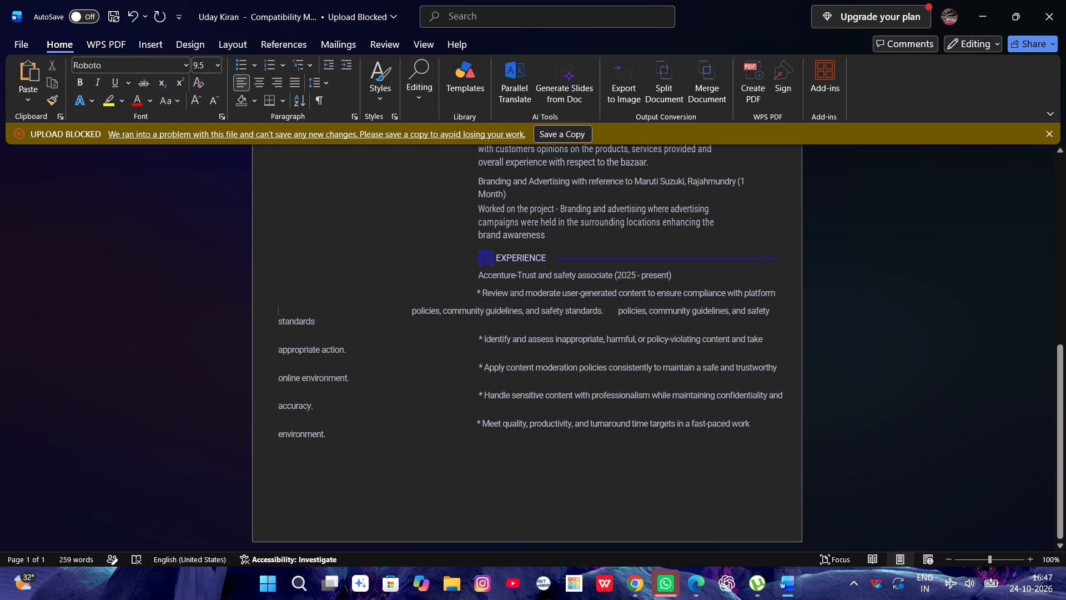
Delete the original "policies, community guidelines, and safety standards." text, keeping only the pasted copy on that line.
{"action": "left_click", "coordinate": [614, 312]}
{"action": "key", "text": "BackSpace"}
{"action": "key", "text": "BackSpace"}
{"action": "key", "text": "BackSpace"}
{"action": "key", "text": "BackSpace"}
{"action": "key", "text": "BackSpace"}
{"action": "key", "text": "BackSpace"}
{"action": "key", "text": "BackSpace"}
{"action": "key", "text": "BackSpace"}
{"action": "key", "text": "BackSpace"}
{"action": "key", "text": "BackSpace"}
{"action": "key", "text": "BackSpace"}
{"action": "key", "text": "BackSpace"}
{"action": "key", "text": "BackSpace"}
{"action": "key", "text": "BackSpace"}
{"action": "key", "text": "BackSpace"}
{"action": "key", "text": "BackSpace"}
{"action": "key", "text": "BackSpace"}
{"action": "key", "text": "BackSpace"}
{"action": "key", "text": "BackSpace"}
{"action": "key", "text": "BackSpace"}
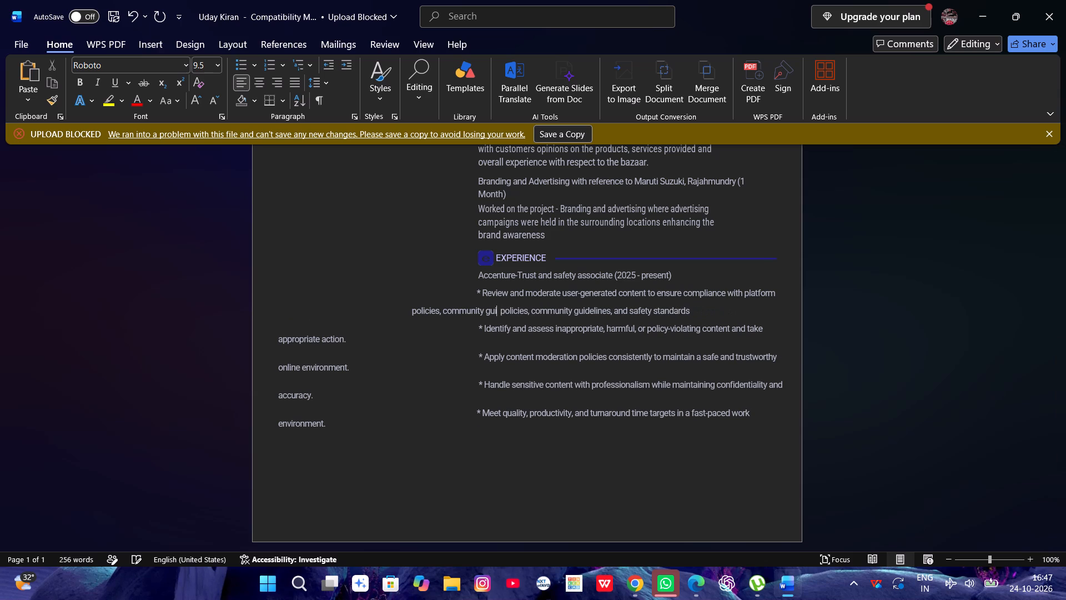
{"action": "key", "text": "BackSpace"}
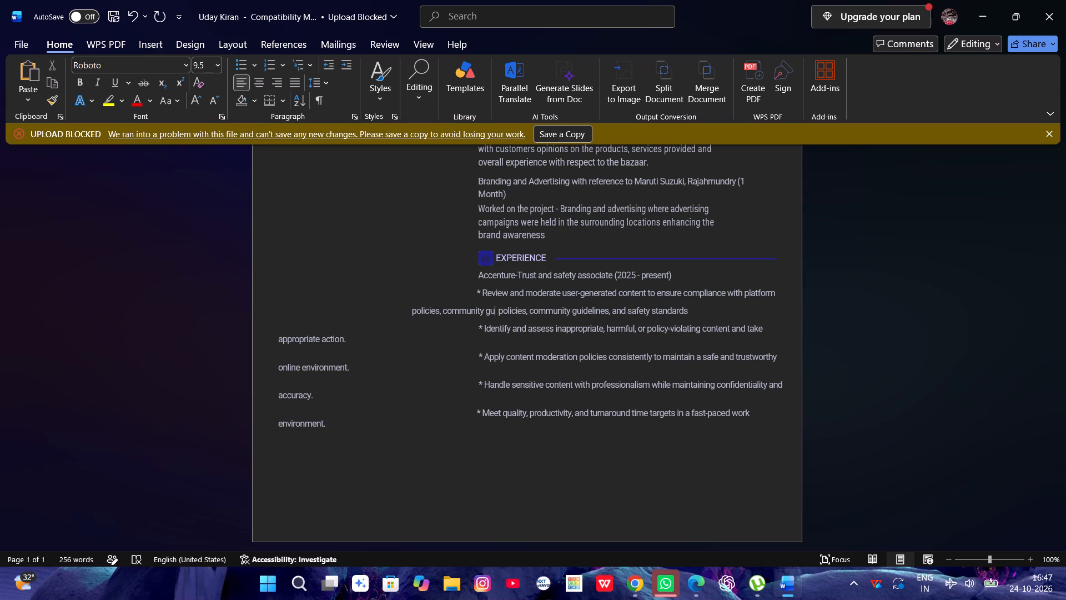
{"action": "key", "text": "BackSpace"}
{"action": "key", "text": "BackSpace"}
{"action": "key", "text": "BackSpace"}
{"action": "key", "text": "BackSpace"}
{"action": "key", "text": "BackSpace"}
{"action": "key", "text": "BackSpace"}
{"action": "key", "text": "BackSpace"}
{"action": "key", "text": "BackSpace"}
{"action": "key", "text": "BackSpace"}
{"action": "key", "text": "BackSpace"}
{"action": "key", "text": "BackSpace"}
{"action": "key", "text": "BackSpace"}
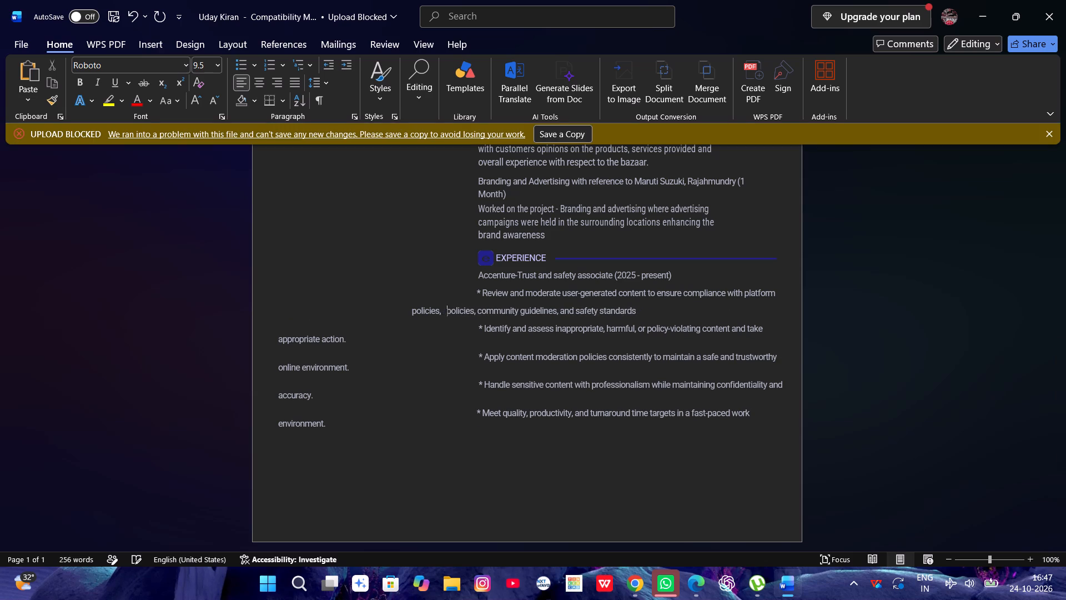
{"action": "key", "text": "BackSpace"}
{"action": "key", "text": "BackSpace"}
{"action": "key", "text": "BackSpace"}
{"action": "key", "text": "BackSpace"}
{"action": "key", "text": "BackSpace"}
{"action": "key", "text": "BackSpace"}
{"action": "key", "text": "BackSpace"}
{"action": "key", "text": "BackSpace"}
{"action": "key", "text": "BackSpace"}
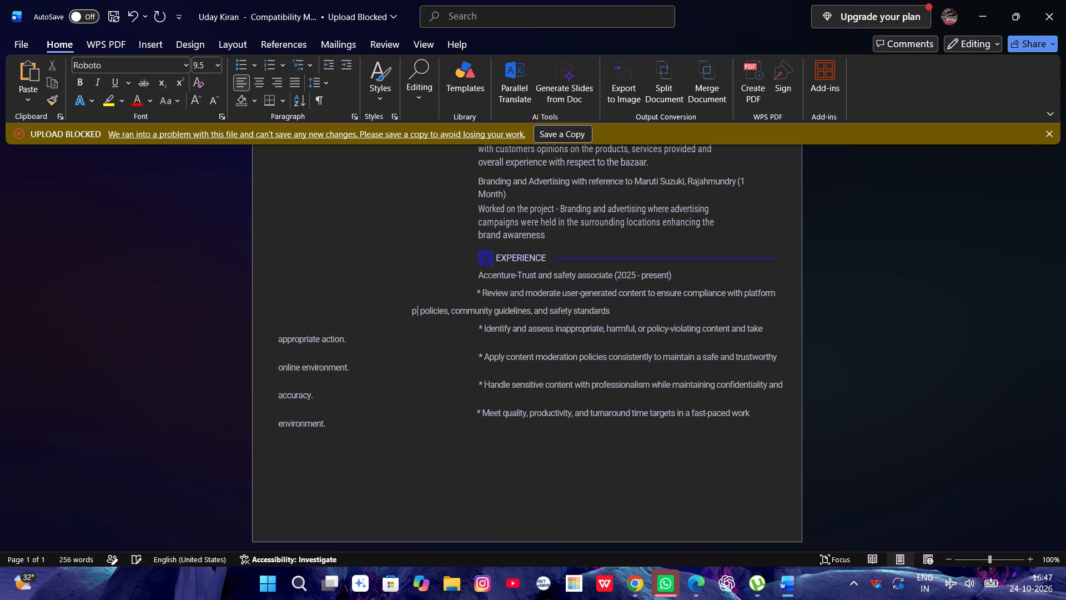
{"action": "key", "text": "BackSpace"}
Indent the "policies, community guidelines, and safety standards" line with spaces under "Review and moderate" and add a blank line after it.
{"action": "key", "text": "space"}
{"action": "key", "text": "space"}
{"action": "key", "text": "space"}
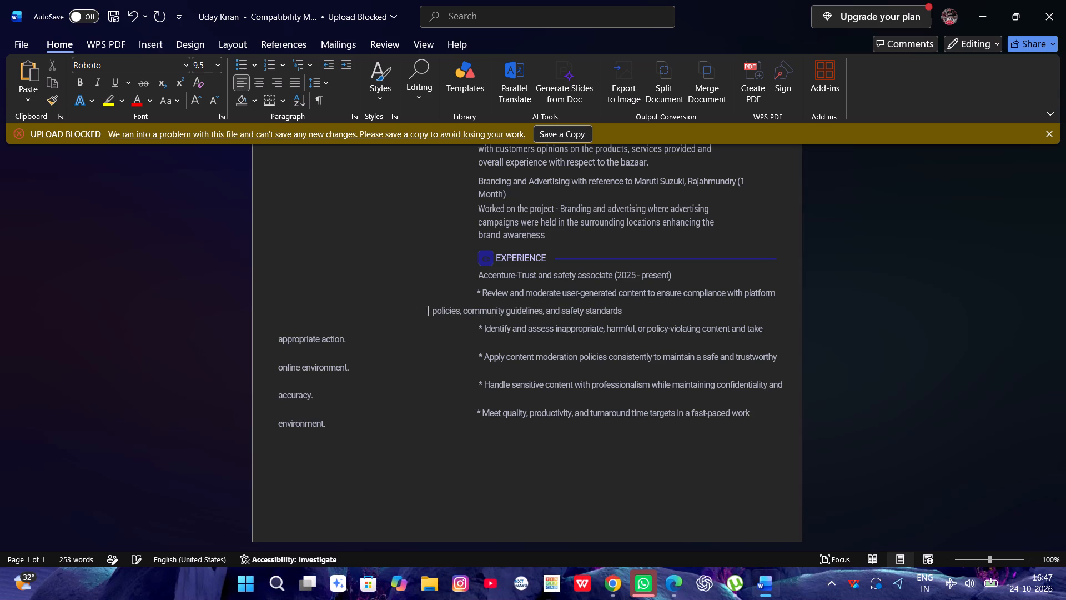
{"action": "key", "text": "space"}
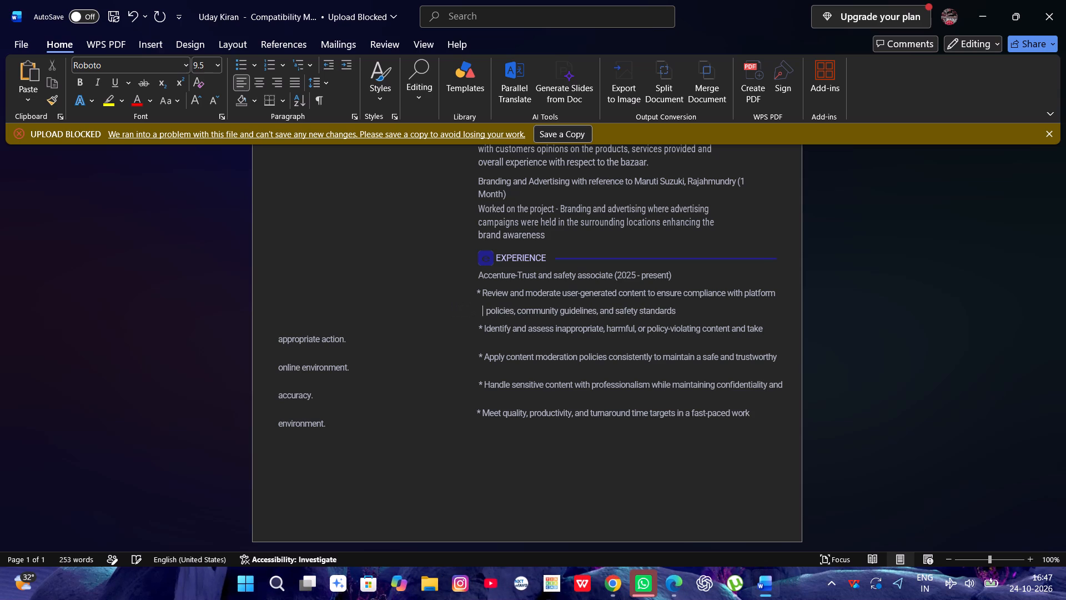
{"action": "left_click", "coordinate": [711, 318]}
{"action": "left_click", "coordinate": [702, 312]}
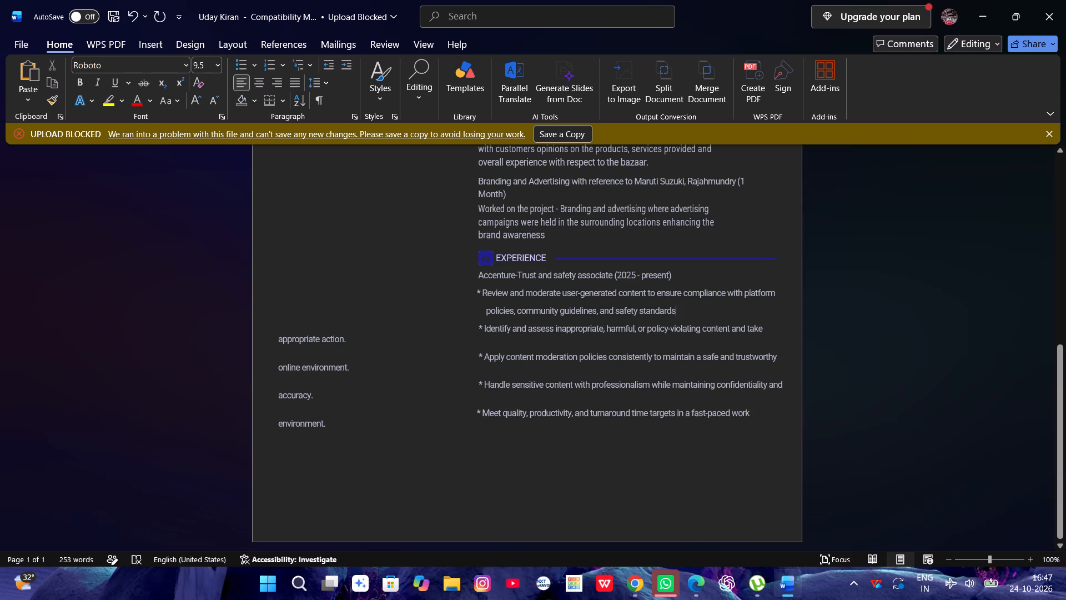
{"action": "key", "text": "Return"}
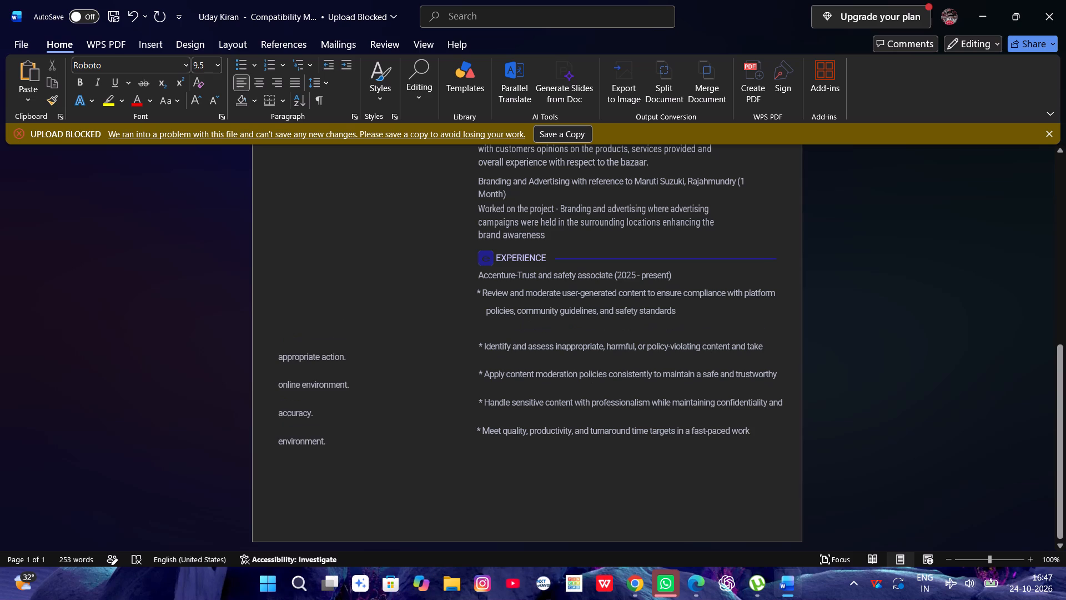
Move "appropriate action." to its own space-indented line under the "Identify and assess" responsibility and add a blank line after it.
{"action": "left_click_drag", "start_coordinate": [278, 361], "coordinate": [345, 354]}
{"action": "key", "text": "ctrl+c"}
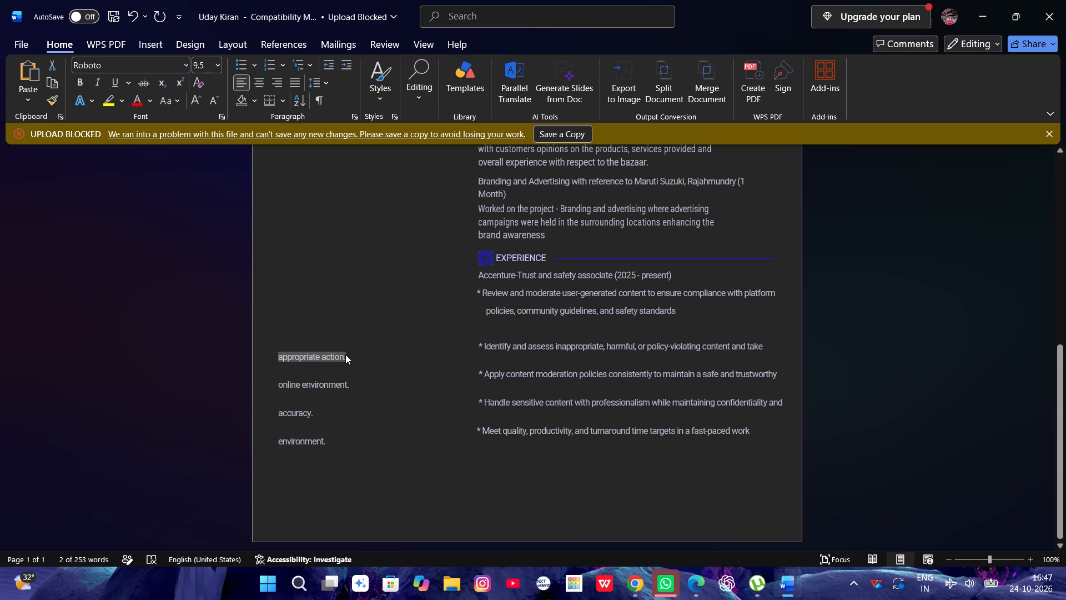
{"action": "key", "text": "BackSpace"}
{"action": "left_click", "coordinate": [765, 348]}
{"action": "key", "text": "Return"}
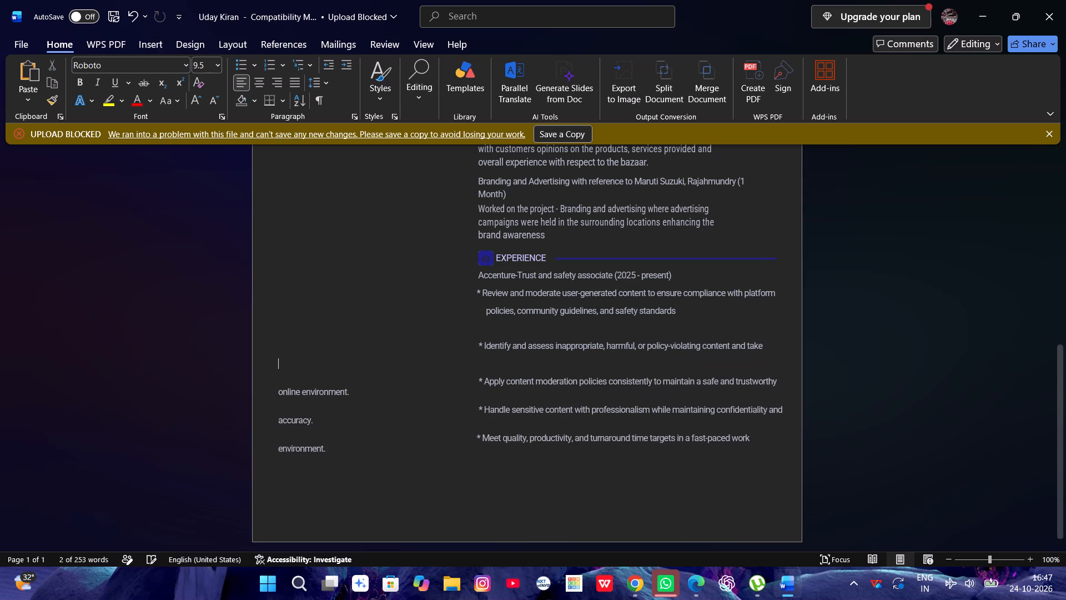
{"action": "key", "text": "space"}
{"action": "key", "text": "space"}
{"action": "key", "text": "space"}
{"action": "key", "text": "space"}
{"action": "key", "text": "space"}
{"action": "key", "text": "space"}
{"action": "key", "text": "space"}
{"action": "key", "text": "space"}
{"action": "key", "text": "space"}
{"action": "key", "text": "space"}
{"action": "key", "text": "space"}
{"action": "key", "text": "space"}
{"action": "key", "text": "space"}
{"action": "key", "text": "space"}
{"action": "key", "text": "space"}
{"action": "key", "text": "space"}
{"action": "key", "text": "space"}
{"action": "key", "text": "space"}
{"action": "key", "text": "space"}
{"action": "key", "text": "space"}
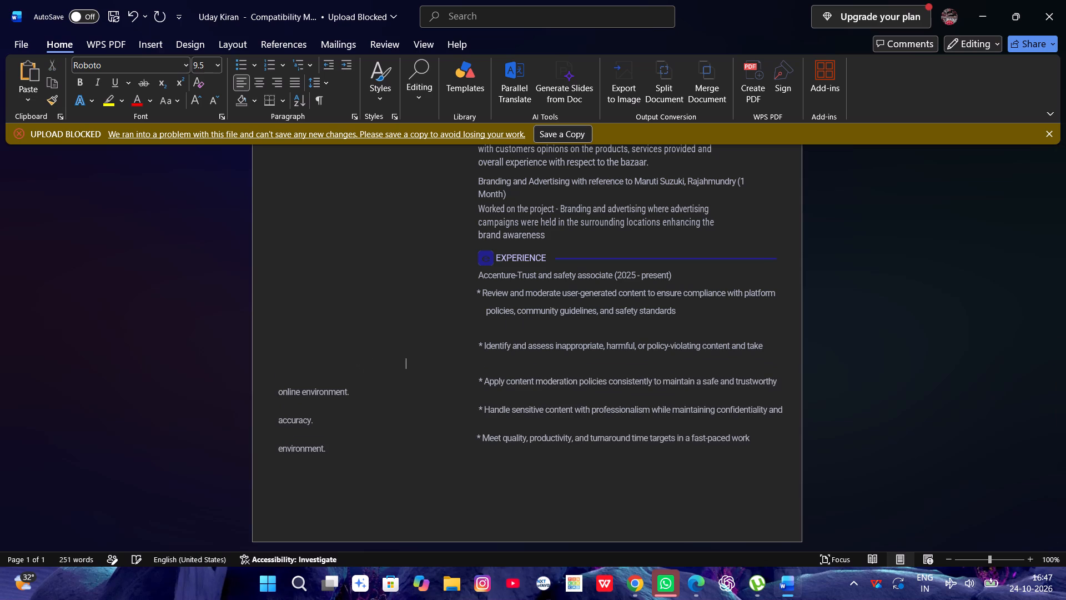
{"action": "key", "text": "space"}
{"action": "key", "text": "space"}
{"action": "key", "text": "ctrl+v"}
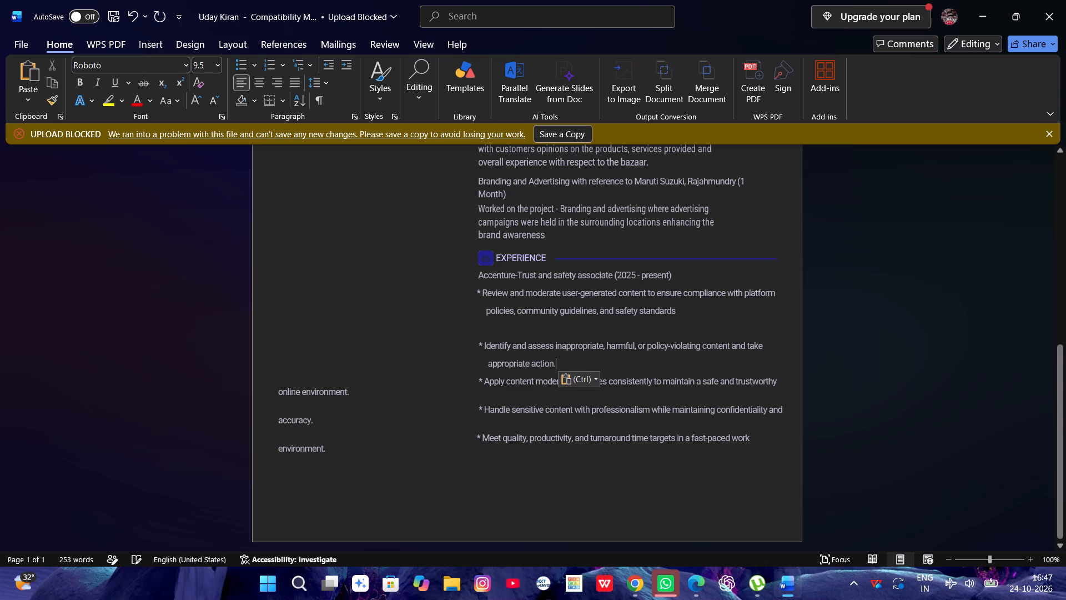
{"action": "key", "text": "Return"}
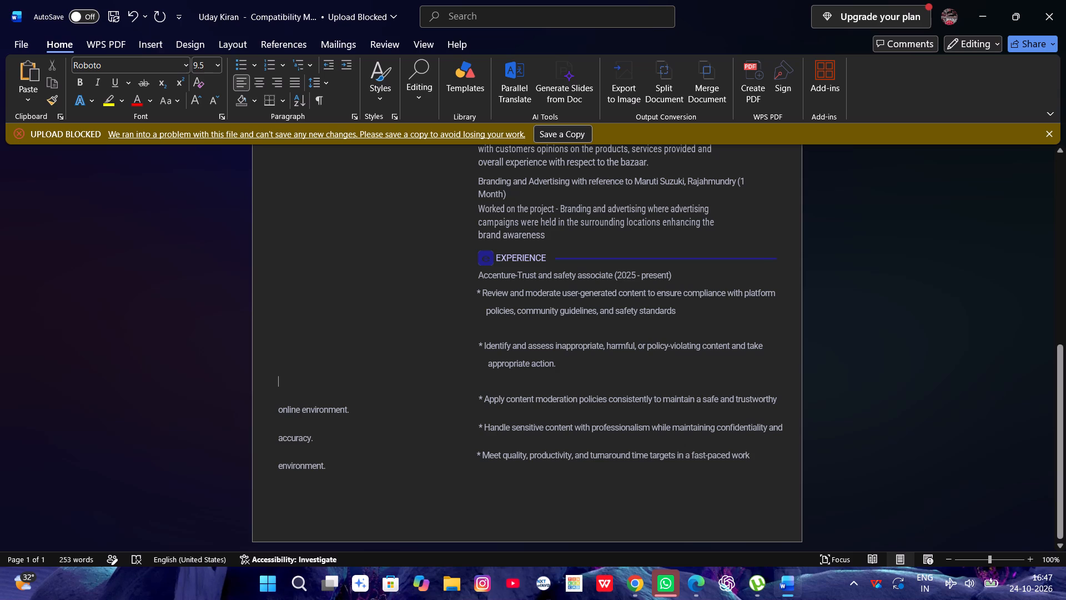
Move "online environment." to its own space-indented line under the "Apply content moderation policies" responsibility.
{"action": "double_click", "coordinate": [329, 405]}
{"action": "left_click", "coordinate": [329, 405]}
{"action": "left_click", "coordinate": [329, 405]}
{"action": "left_click_drag", "start_coordinate": [360, 410], "coordinate": [286, 416]}
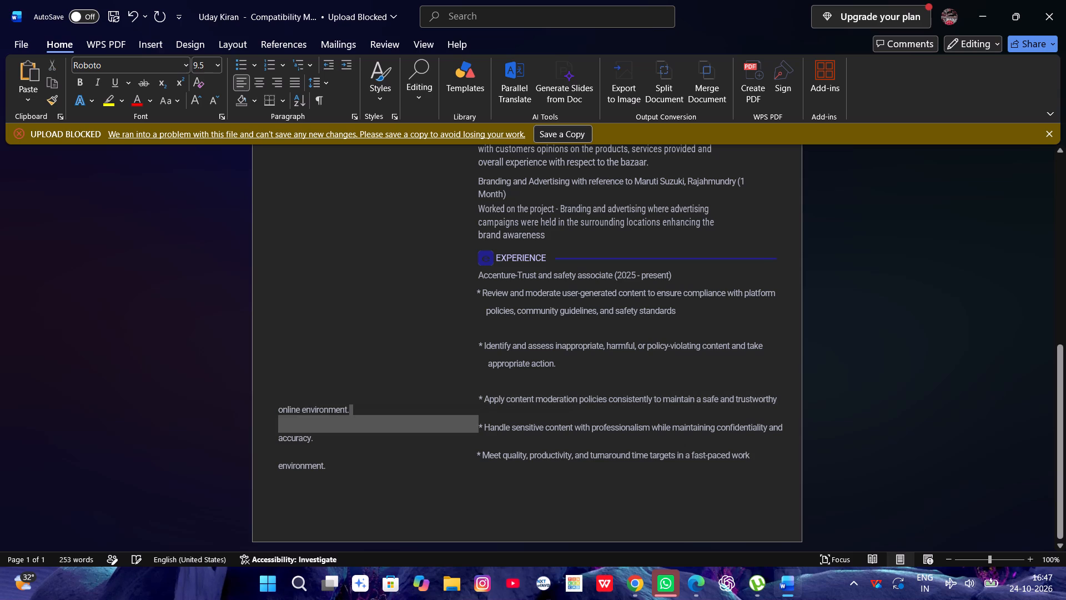
{"action": "left_click_drag", "start_coordinate": [286, 416], "coordinate": [288, 411]}
{"action": "left_click", "coordinate": [288, 411]}
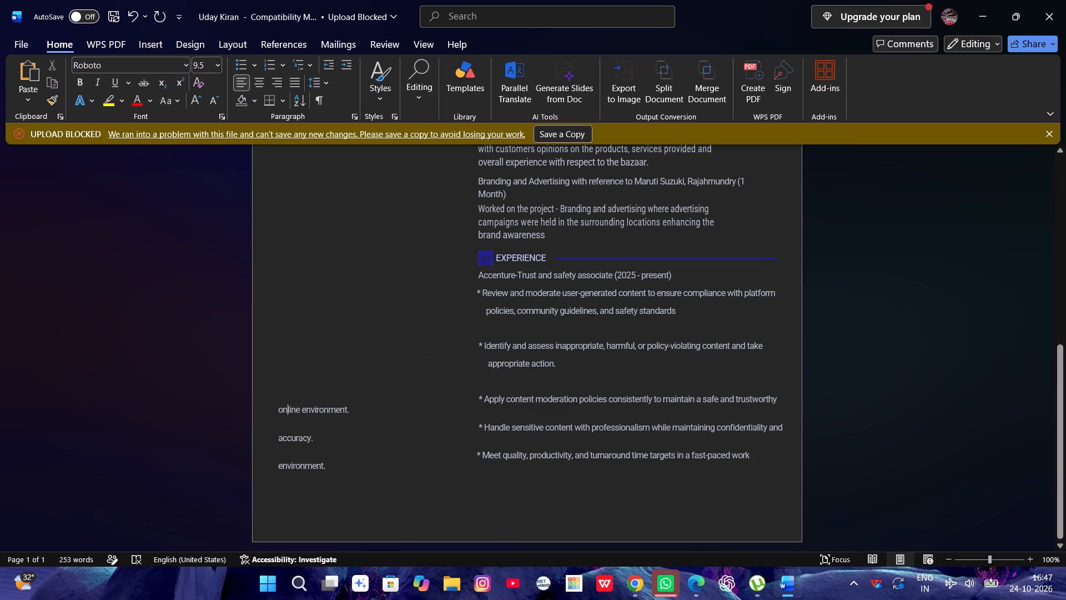
{"action": "left_click_drag", "start_coordinate": [351, 409], "coordinate": [278, 411]}
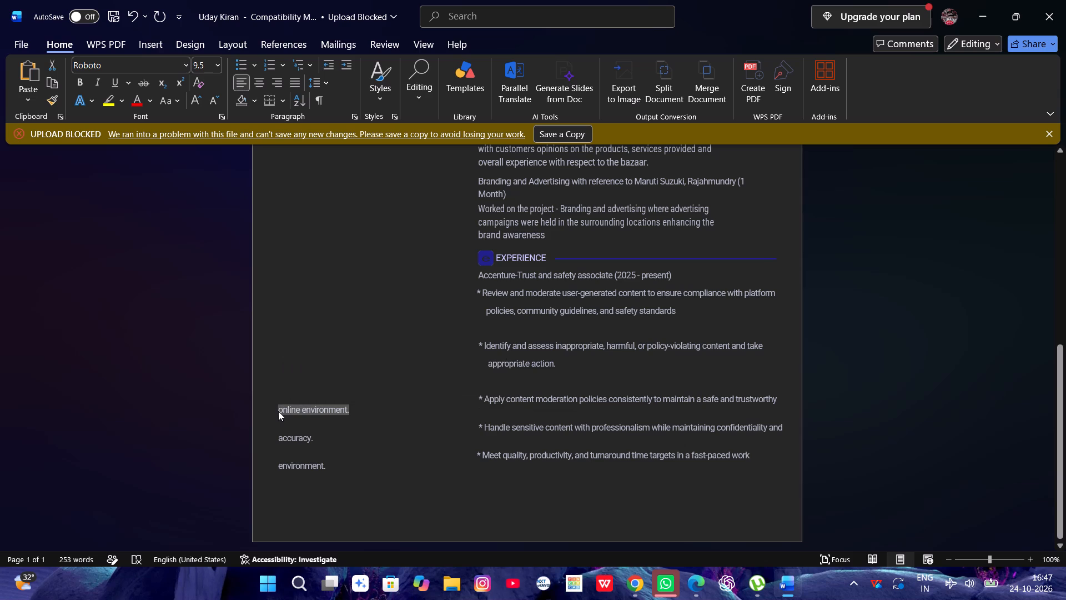
{"action": "key", "text": "ctrl+c"}
{"action": "key", "text": "BackSpace"}
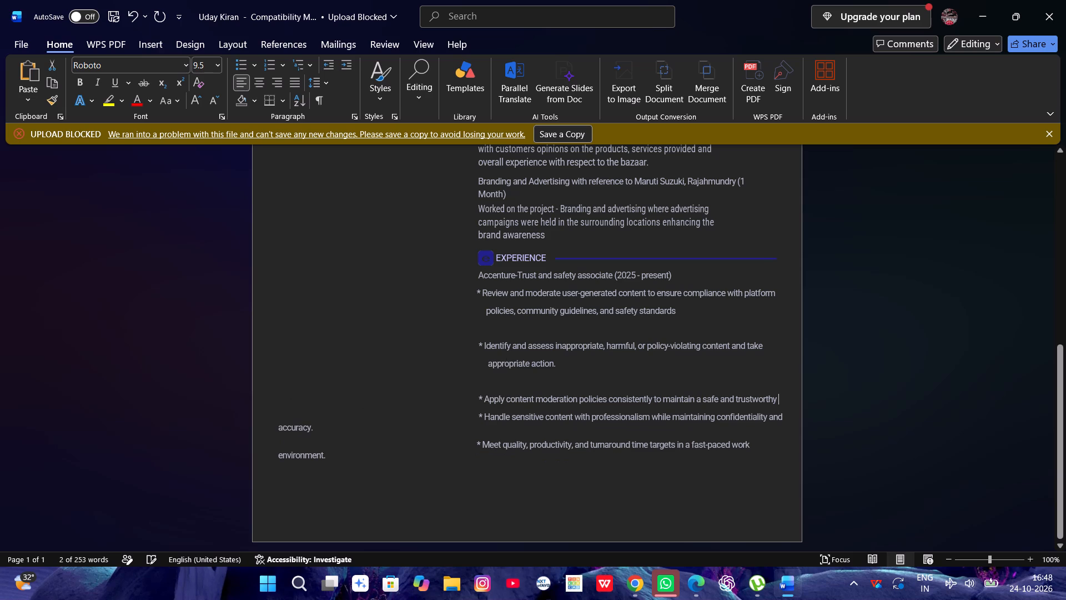
{"action": "key", "text": "Return"}
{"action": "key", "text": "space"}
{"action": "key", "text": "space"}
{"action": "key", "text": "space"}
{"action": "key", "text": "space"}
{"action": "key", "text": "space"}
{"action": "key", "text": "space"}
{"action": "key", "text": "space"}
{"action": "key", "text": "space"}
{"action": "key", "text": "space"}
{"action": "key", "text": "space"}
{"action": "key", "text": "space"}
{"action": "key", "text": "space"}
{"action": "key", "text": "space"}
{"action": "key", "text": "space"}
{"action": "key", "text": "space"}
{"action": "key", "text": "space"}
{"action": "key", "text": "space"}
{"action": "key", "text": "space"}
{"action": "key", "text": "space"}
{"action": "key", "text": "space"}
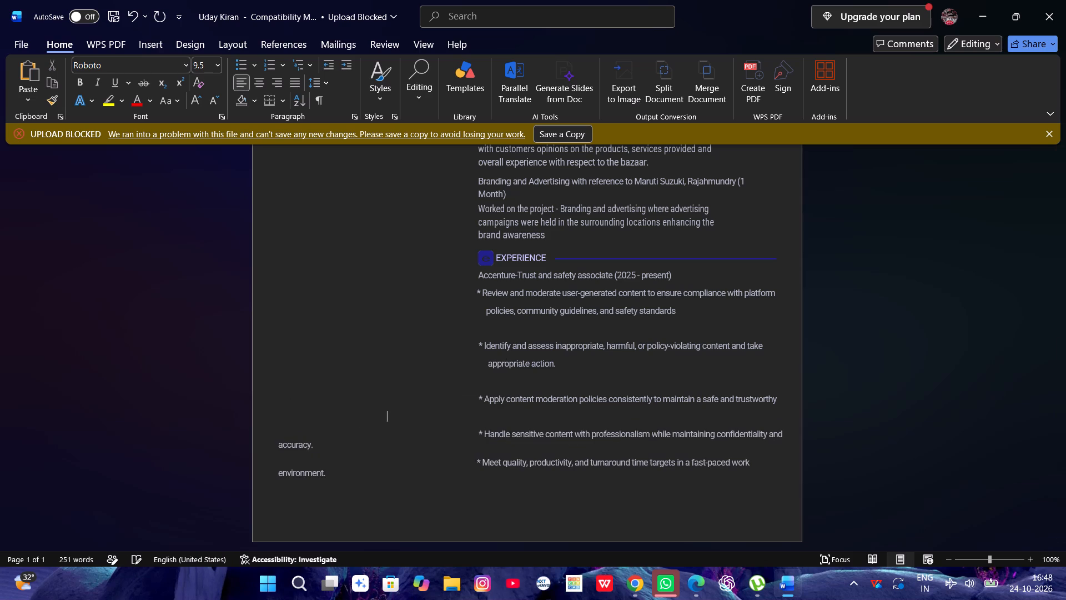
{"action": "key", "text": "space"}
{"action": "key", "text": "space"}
{"action": "key", "text": "ctrl+v"}
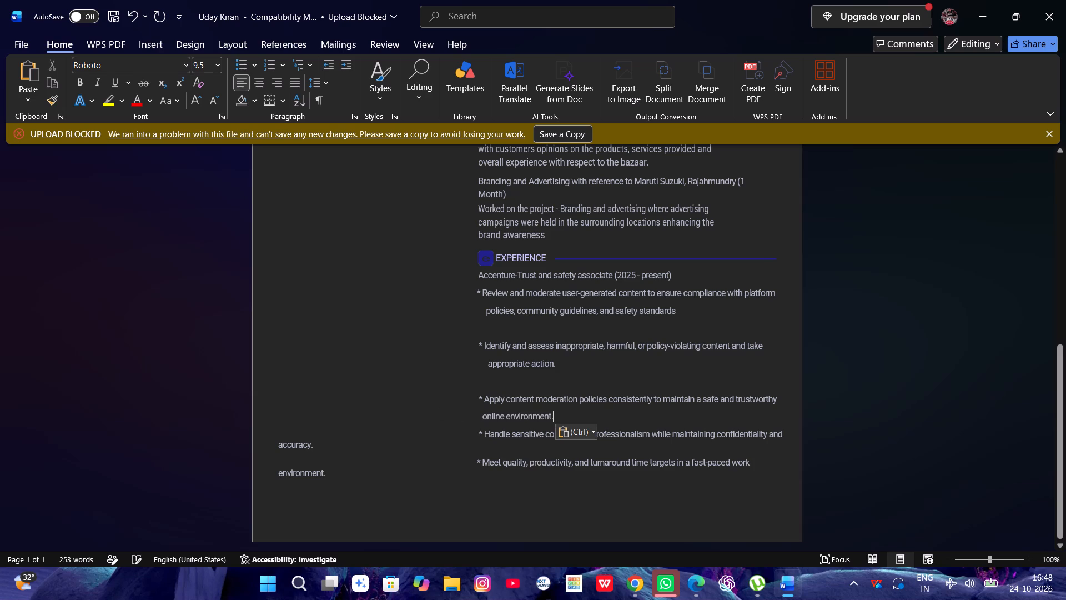
Copy "accuracy." and add a line break after "confidentiality and" in the "Handle sensitive content" responsibility.
{"action": "double_click", "coordinate": [295, 443]}
{"action": "left_click", "coordinate": [295, 443]}
{"action": "left_click", "coordinate": [345, 451]}
{"action": "left_click_drag", "start_coordinate": [331, 439], "coordinate": [305, 438]}
{"action": "key", "text": "ctrl+c"}
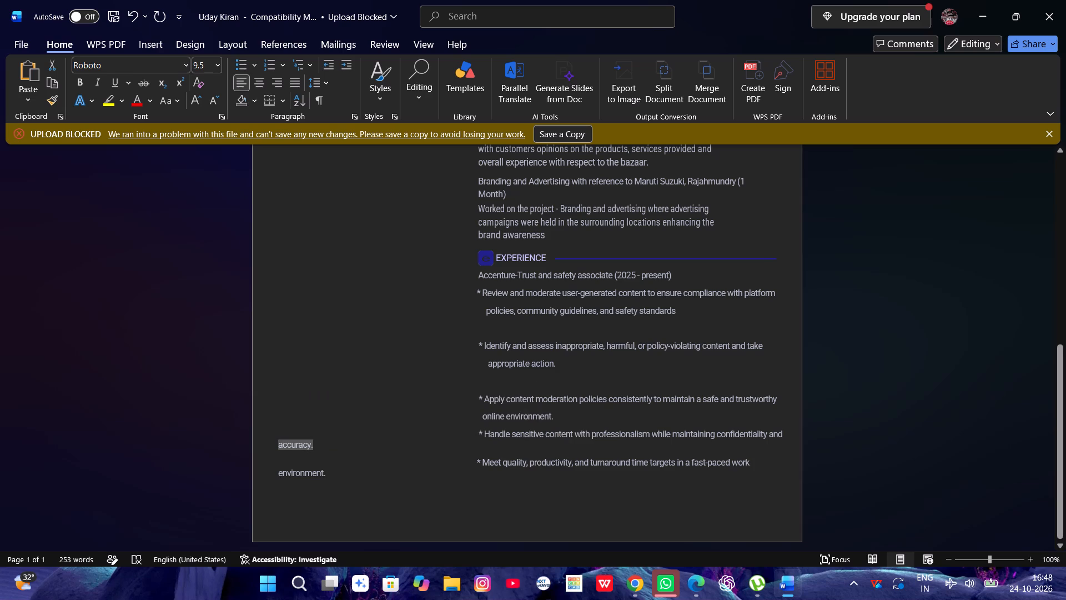
{"action": "left_click", "coordinate": [787, 428]}
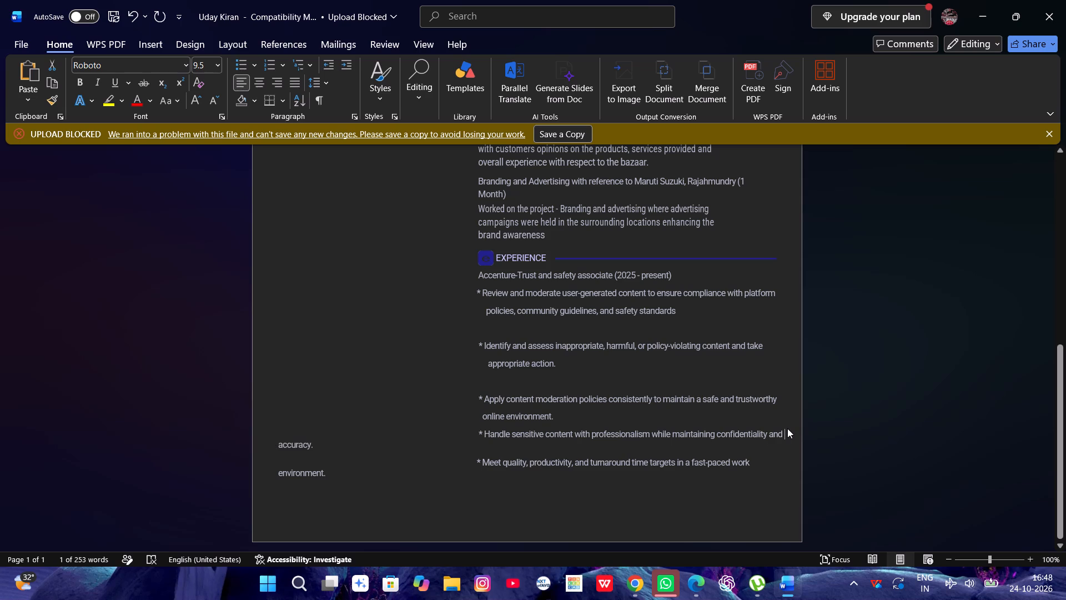
{"action": "key", "text": "Return"}
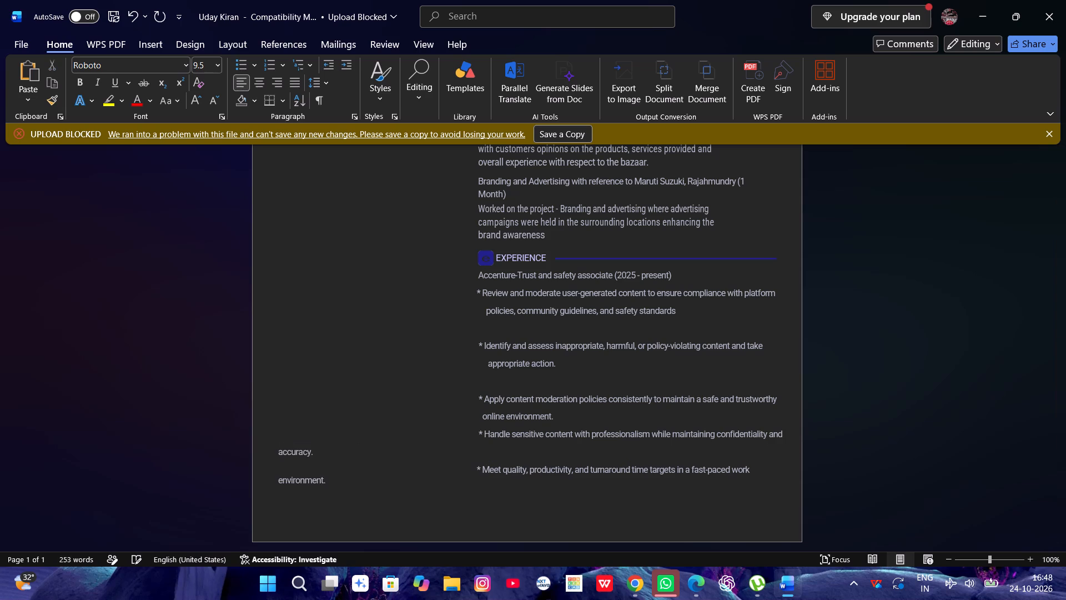
Add a blank line after "online environment." in the "Apply content moderation policies" responsibility.
{"action": "left_click", "coordinate": [575, 408]}
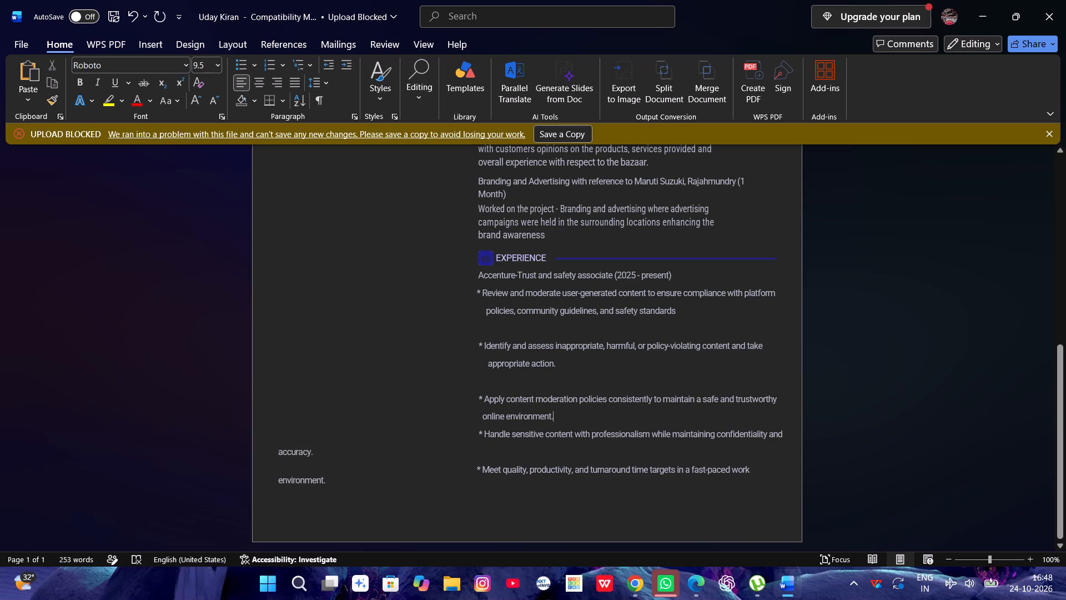
{"action": "key", "text": "Return"}
Delete the original "accuracy." and paste the copied word on its own space-indented line under the "Handle sensitive content" responsibility.
{"action": "double_click", "coordinate": [314, 464]}
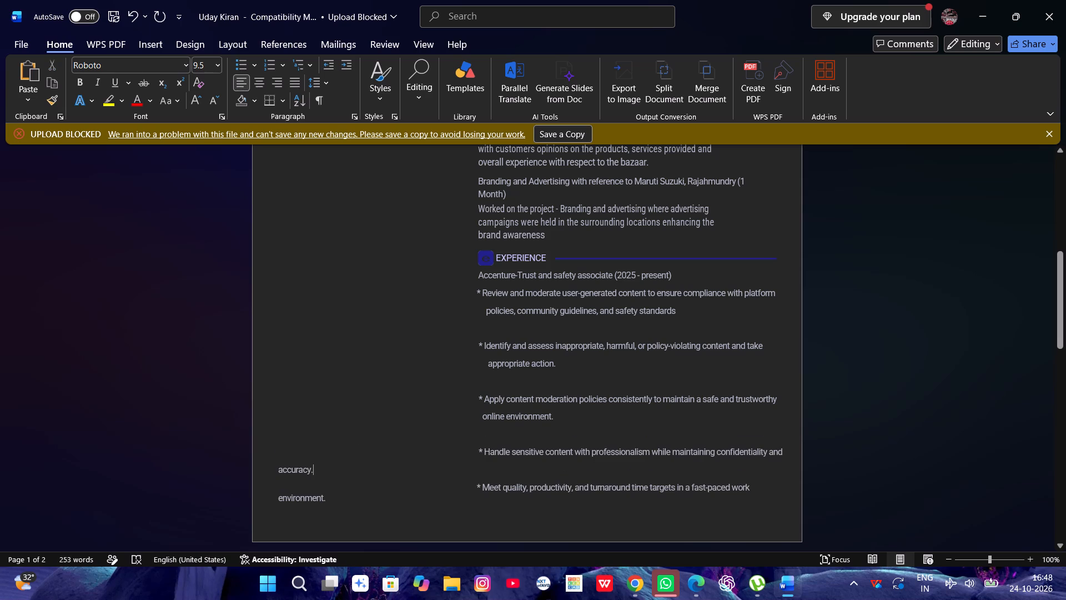
{"action": "triple_click", "coordinate": [296, 469]}
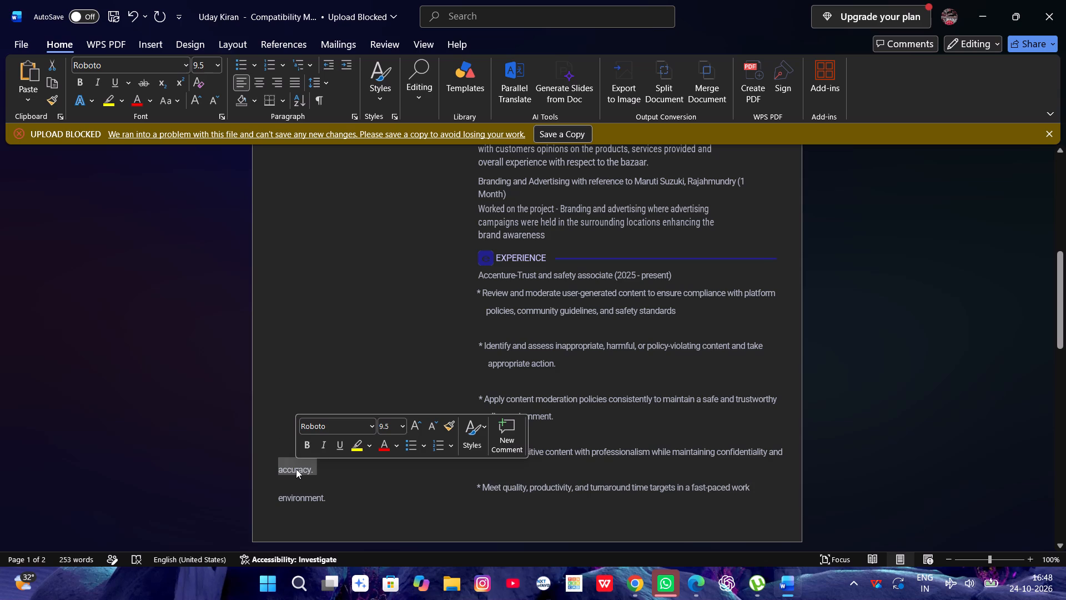
{"action": "key", "text": "BackSpace"}
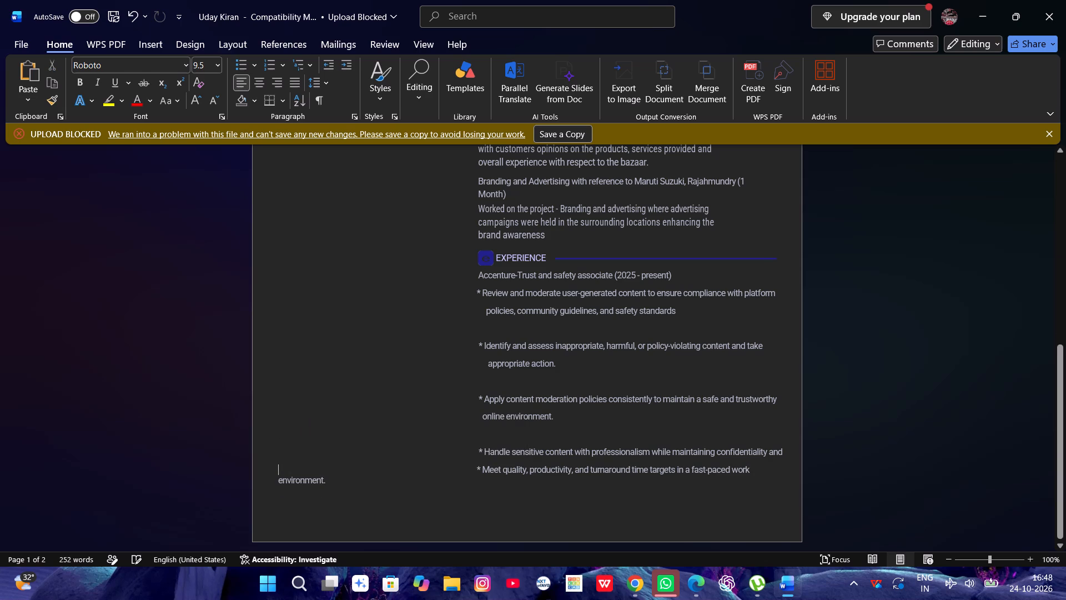
{"action": "left_click", "coordinate": [794, 449]}
{"action": "key", "text": "Return"}
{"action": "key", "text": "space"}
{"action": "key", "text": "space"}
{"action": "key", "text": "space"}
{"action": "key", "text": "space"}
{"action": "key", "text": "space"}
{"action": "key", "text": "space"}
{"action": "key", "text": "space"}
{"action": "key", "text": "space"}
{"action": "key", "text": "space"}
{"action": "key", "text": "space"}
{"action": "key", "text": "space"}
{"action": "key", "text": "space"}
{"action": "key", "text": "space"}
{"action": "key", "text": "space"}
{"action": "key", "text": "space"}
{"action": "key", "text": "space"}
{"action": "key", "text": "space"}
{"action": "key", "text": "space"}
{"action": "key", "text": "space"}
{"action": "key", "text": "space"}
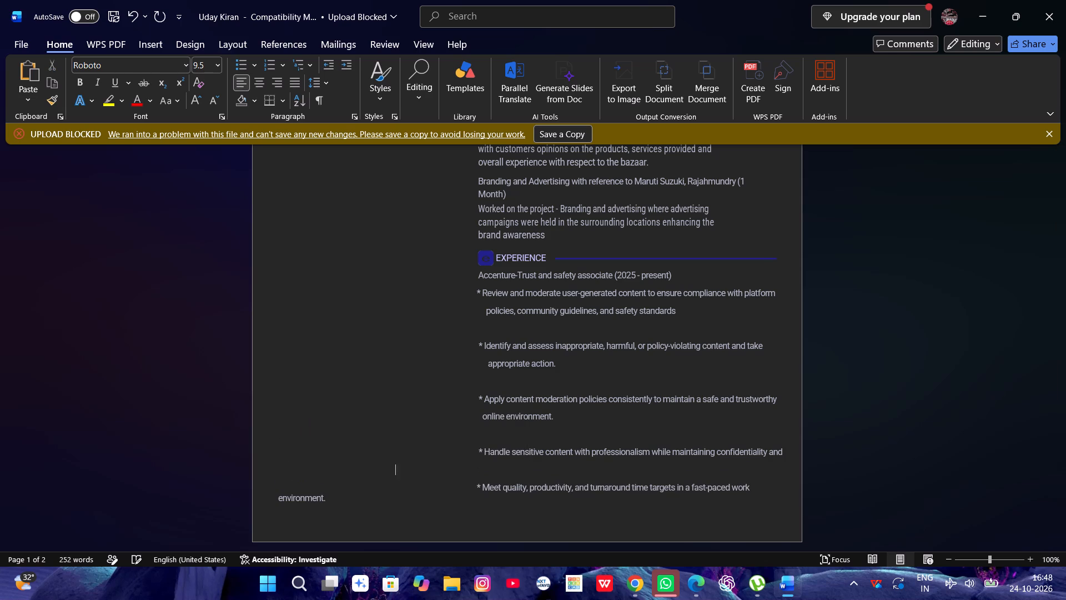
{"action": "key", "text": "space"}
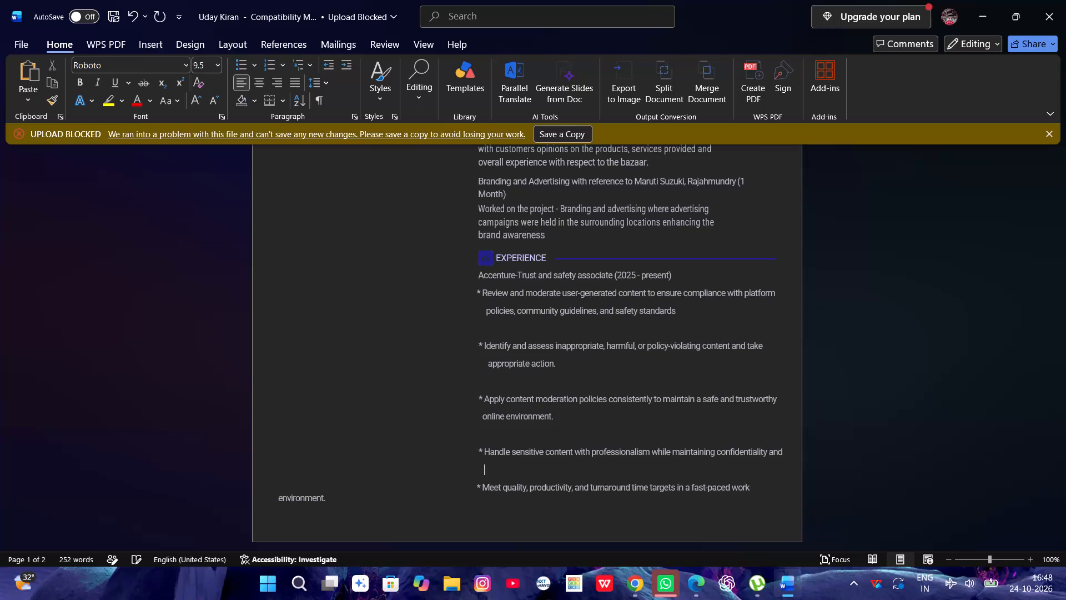
{"action": "key", "text": "ctrl+v"}
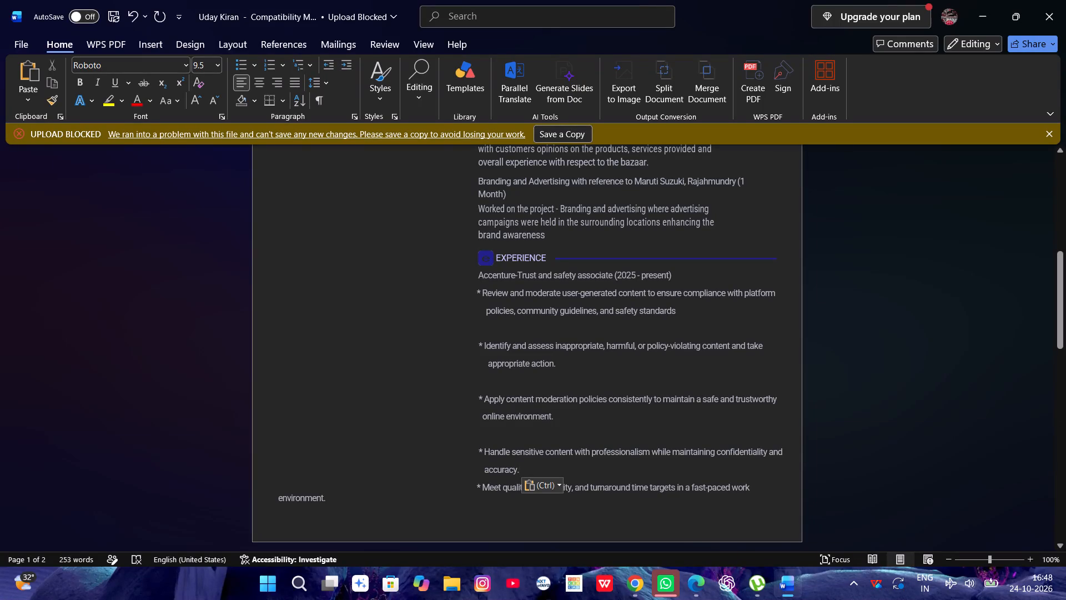
Move "environment." to its own space-indented line under the "Meet quality, productivity, and turnaround time targets" responsibility.
{"action": "triple_click", "coordinate": [301, 503]}
{"action": "triple_click", "coordinate": [316, 496]}
{"action": "triple_click", "coordinate": [316, 496]}
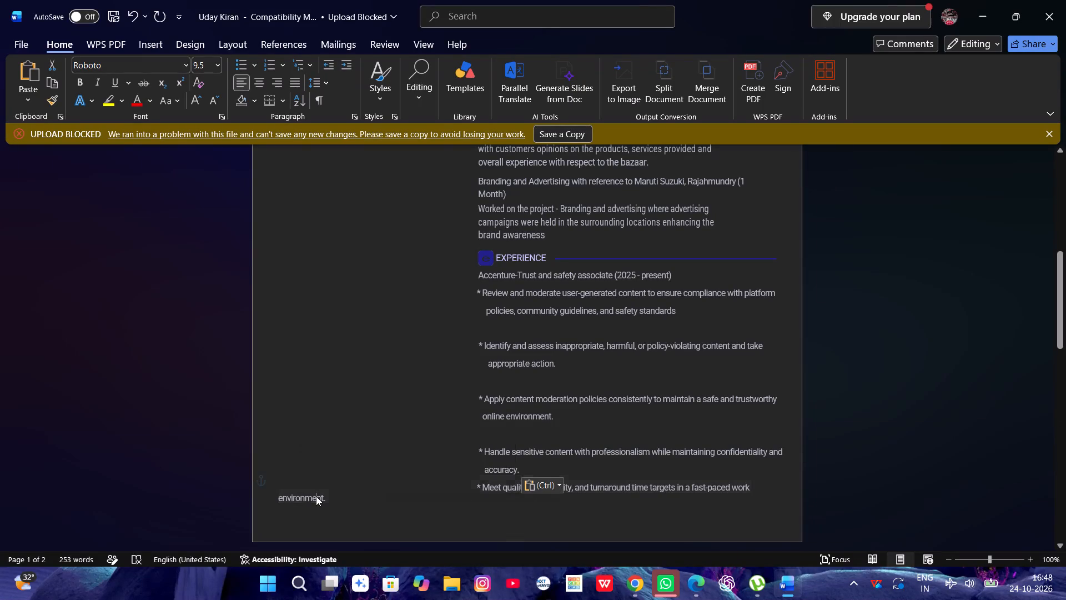
{"action": "left_click", "coordinate": [316, 496]}
{"action": "left_click_drag", "start_coordinate": [331, 496], "coordinate": [273, 493]}
{"action": "left_click_drag", "start_coordinate": [273, 493], "coordinate": [274, 492]}
{"action": "left_click", "coordinate": [330, 494]}
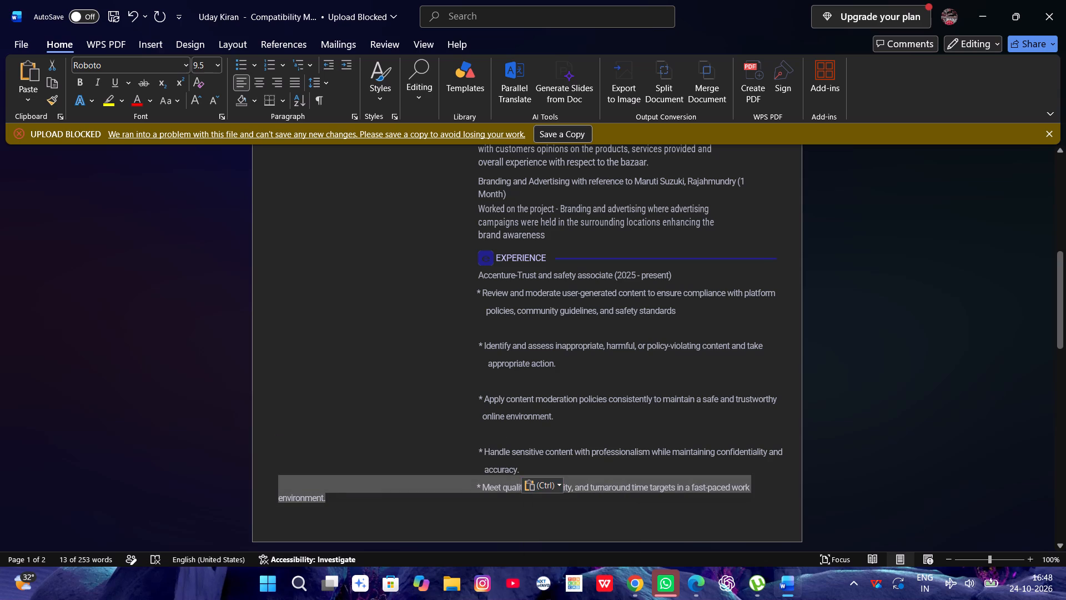
{"action": "left_click", "coordinate": [330, 496]}
{"action": "left_click_drag", "start_coordinate": [330, 496], "coordinate": [293, 496]}
{"action": "key", "text": "ctrl+c"}
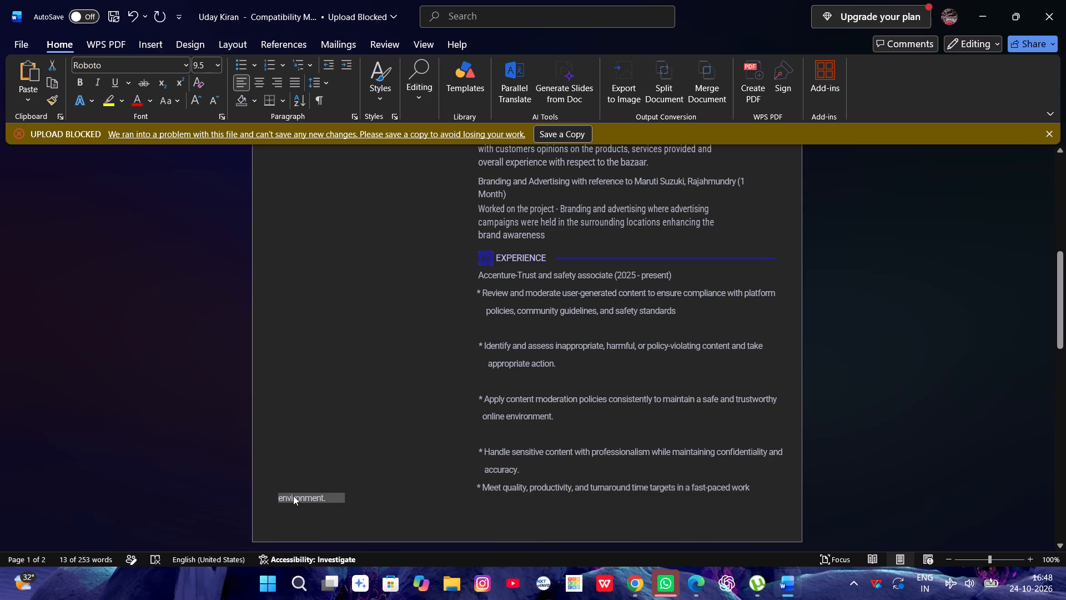
{"action": "key", "text": "backslash"}
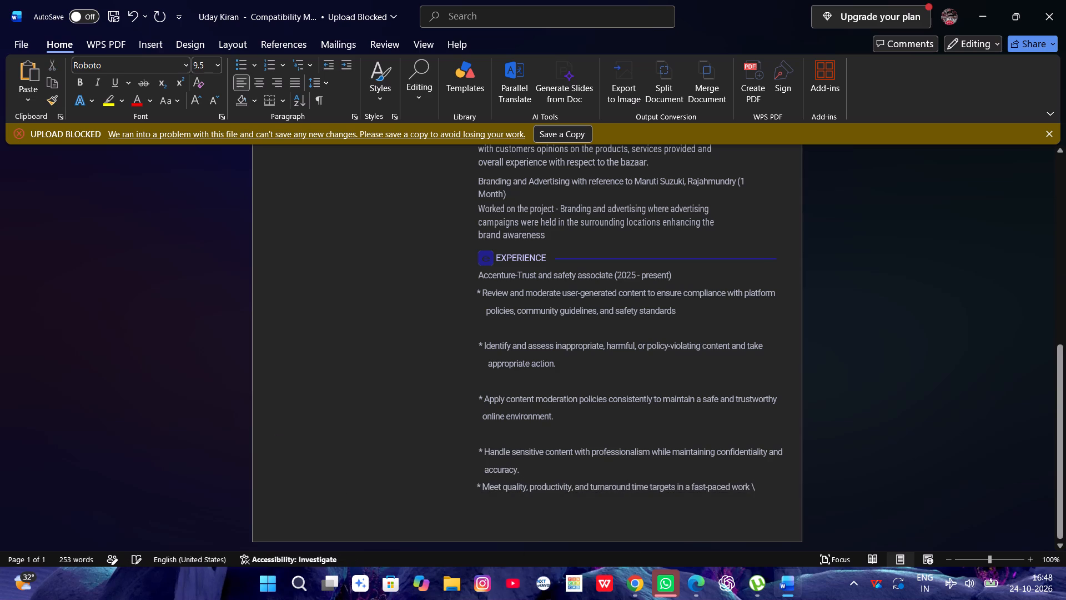
{"action": "key", "text": "BackSpace"}
{"action": "key", "text": "BackSpace"}
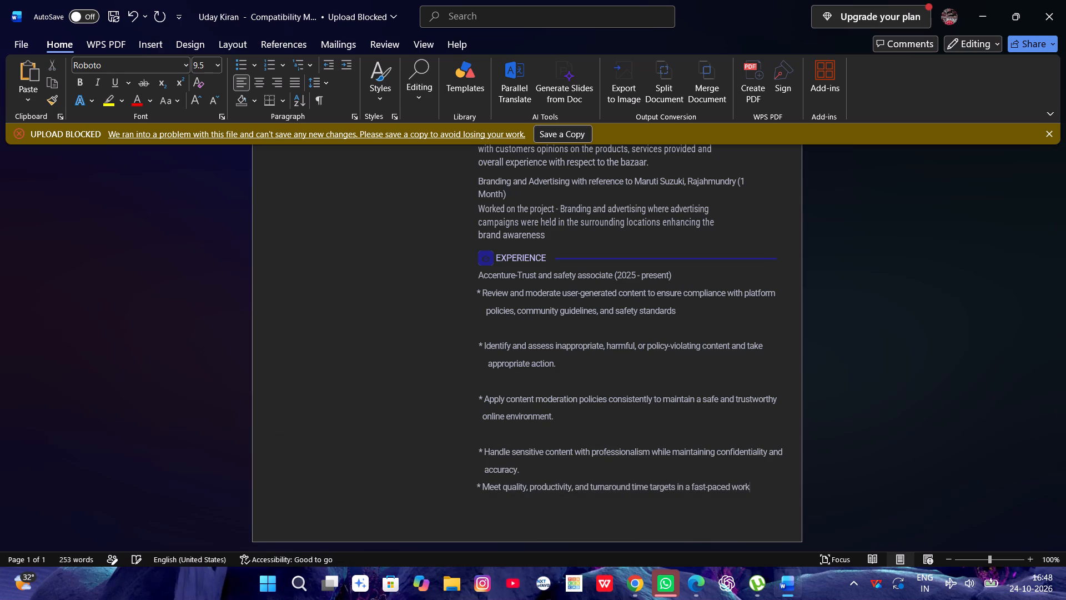
{"action": "key", "text": "Return"}
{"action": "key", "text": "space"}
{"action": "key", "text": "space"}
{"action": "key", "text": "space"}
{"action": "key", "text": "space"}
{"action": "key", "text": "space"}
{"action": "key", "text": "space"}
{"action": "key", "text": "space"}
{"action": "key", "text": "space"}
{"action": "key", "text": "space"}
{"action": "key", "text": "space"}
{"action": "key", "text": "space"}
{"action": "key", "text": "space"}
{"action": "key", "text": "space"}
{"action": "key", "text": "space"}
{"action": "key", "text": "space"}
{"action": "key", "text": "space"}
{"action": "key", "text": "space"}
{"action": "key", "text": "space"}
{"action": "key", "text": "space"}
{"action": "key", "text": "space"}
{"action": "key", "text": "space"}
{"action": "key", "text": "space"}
{"action": "key", "text": "ctrl+v"}
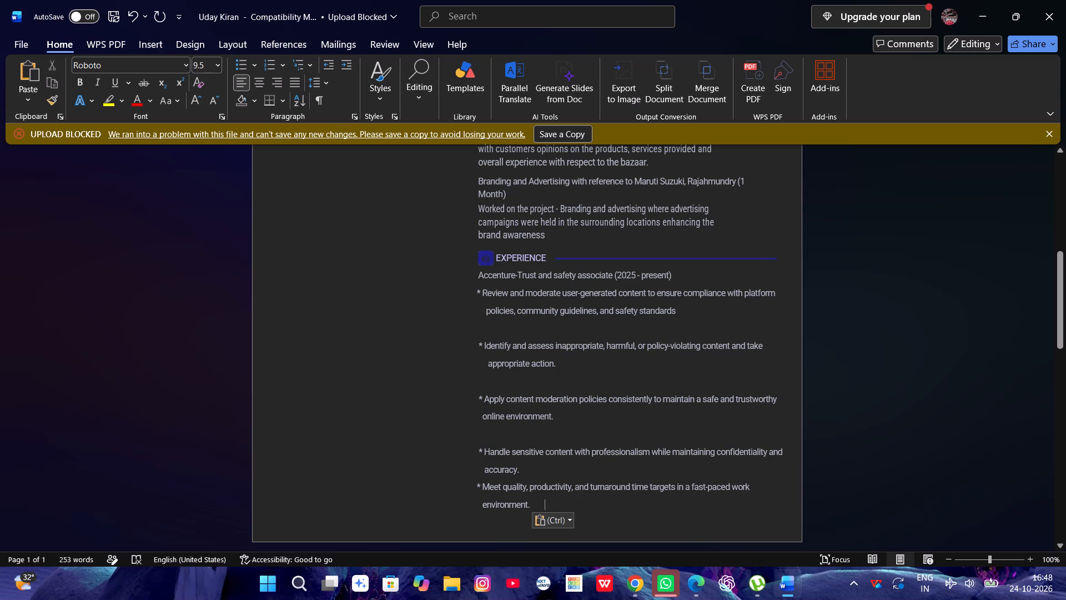
{"action": "left_click", "coordinate": [489, 443]}
{"action": "left_click", "coordinate": [580, 503]}
{"action": "left_click", "coordinate": [601, 503]}
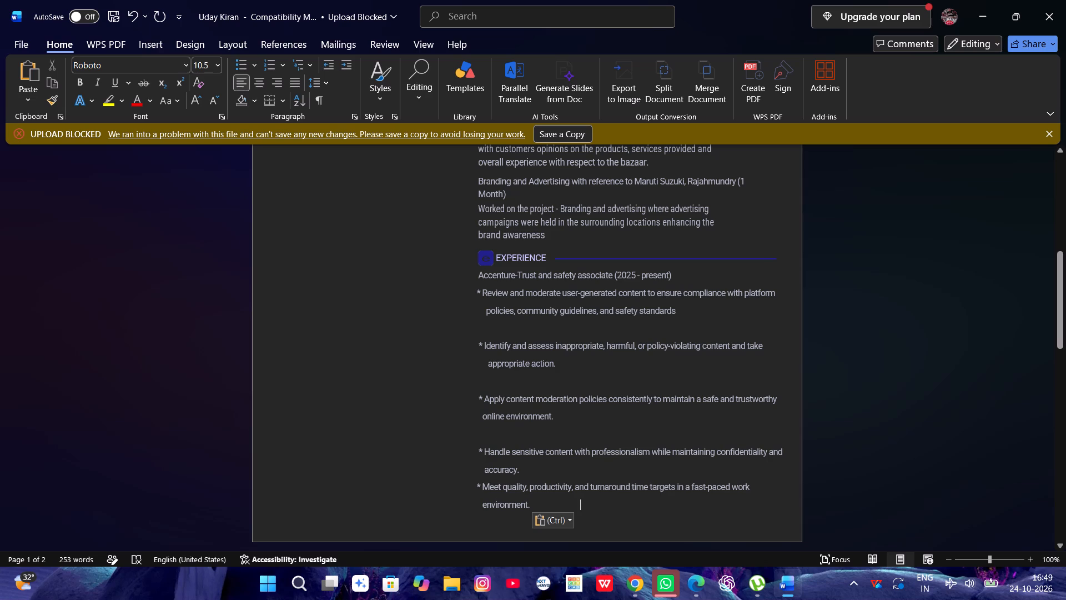
Add a blank line after "accuracy." to separate the "Handle sensitive content" and "Meet quality" responsibilities.
{"action": "left_click", "coordinate": [523, 468]}
{"action": "key", "text": "Return"}
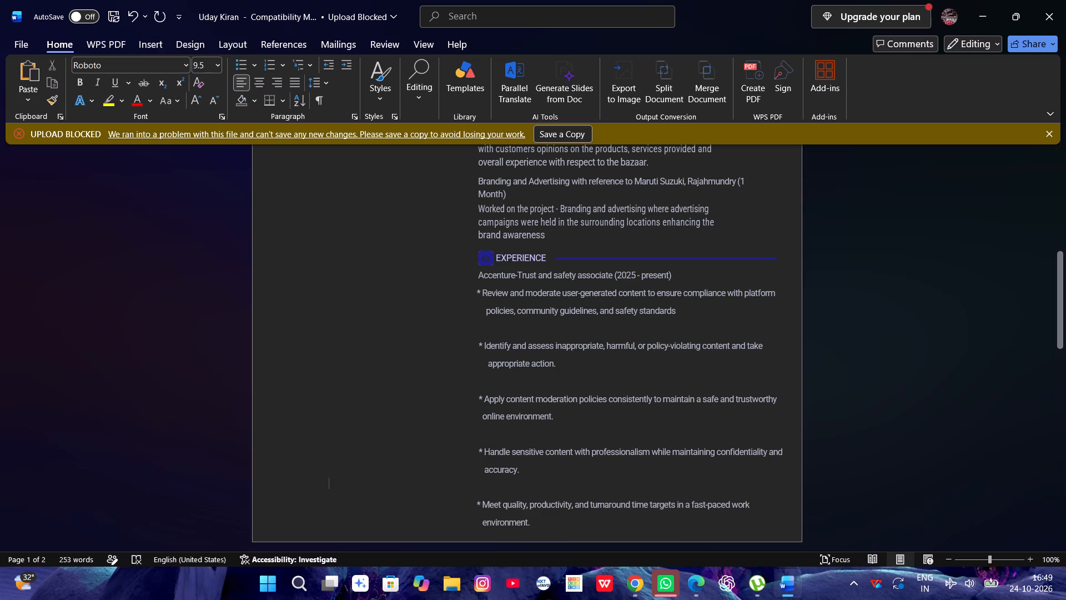
Review the résumé's layout across both pages, including the Experience section and the page following it.
{"action": "scroll", "coordinate": [657, 413], "scroll_direction": "down", "scroll_amount": 1}
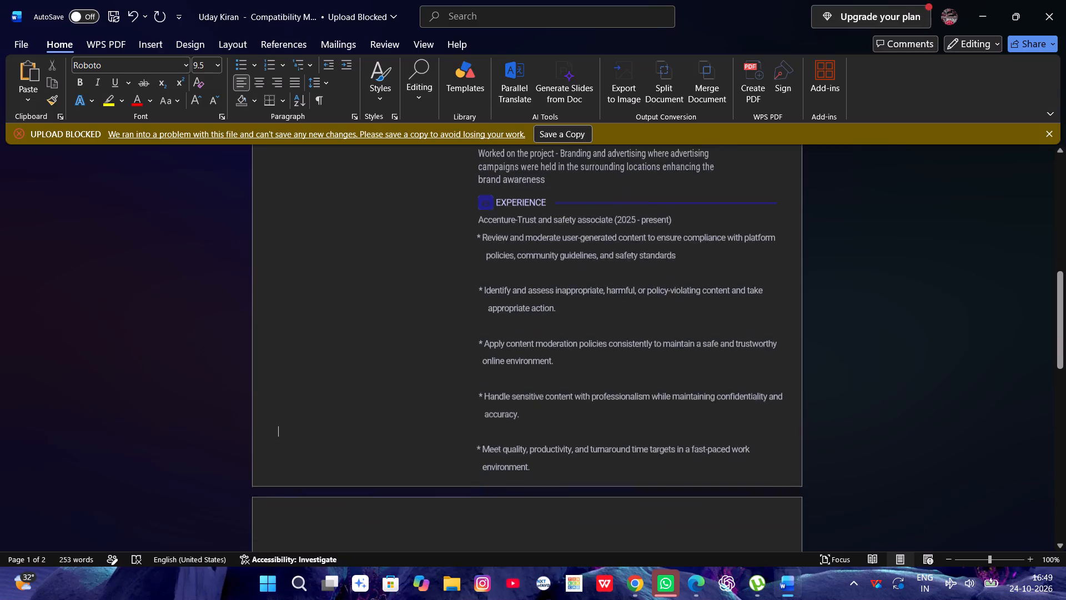
{"action": "scroll", "coordinate": [657, 413], "scroll_direction": "down", "scroll_amount": 2}
{"action": "scroll", "coordinate": [657, 413], "scroll_direction": "up", "scroll_amount": 2}
{"action": "scroll", "coordinate": [657, 413], "scroll_direction": "down", "scroll_amount": 2}
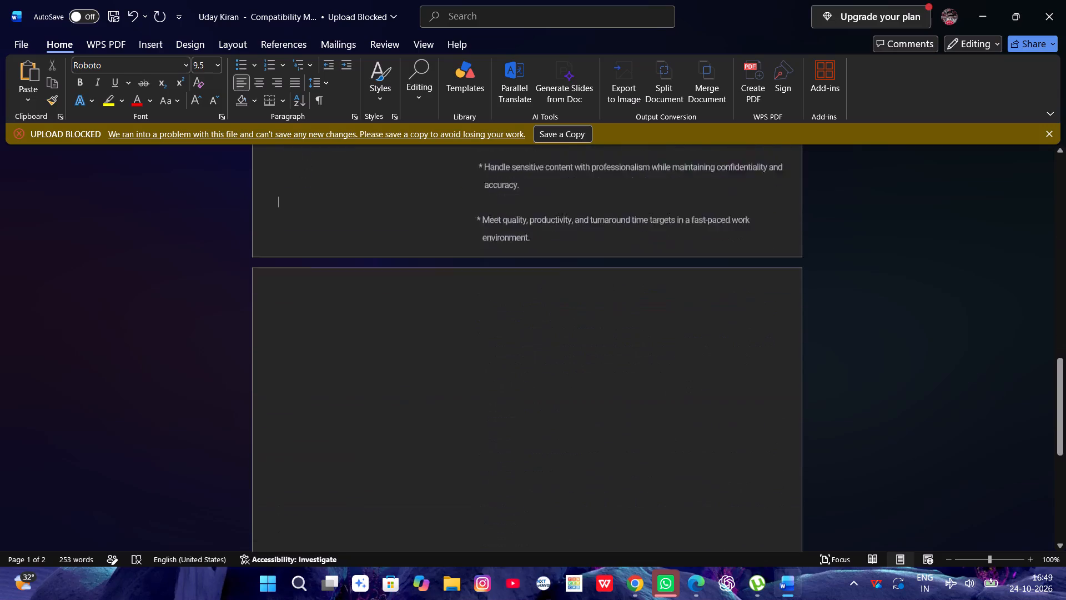
{"action": "scroll", "coordinate": [657, 413], "scroll_direction": "down", "scroll_amount": 7}
{"action": "scroll", "coordinate": [657, 413], "scroll_direction": "up", "scroll_amount": 8}
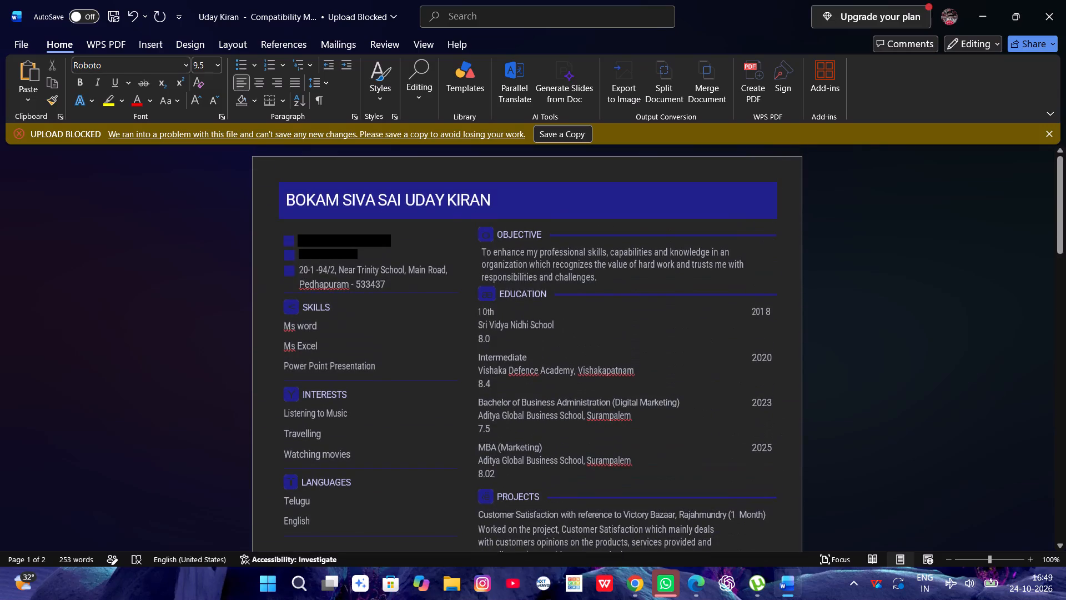
{"action": "scroll", "coordinate": [585, 374], "scroll_direction": "down", "scroll_amount": 5}
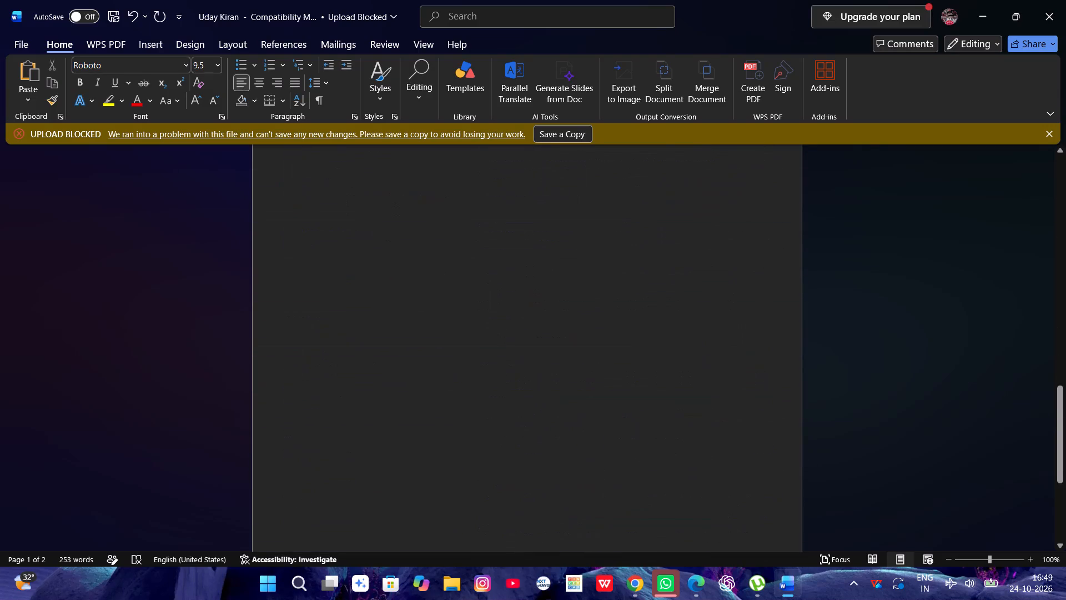
{"action": "scroll", "coordinate": [465, 446], "scroll_direction": "up", "scroll_amount": 1}
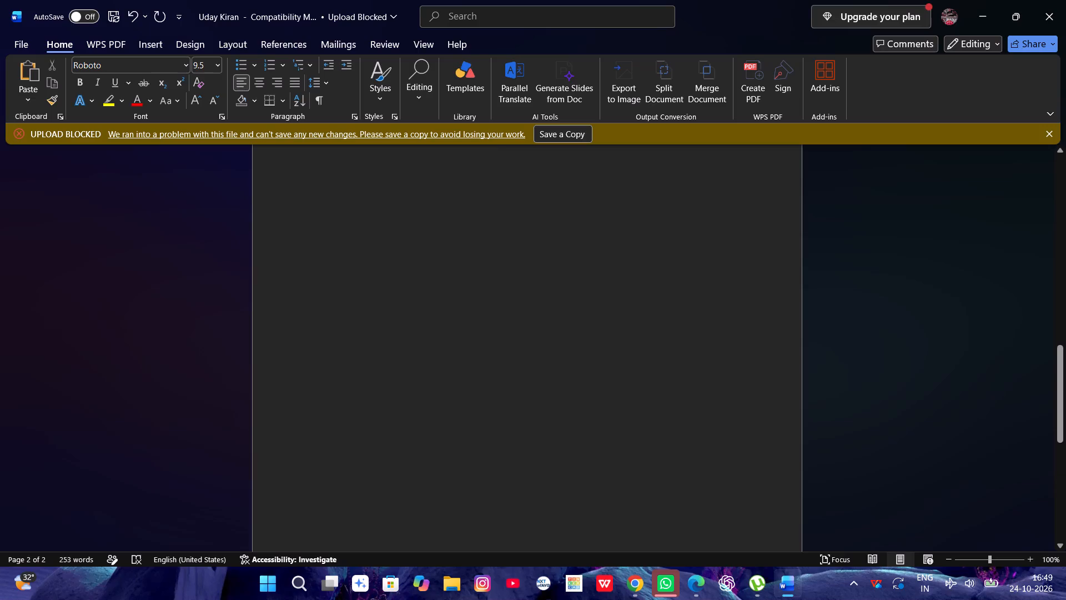
{"action": "scroll", "coordinate": [465, 446], "scroll_direction": "up", "scroll_amount": 5}
{"action": "scroll", "coordinate": [465, 446], "scroll_direction": "down", "scroll_amount": 2}
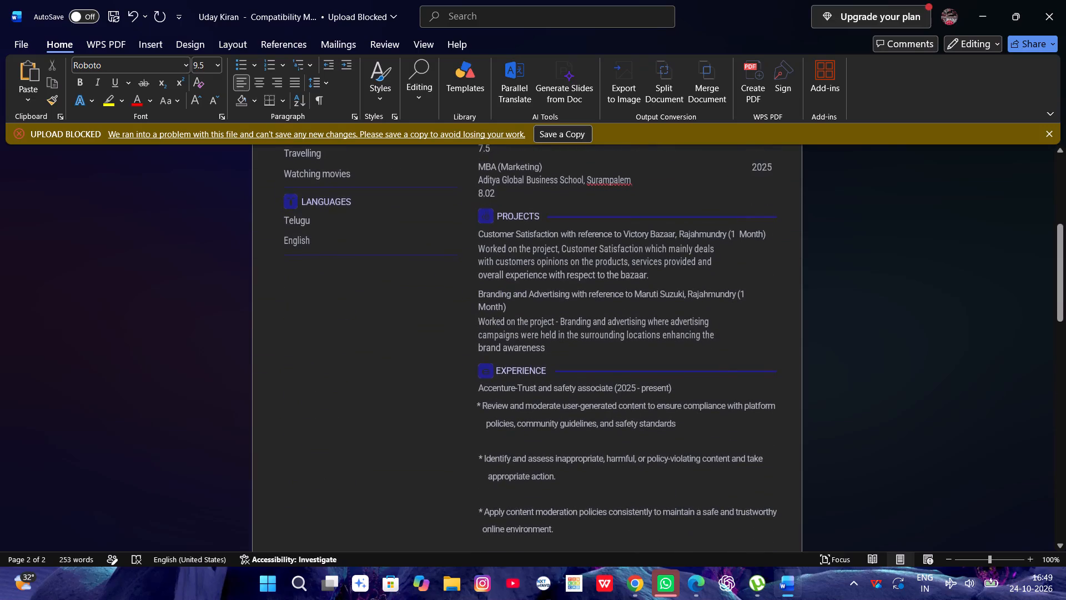
{"action": "scroll", "coordinate": [465, 446], "scroll_direction": "down", "scroll_amount": 1}
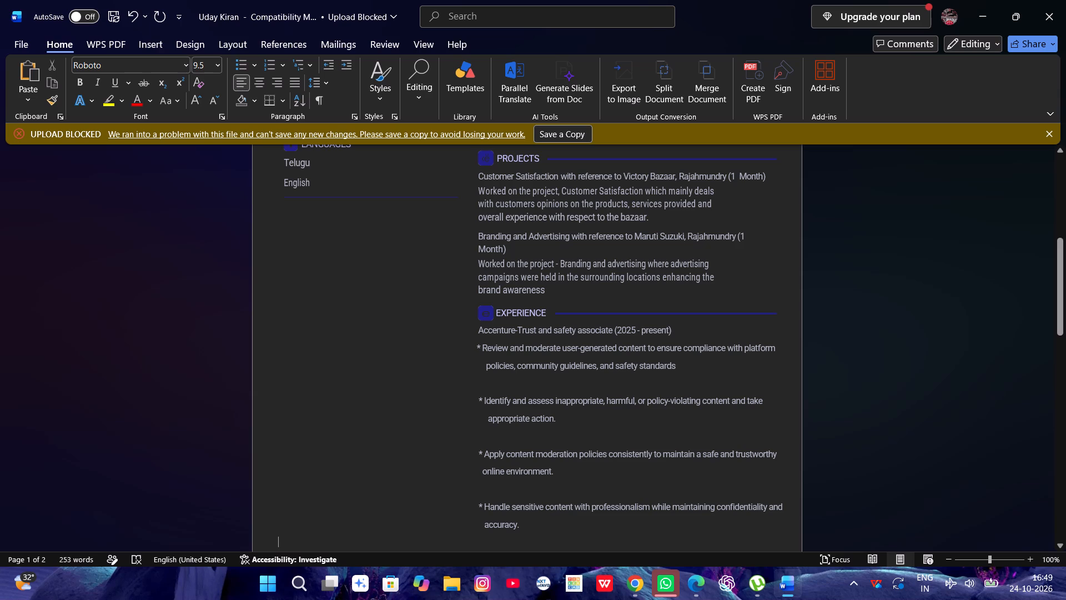
Adjust the leading spaces before the "Identify and assess" responsibility so its bullet starts one space further in.
{"action": "left_click", "coordinate": [474, 391]}
{"action": "key", "text": "BackSpace"}
{"action": "key", "text": "BackSpace"}
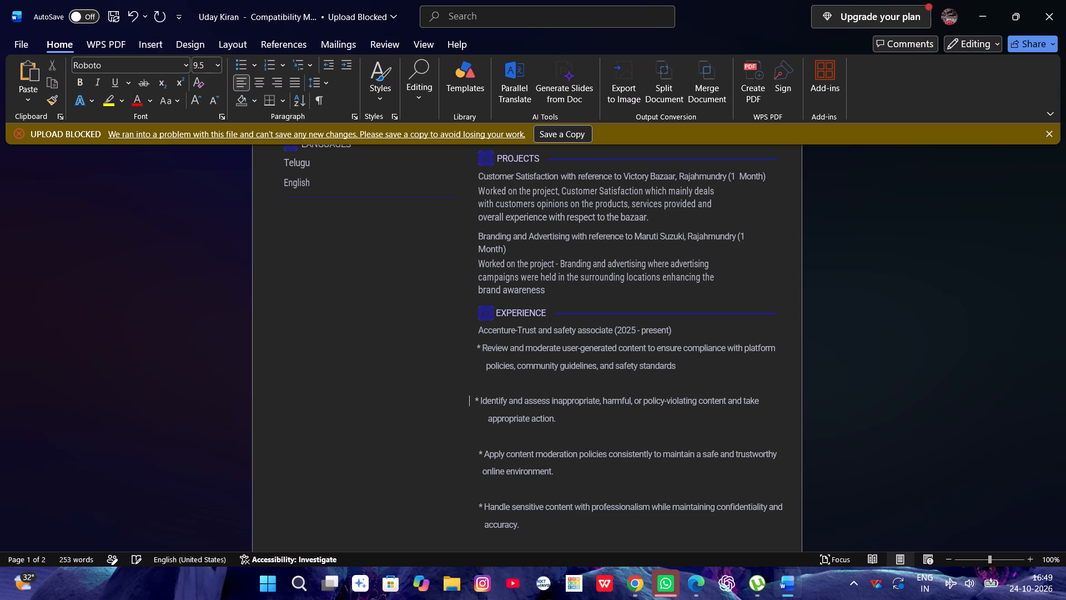
{"action": "key", "text": "BackSpace"}
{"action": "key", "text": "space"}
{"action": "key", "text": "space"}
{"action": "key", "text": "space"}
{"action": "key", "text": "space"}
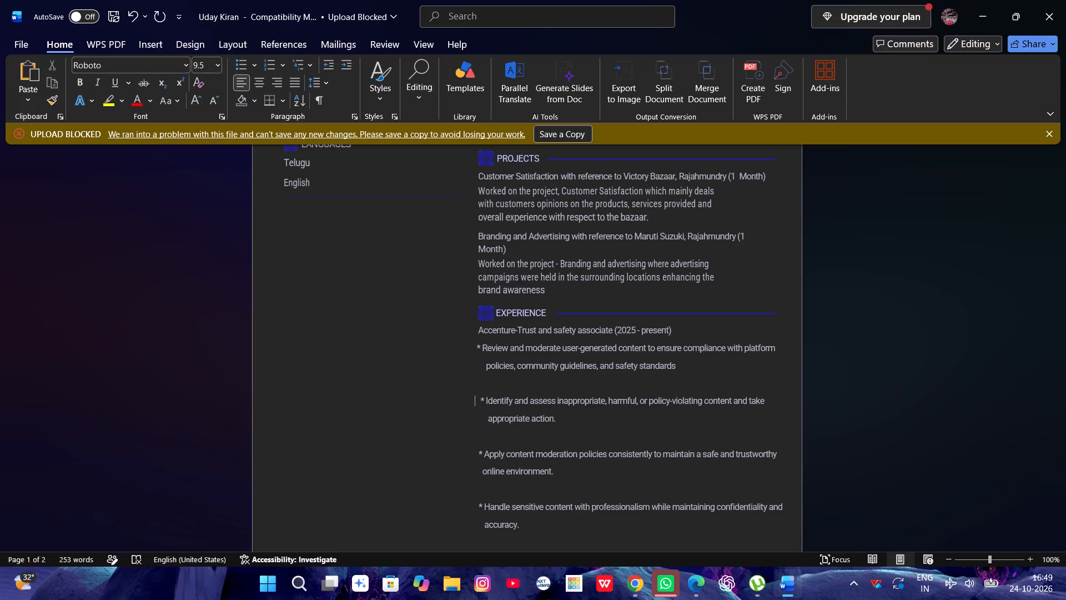
{"action": "scroll", "coordinate": [560, 408], "scroll_direction": "down", "scroll_amount": 1}
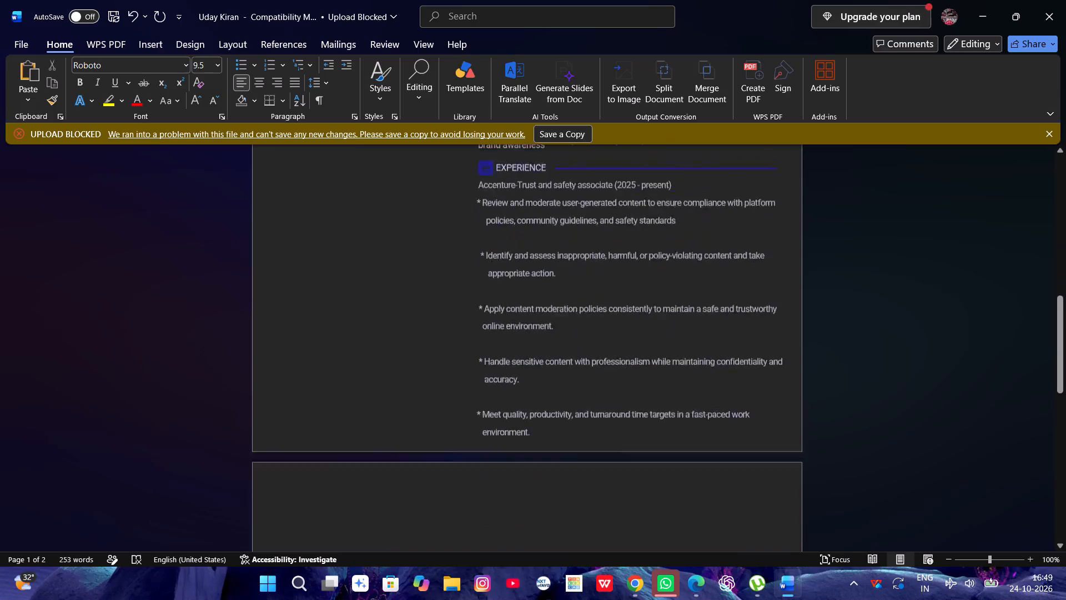
Save the current changes to the résumé.
{"action": "scroll", "coordinate": [560, 408], "scroll_direction": "down", "scroll_amount": 1}
{"action": "scroll", "coordinate": [560, 408], "scroll_direction": "up", "scroll_amount": 2}
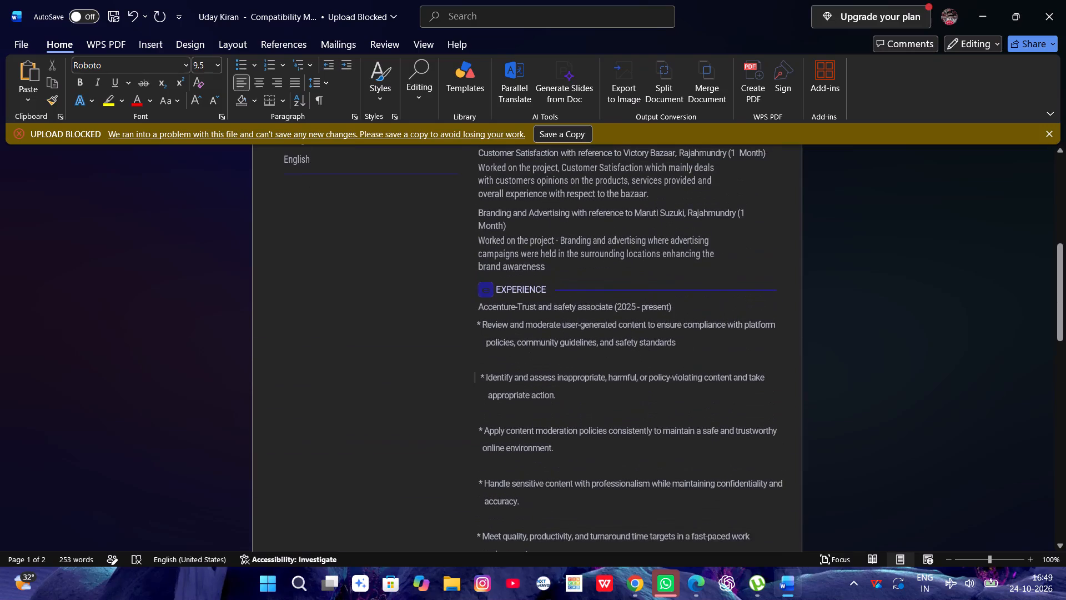
{"action": "scroll", "coordinate": [441, 290], "scroll_direction": "up", "scroll_amount": 5}
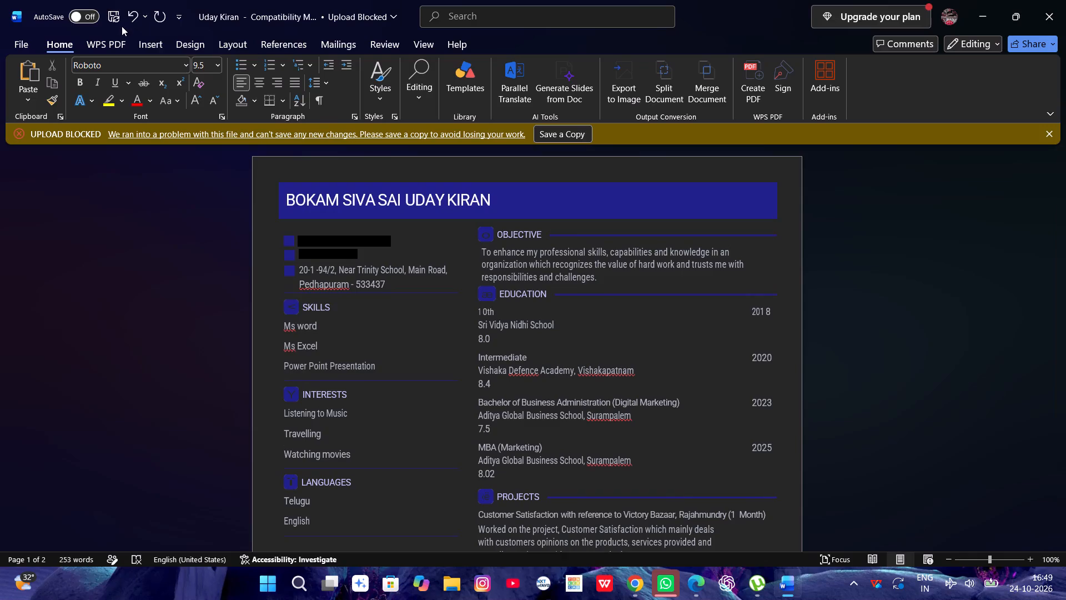
{"action": "left_click", "coordinate": [118, 21]}
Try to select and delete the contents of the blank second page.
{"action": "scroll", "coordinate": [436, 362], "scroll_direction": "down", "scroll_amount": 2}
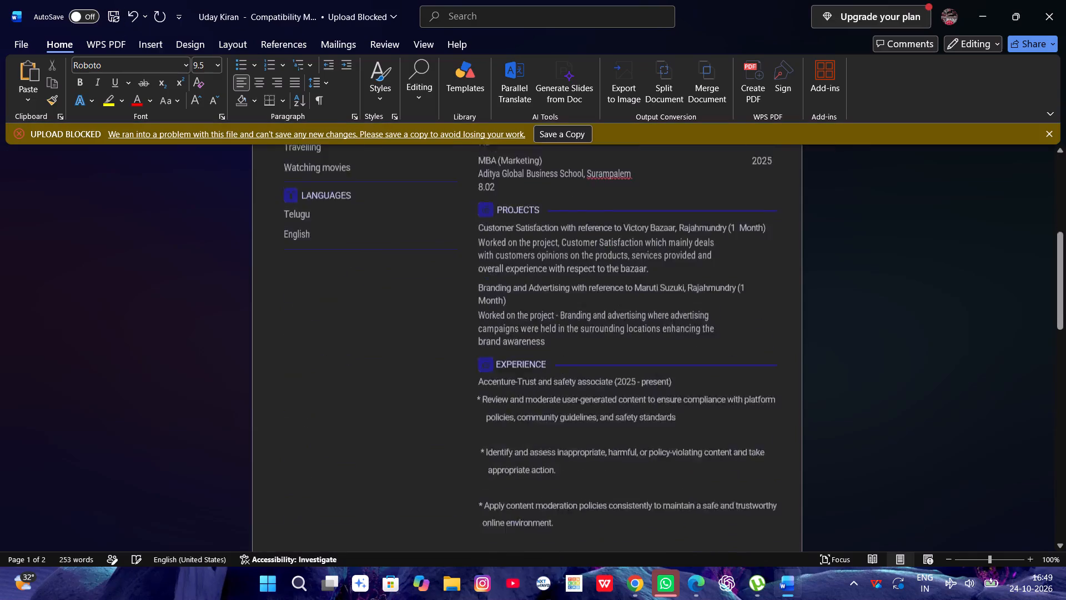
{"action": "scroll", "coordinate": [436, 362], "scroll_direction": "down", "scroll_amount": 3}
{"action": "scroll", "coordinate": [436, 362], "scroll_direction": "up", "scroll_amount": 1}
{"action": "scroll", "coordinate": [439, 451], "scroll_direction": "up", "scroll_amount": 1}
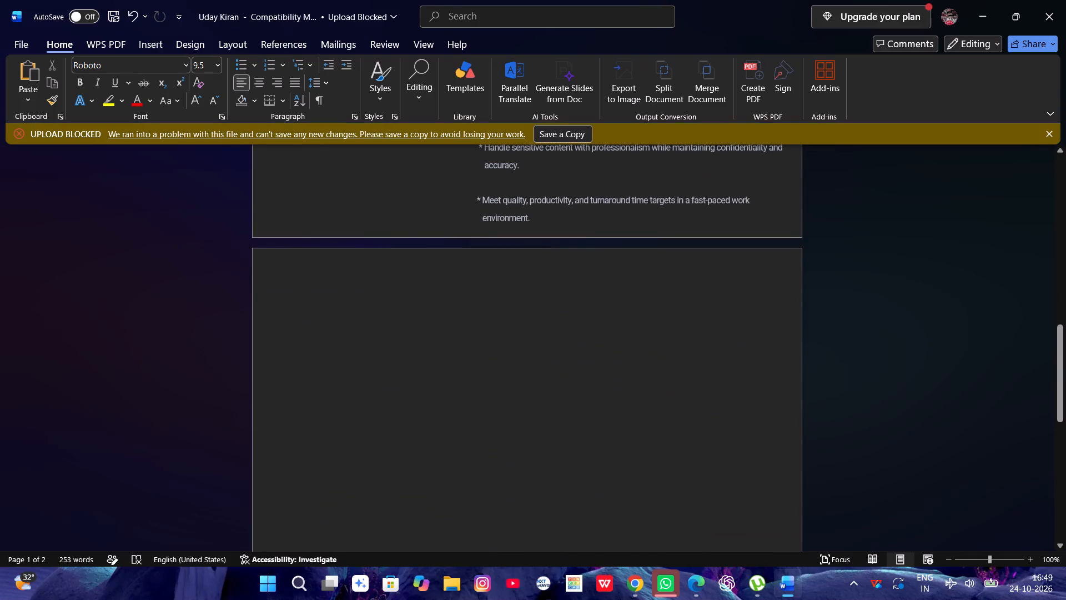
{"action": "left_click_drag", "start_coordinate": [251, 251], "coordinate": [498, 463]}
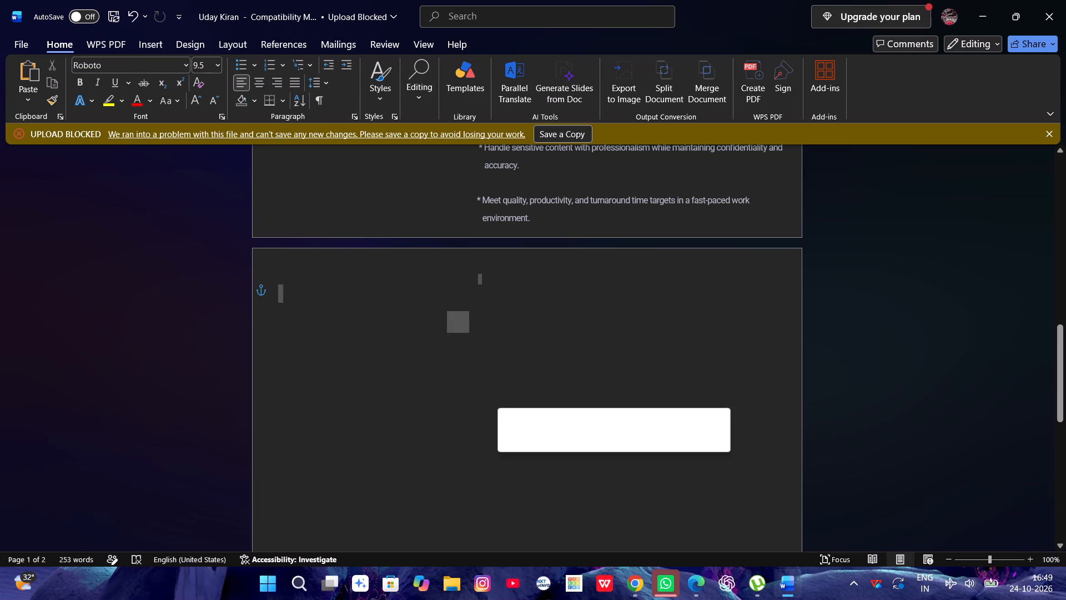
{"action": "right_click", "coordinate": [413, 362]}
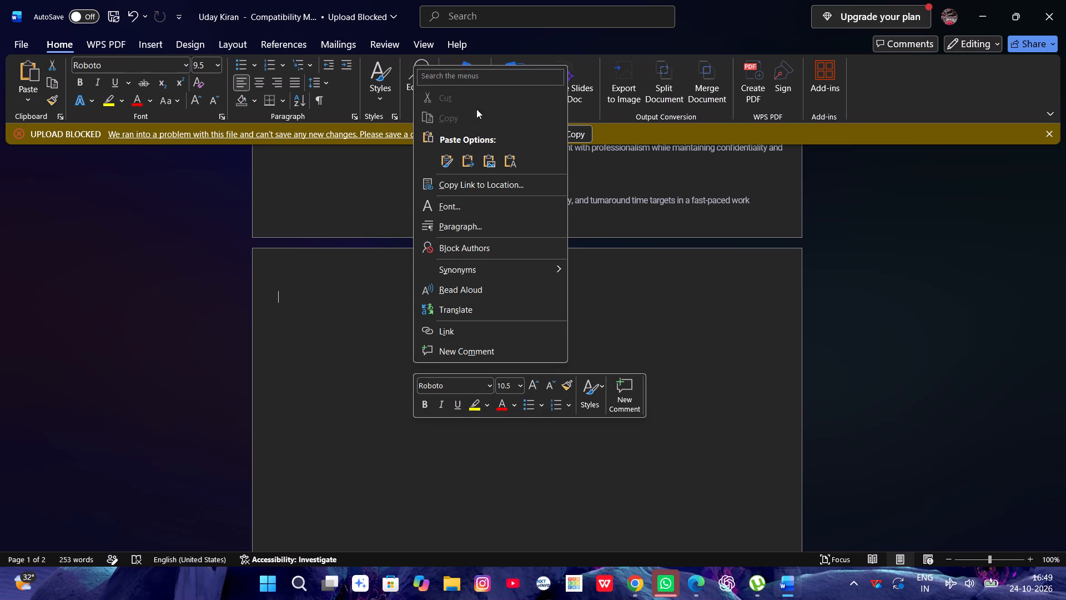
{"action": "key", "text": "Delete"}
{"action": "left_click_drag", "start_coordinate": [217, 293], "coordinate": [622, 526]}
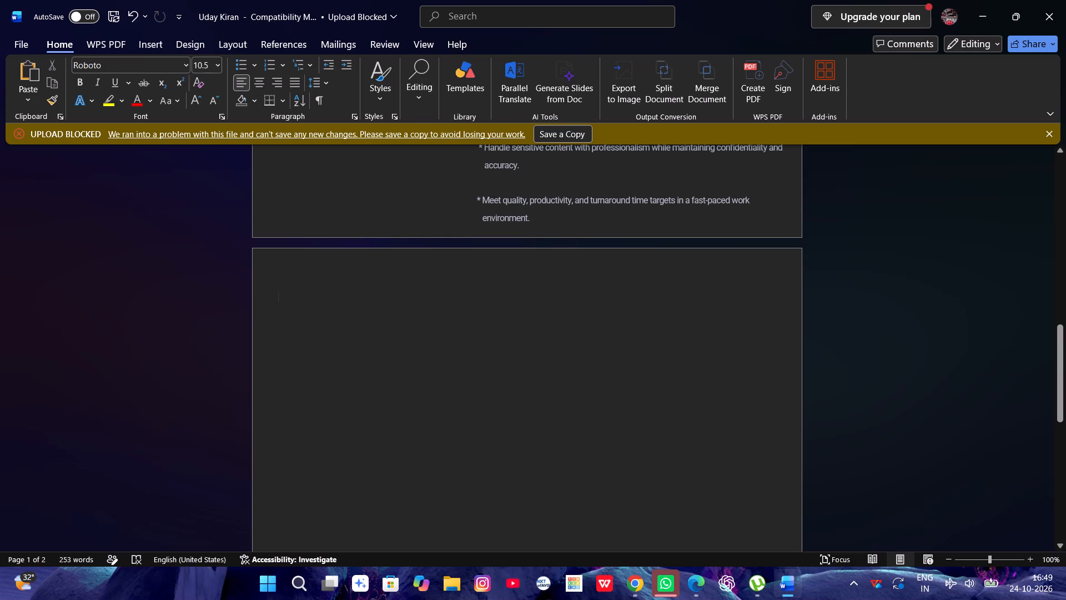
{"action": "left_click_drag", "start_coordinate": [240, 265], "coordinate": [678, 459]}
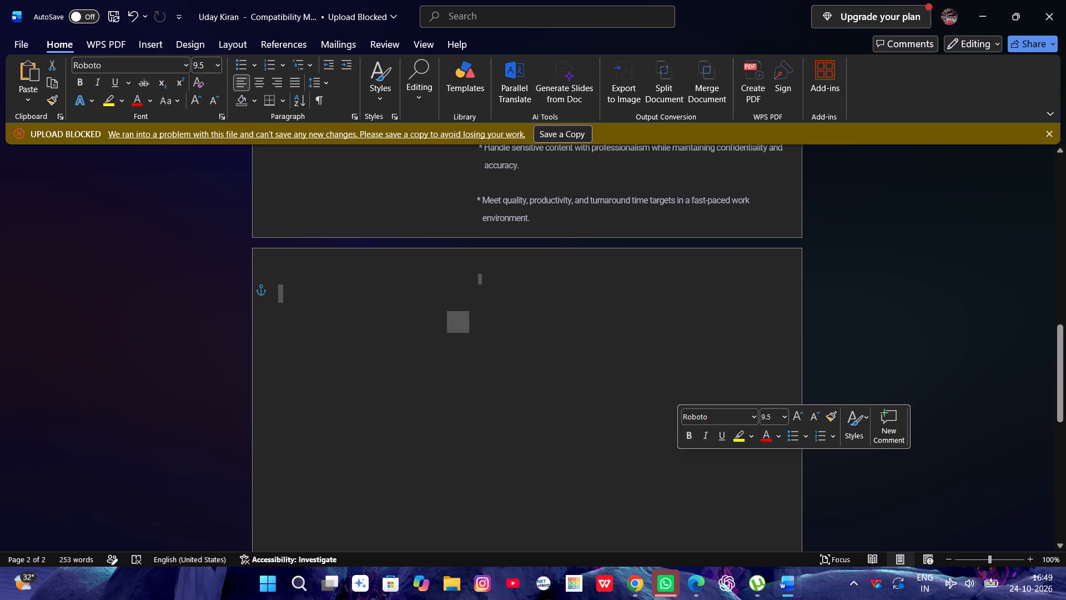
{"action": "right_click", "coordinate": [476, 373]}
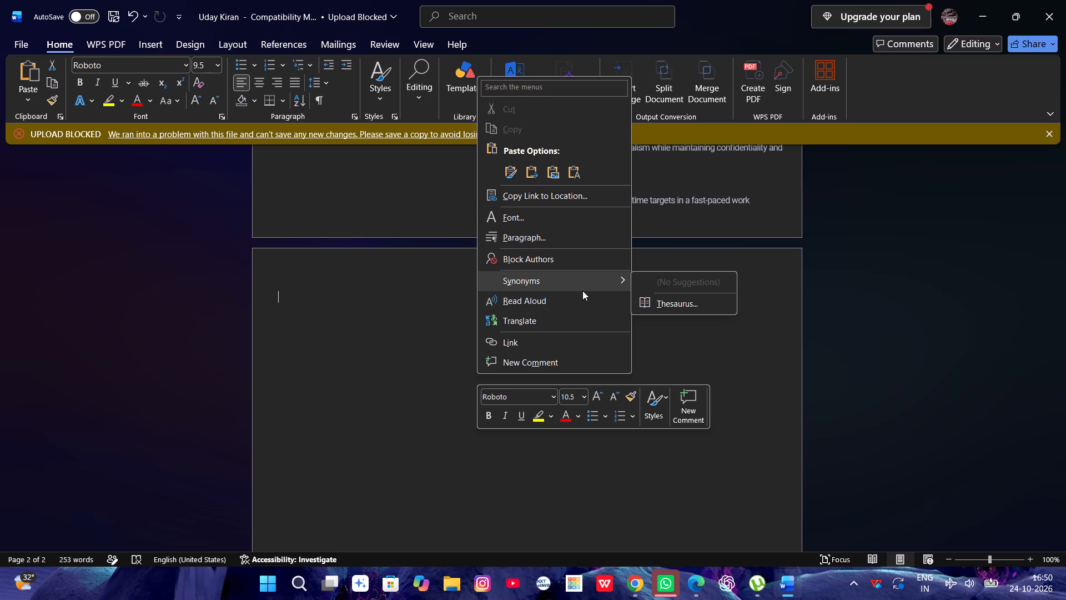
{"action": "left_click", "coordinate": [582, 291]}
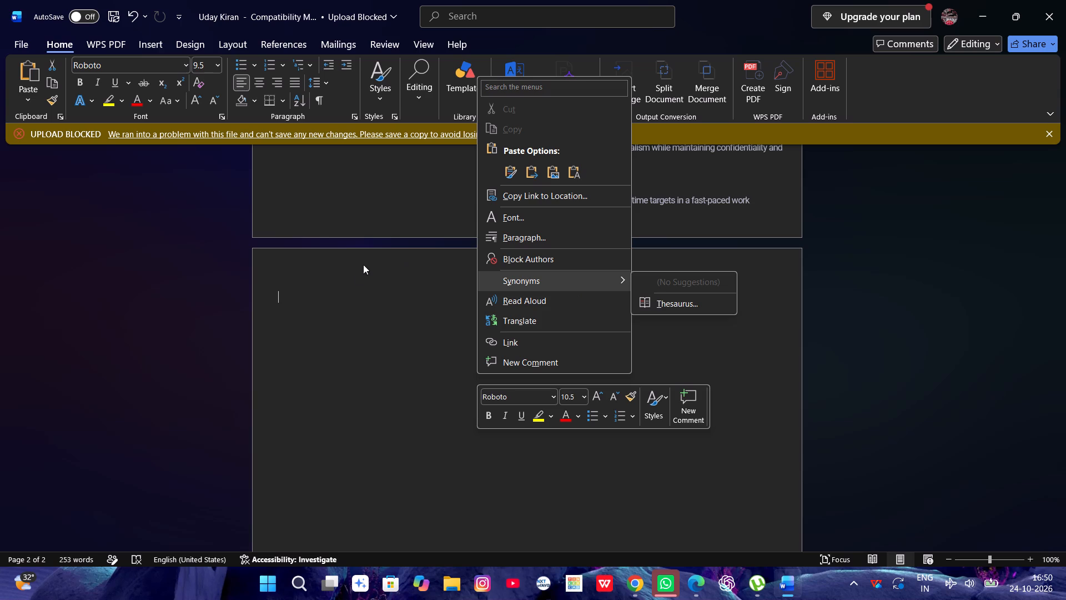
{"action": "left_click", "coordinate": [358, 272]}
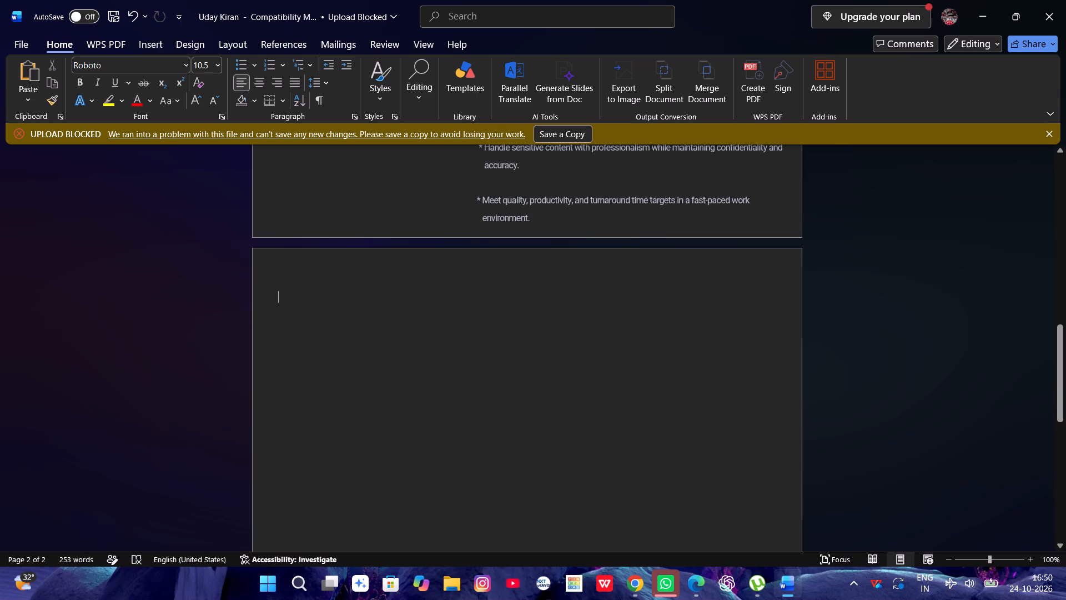
Remove the blank second page that follows the Experience section.
{"action": "scroll", "coordinate": [305, 296], "scroll_direction": "up", "scroll_amount": 5}
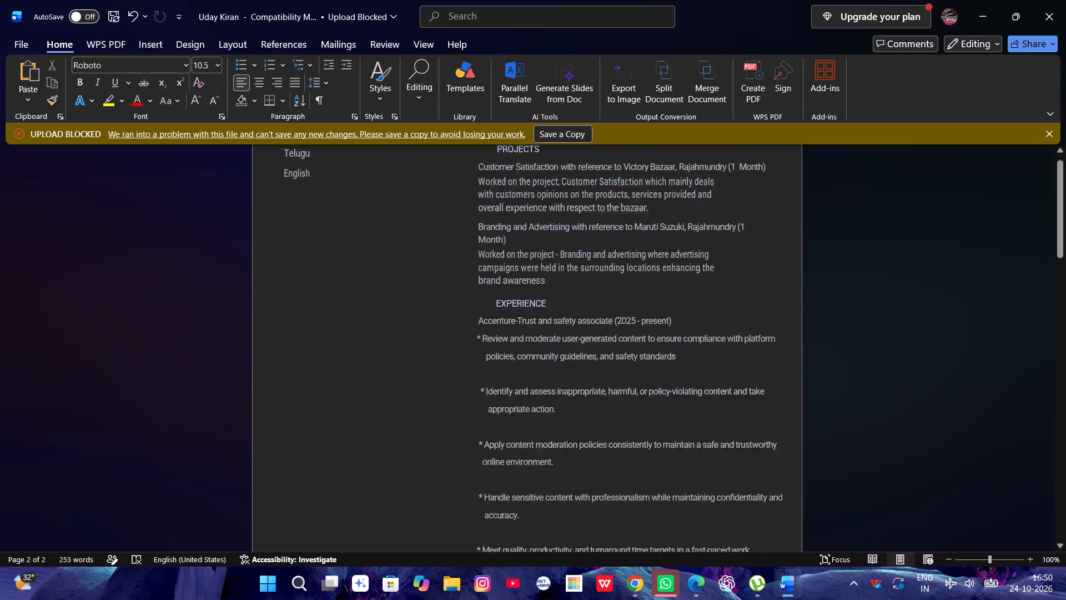
{"action": "scroll", "coordinate": [305, 296], "scroll_direction": "up", "scroll_amount": 2}
{"action": "scroll", "coordinate": [305, 296], "scroll_direction": "down", "scroll_amount": 2}
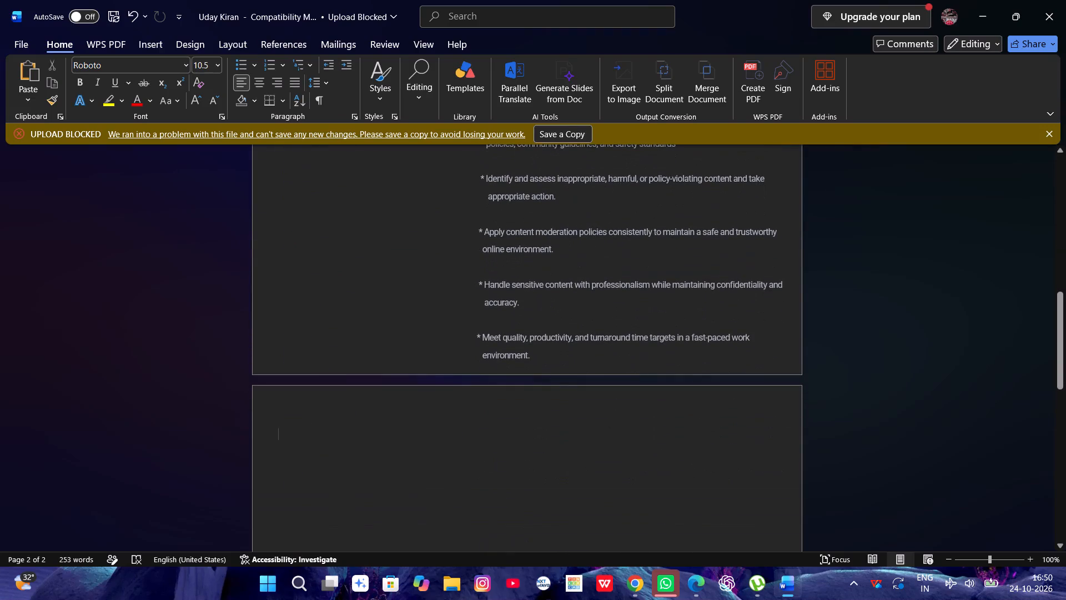
{"action": "key", "text": "Delete"}
{"action": "key", "text": "Delete"}
{"action": "key", "text": "Delete"}
{"action": "key", "text": "Delete"}
{"action": "key", "text": "Delete"}
{"action": "key", "text": "ctrl+Delete"}
{"action": "key", "text": "ctrl+Delete"}
{"action": "key", "text": "ctrl+Delete"}
{"action": "key", "text": "ctrl+Delete"}
{"action": "key", "text": "Delete"}
{"action": "key", "text": "Delete"}
{"action": "key", "text": "Delete"}
{"action": "key", "text": "Delete"}
{"action": "key", "text": "Delete"}
{"action": "key", "text": "BackSpace"}
{"action": "key", "text": "BackSpace"}
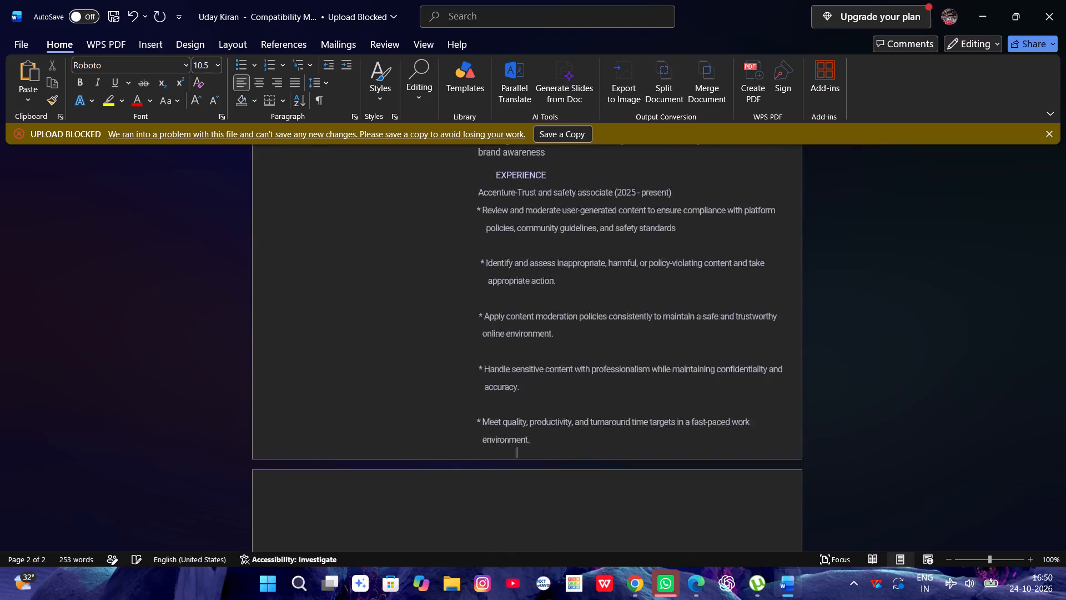
Check the résumé's layout from the header to the last responsibility and save the document.
{"action": "scroll", "coordinate": [305, 296], "scroll_direction": "down", "scroll_amount": 1}
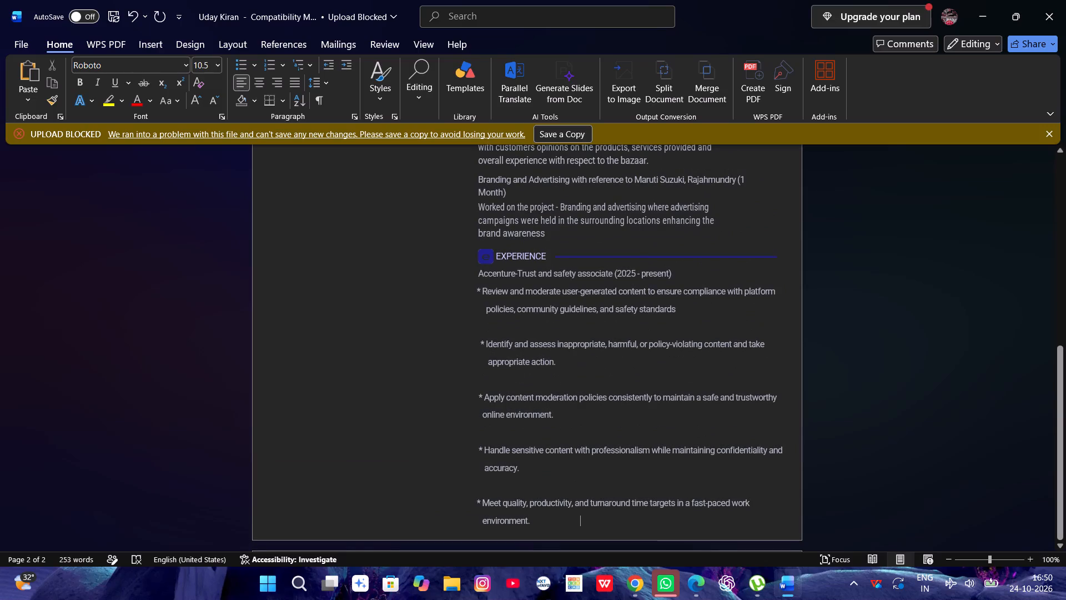
{"action": "left_click", "coordinate": [338, 416]}
{"action": "scroll", "coordinate": [338, 416], "scroll_direction": "down", "scroll_amount": 6}
{"action": "scroll", "coordinate": [338, 416], "scroll_direction": "up", "scroll_amount": 1}
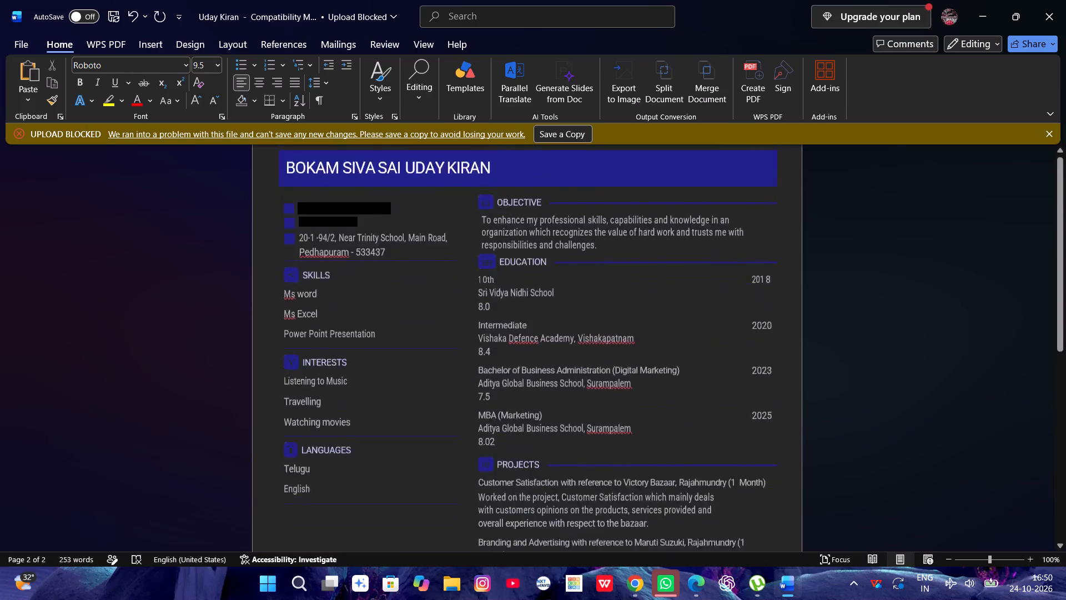
{"action": "scroll", "coordinate": [338, 416], "scroll_direction": "down", "scroll_amount": 8}
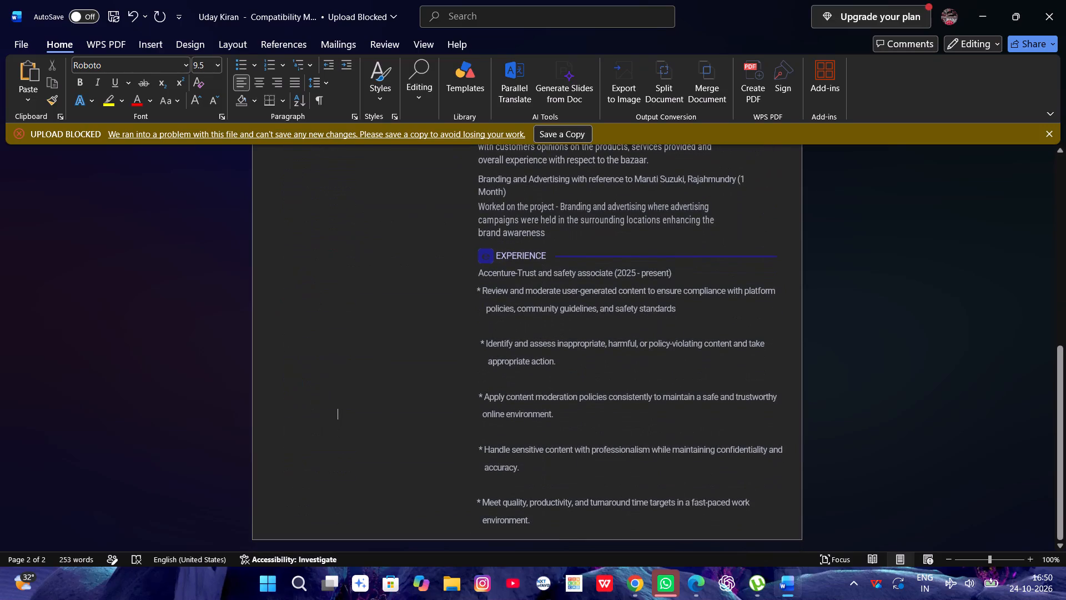
{"action": "scroll", "coordinate": [338, 416], "scroll_direction": "up", "scroll_amount": 7}
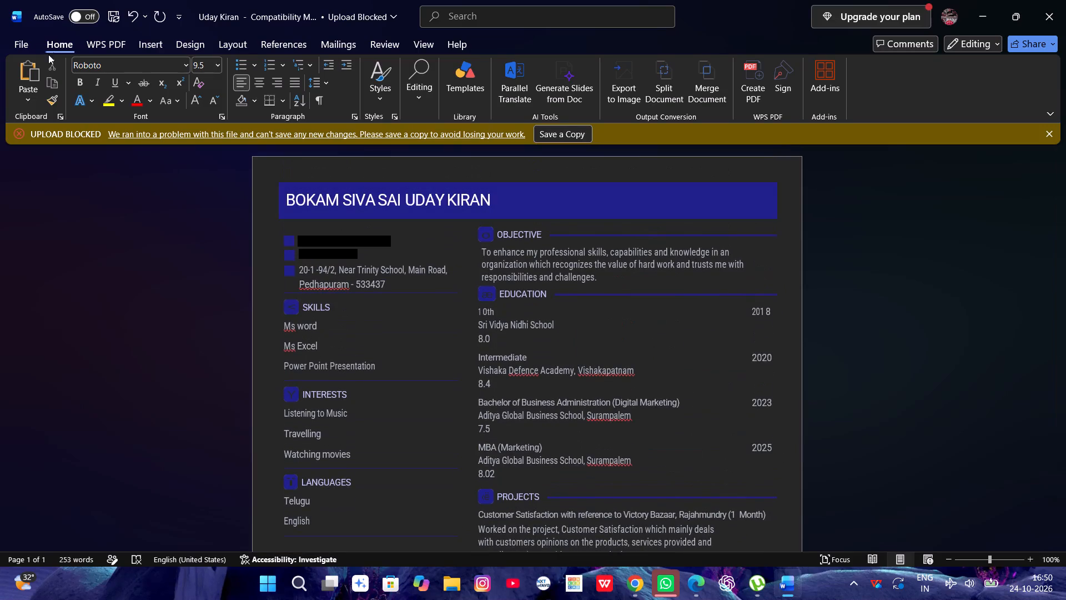
{"action": "left_click", "coordinate": [120, 19]}
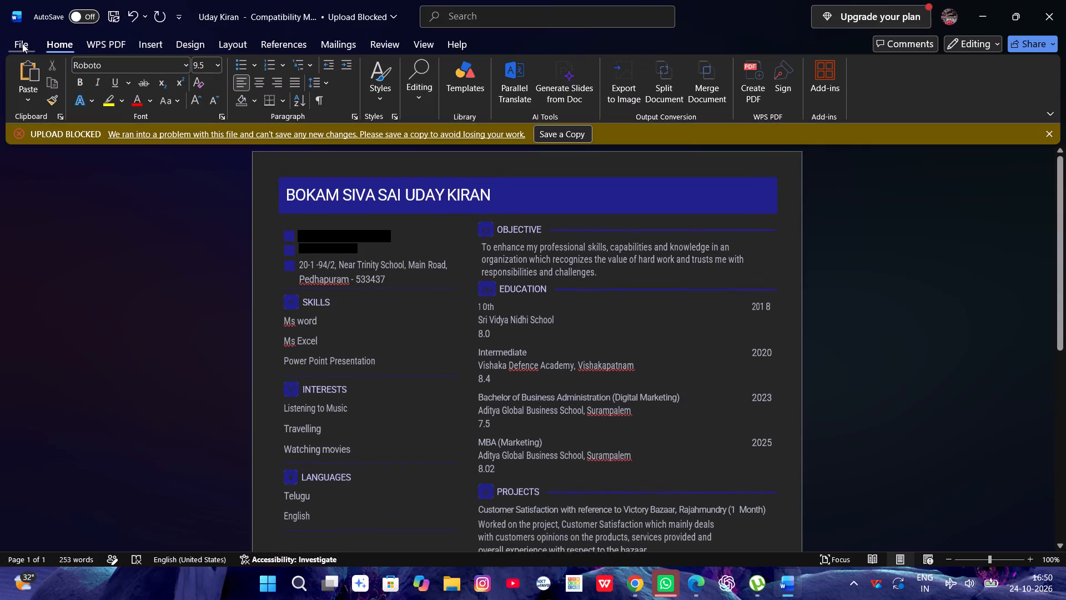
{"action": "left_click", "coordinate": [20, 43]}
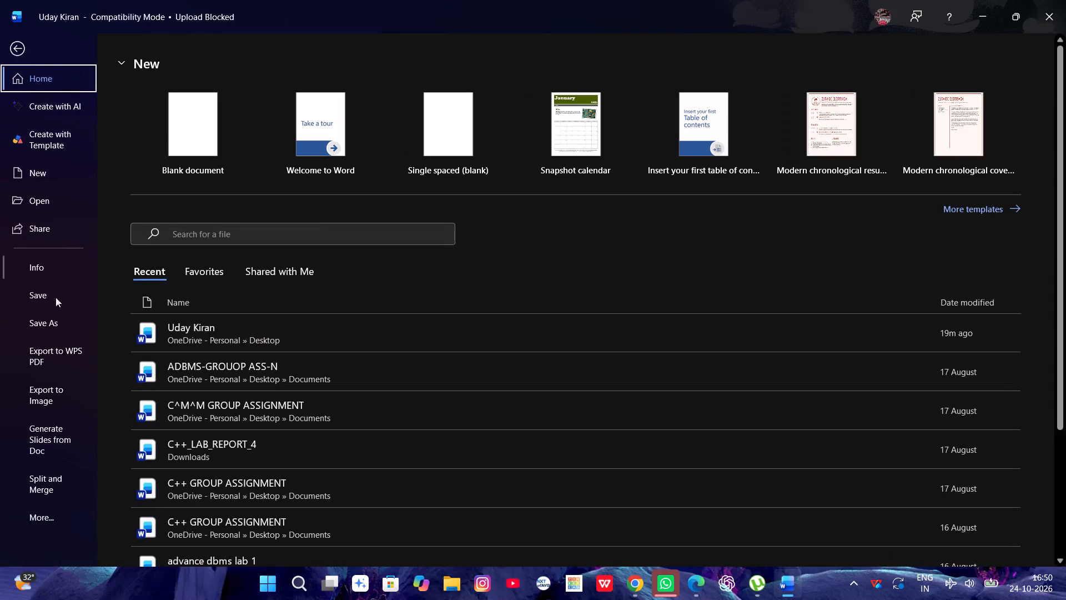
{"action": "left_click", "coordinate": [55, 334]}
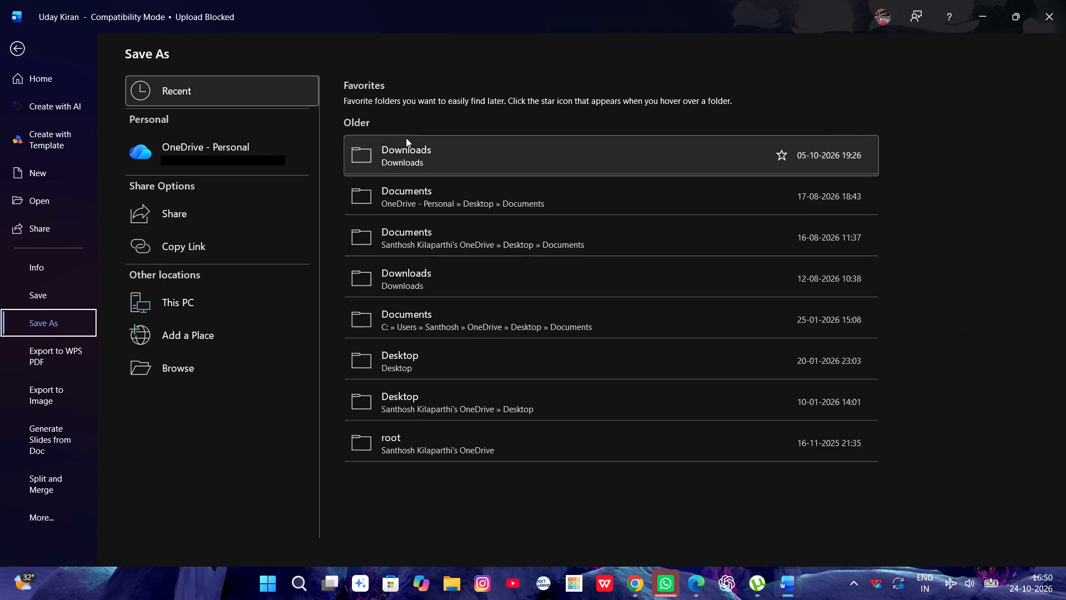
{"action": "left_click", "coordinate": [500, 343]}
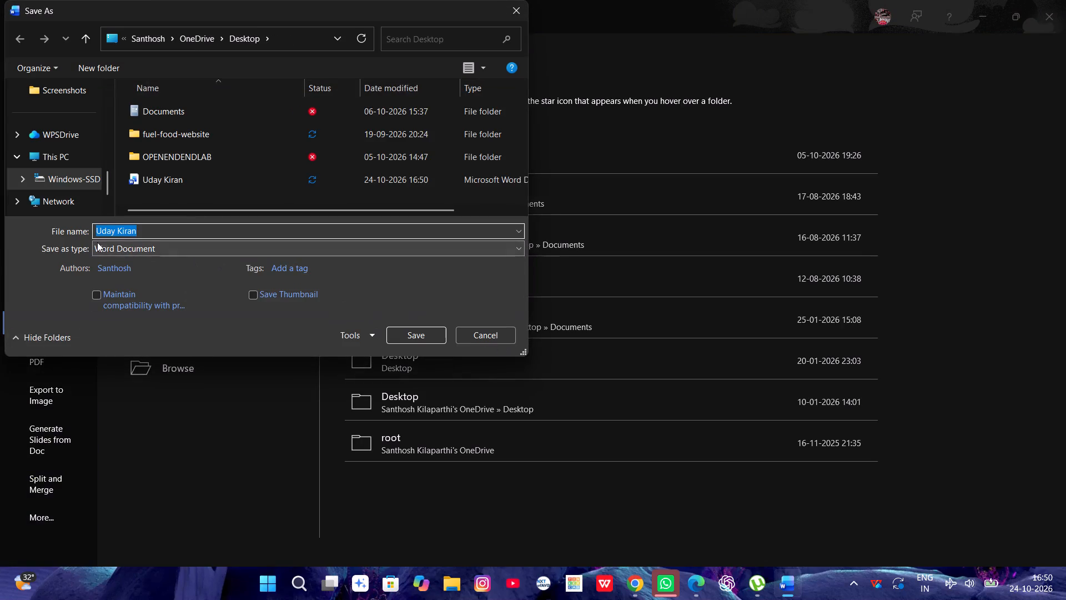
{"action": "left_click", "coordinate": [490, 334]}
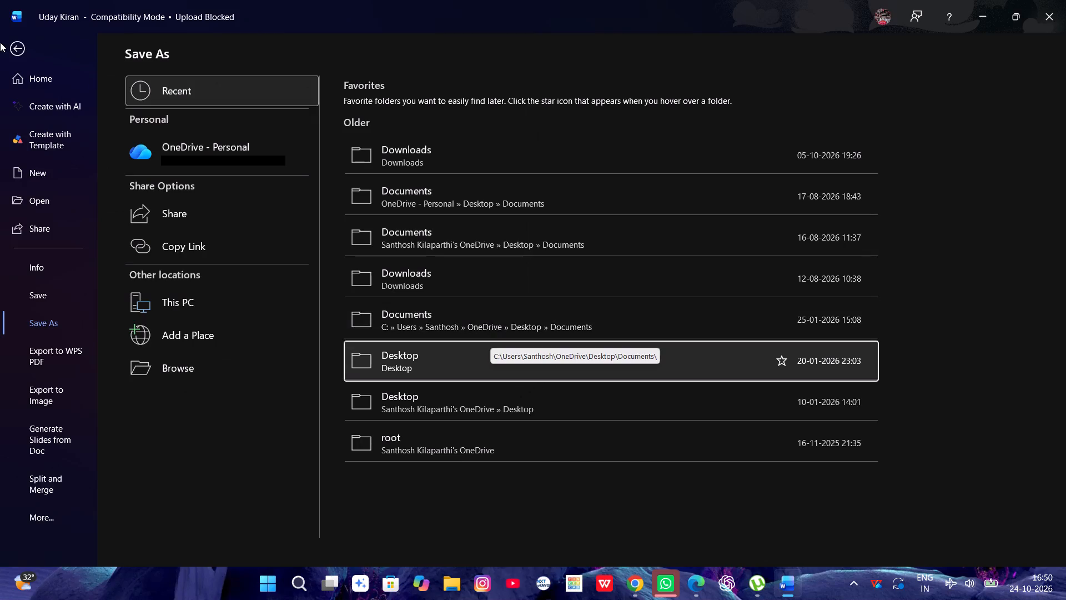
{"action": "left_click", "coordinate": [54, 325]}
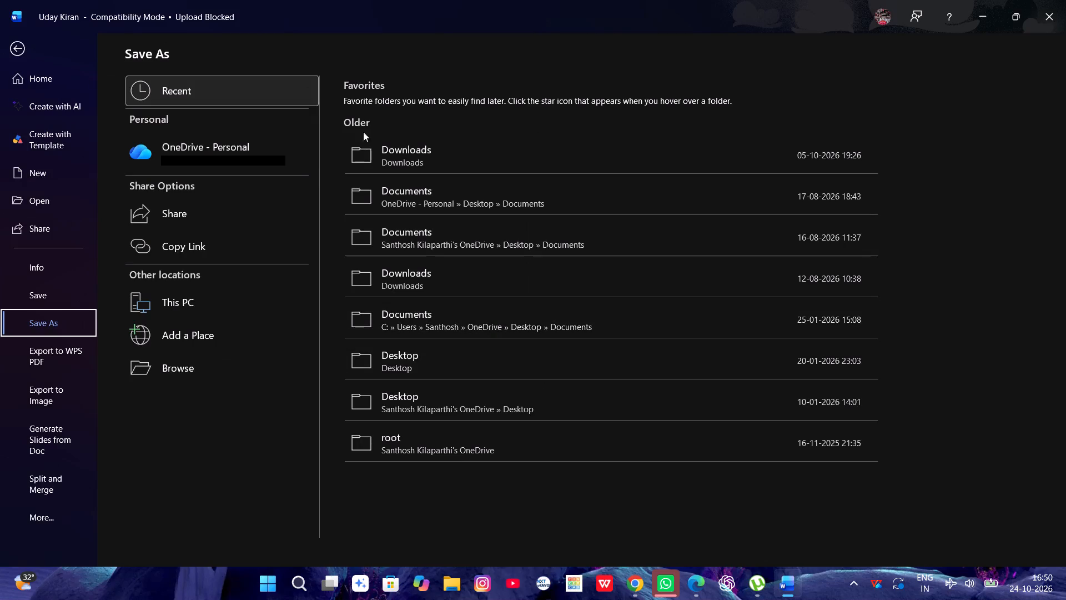
Save the résumé document again under its existing name.
{"action": "left_click", "coordinate": [37, 301]}
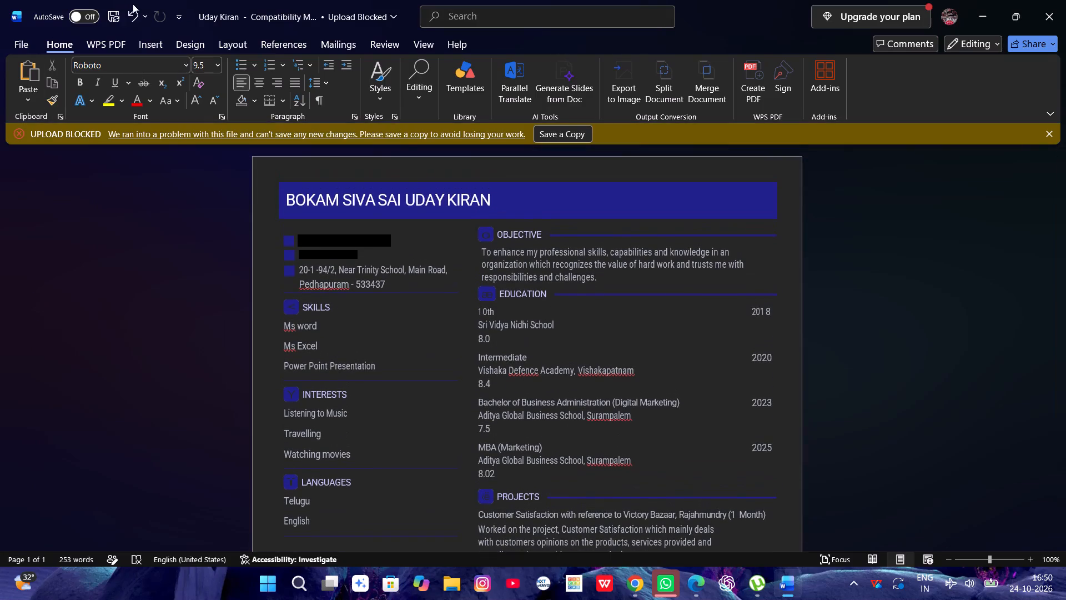
Save a copy of the résumé as a PDF in the Desktop folder, keeping the existing file name.
{"action": "left_click", "coordinate": [26, 47]}
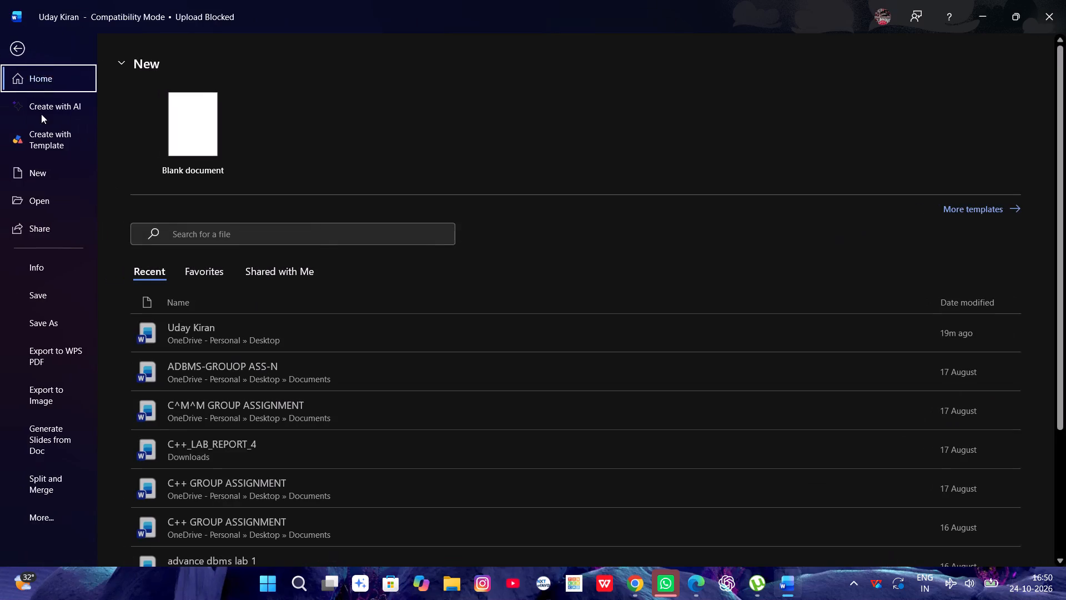
{"action": "left_click", "coordinate": [52, 326]}
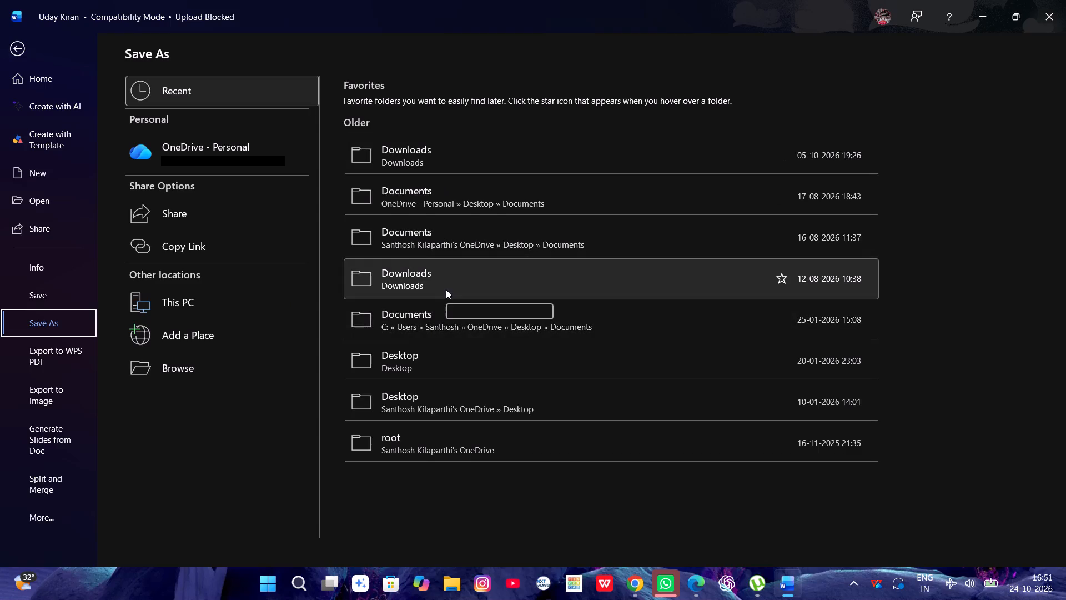
{"action": "left_click", "coordinate": [210, 362]}
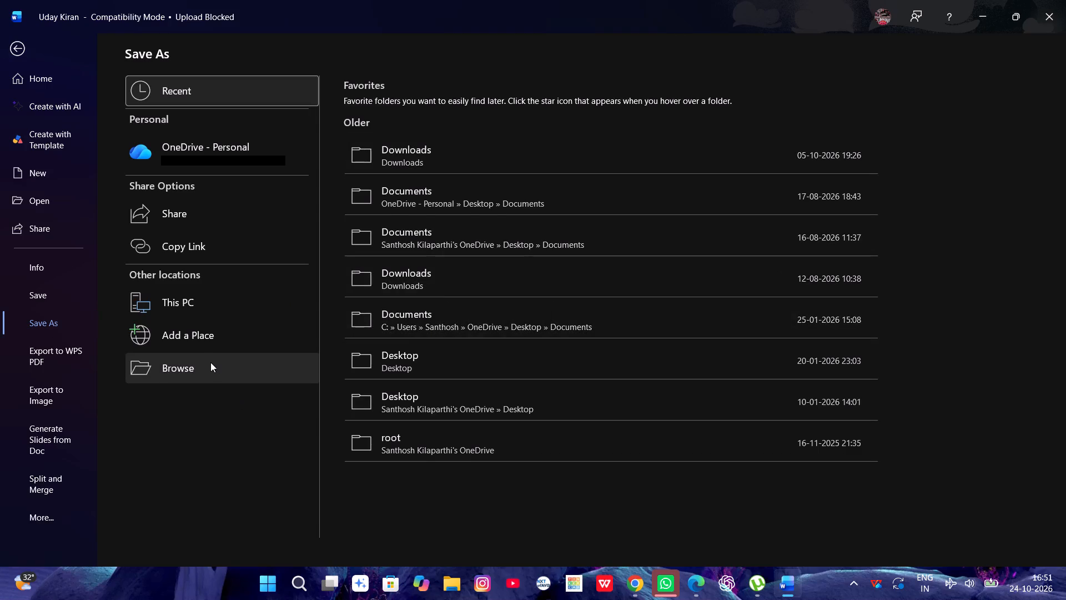
{"action": "left_click", "coordinate": [421, 359]}
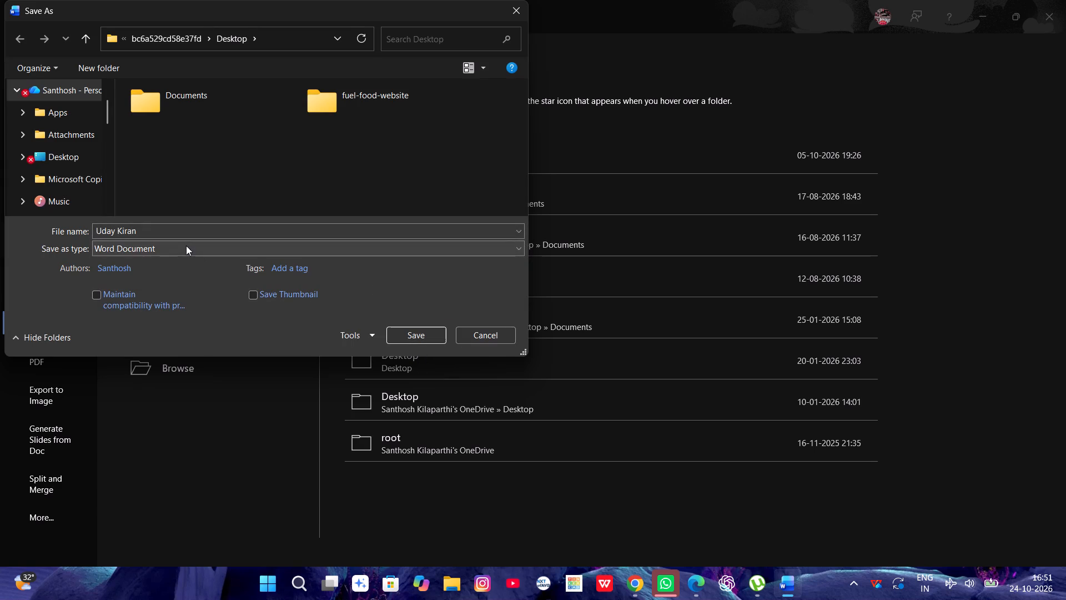
{"action": "left_click", "coordinate": [180, 249]}
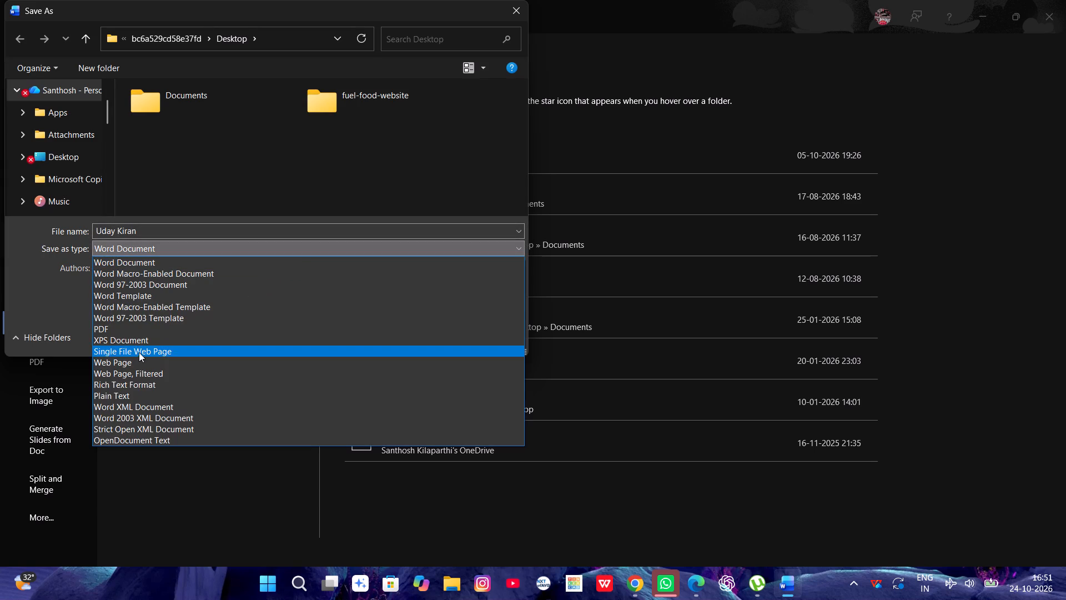
{"action": "left_click", "coordinate": [121, 333]}
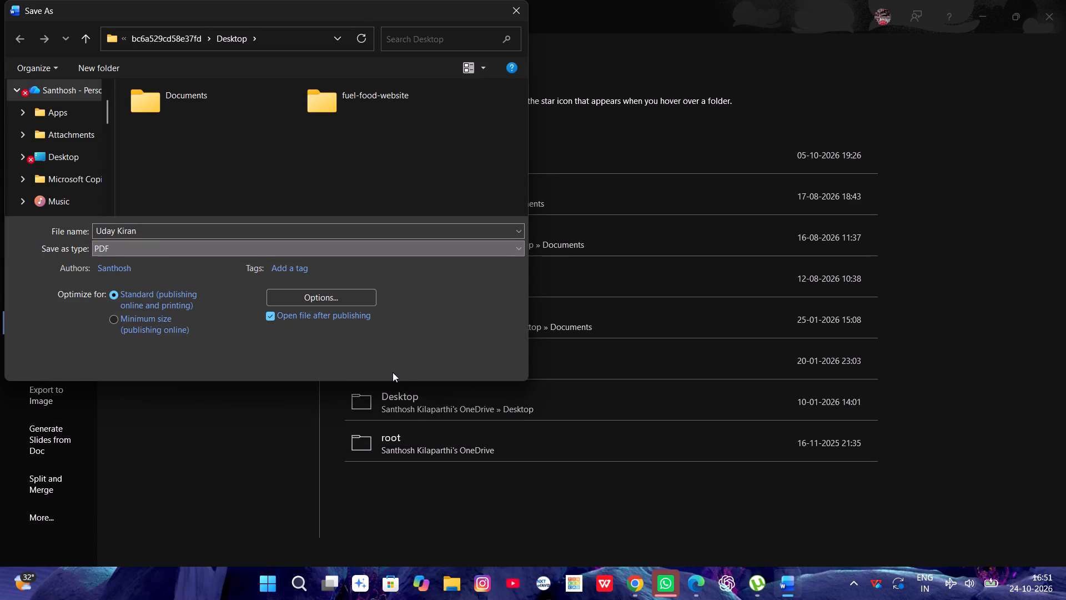
{"action": "left_click", "coordinate": [410, 360]}
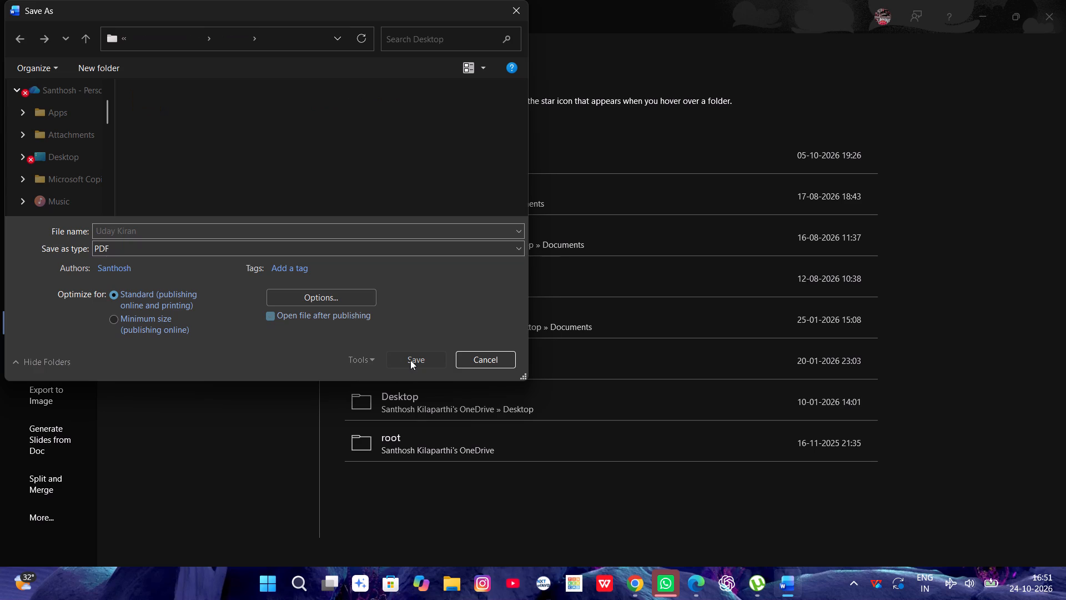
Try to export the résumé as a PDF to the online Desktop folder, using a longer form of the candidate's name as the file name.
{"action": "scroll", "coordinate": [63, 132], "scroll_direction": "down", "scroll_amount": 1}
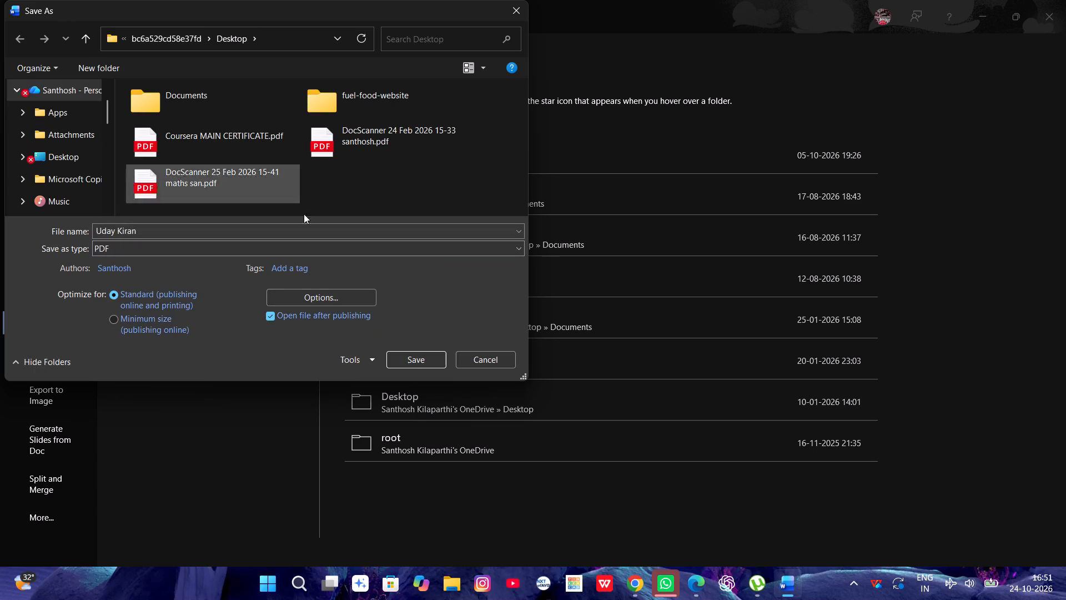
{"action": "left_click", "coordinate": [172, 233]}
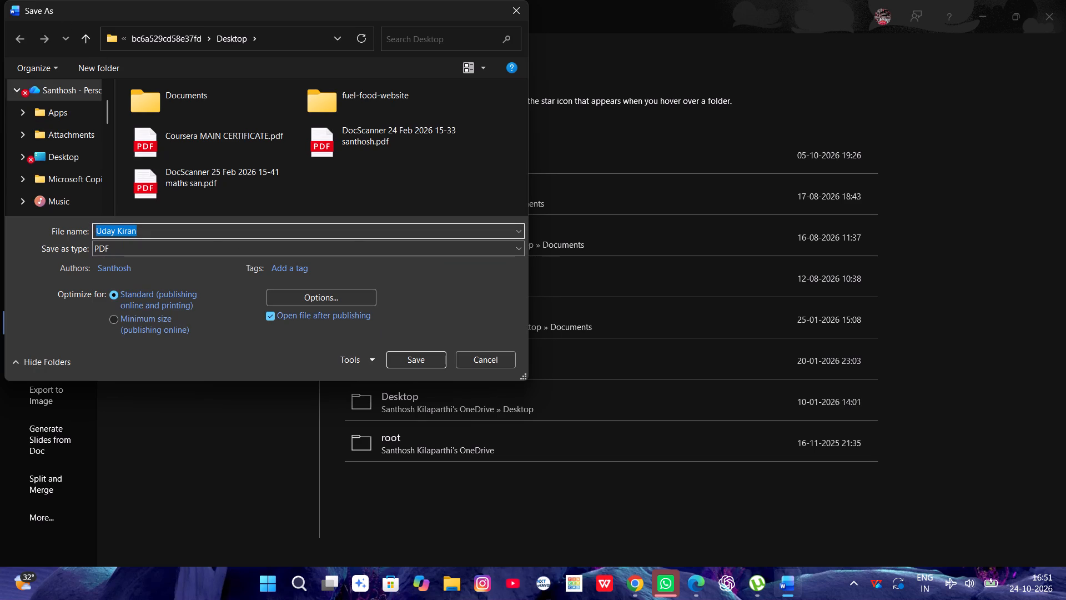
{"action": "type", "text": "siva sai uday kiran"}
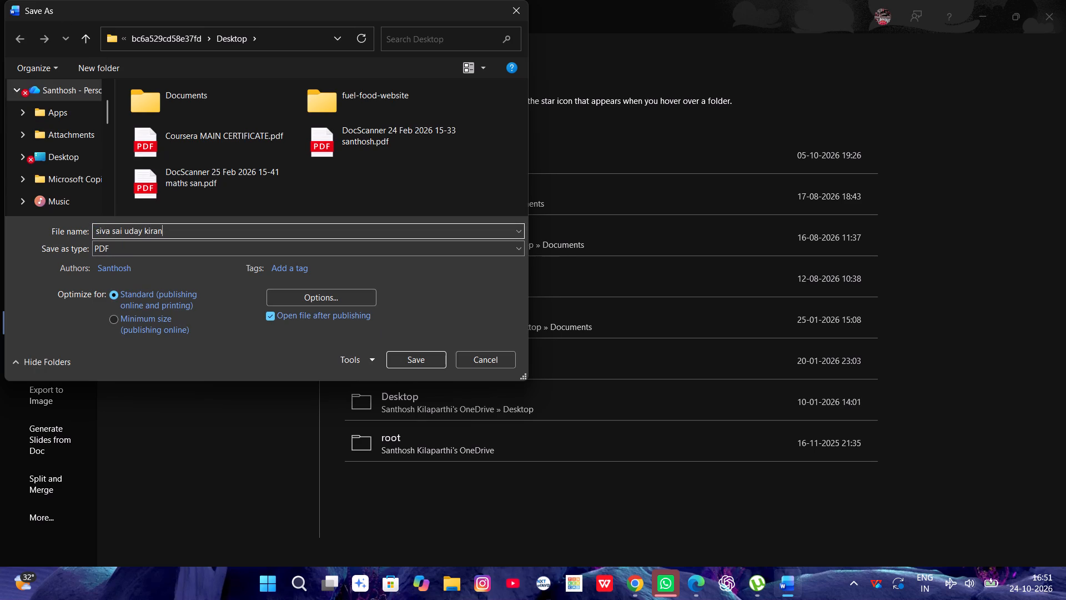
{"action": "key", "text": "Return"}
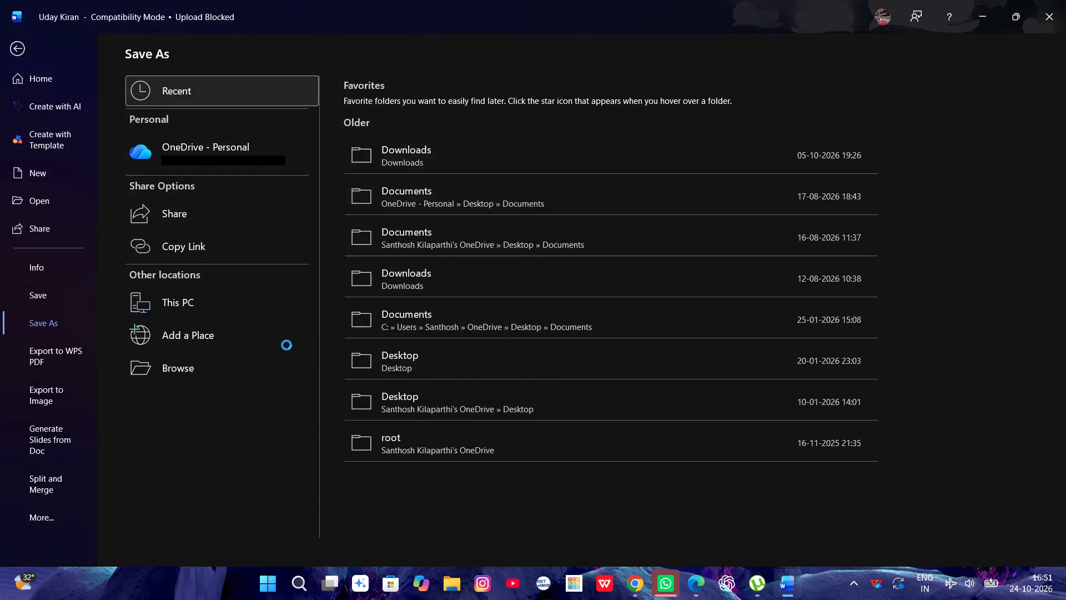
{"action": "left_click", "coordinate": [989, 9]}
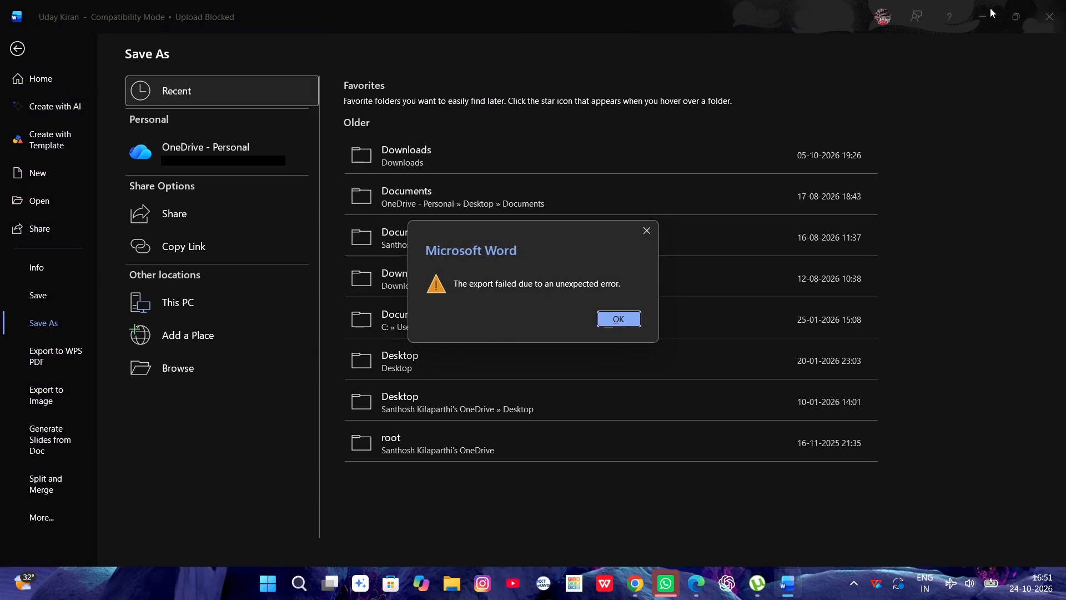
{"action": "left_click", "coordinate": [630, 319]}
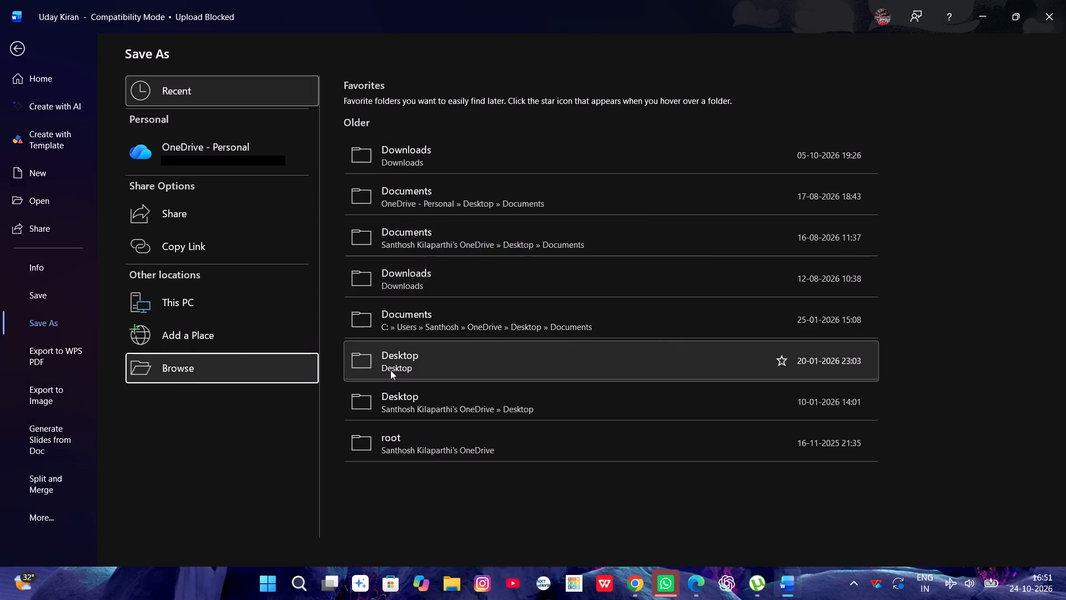
Save the résumé as a PDF/A-compliant PDF in the computer's Desktop folder, replacing the existing file of the same name.
{"action": "left_click", "coordinate": [418, 372]}
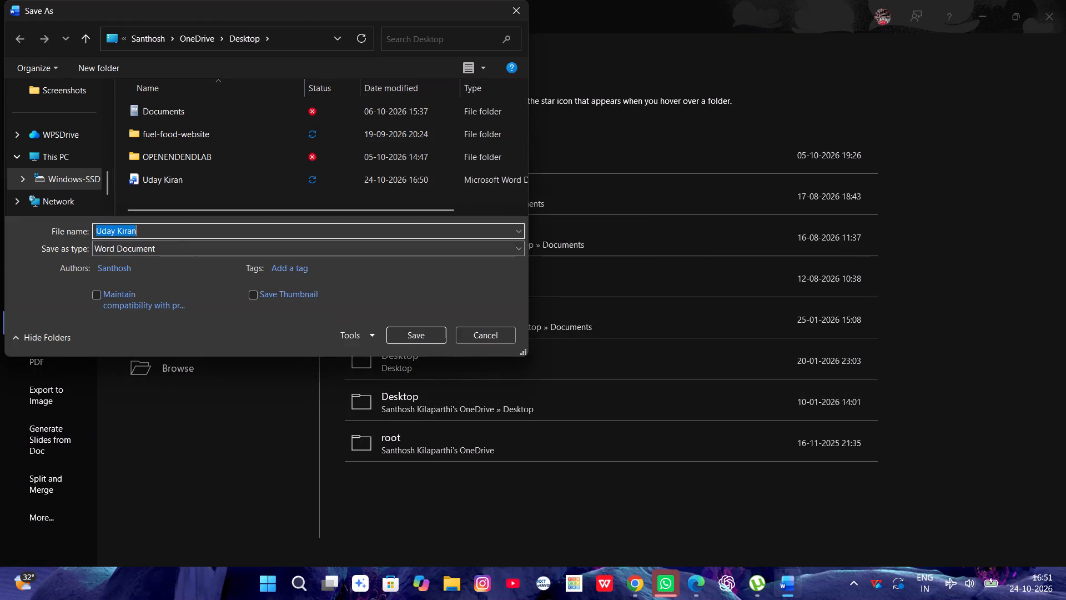
{"action": "left_click", "coordinate": [165, 249]}
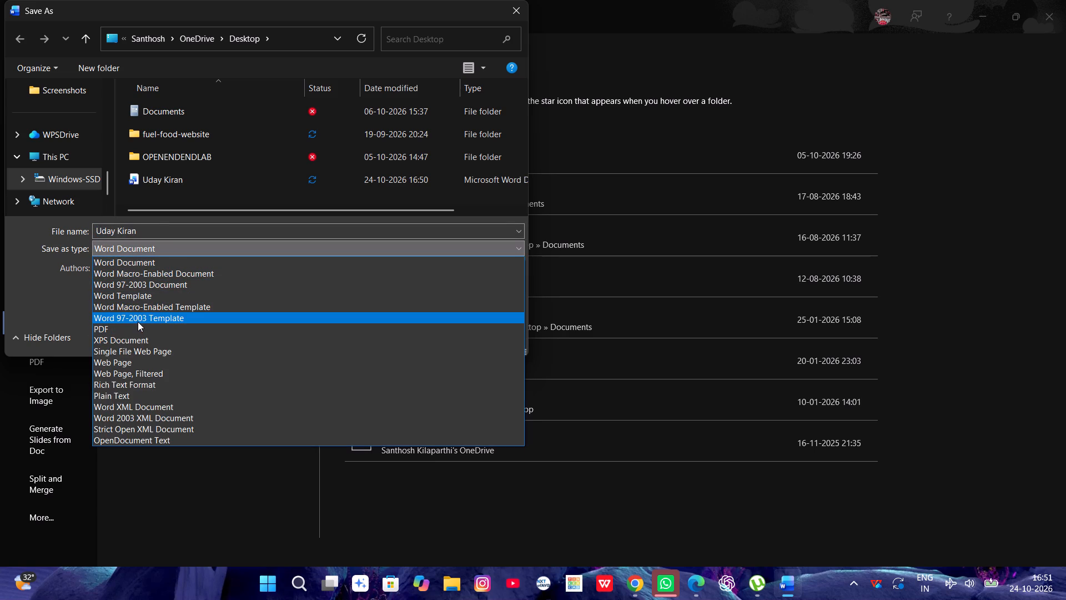
{"action": "left_click", "coordinate": [138, 323]}
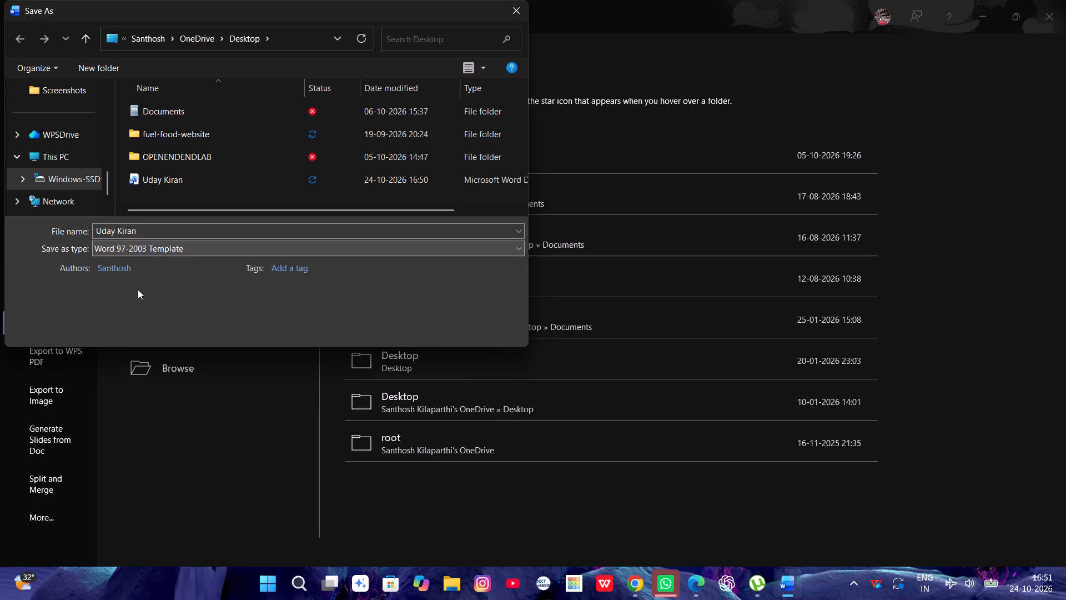
{"action": "left_click", "coordinate": [150, 254]}
{"action": "left_click", "coordinate": [128, 329]}
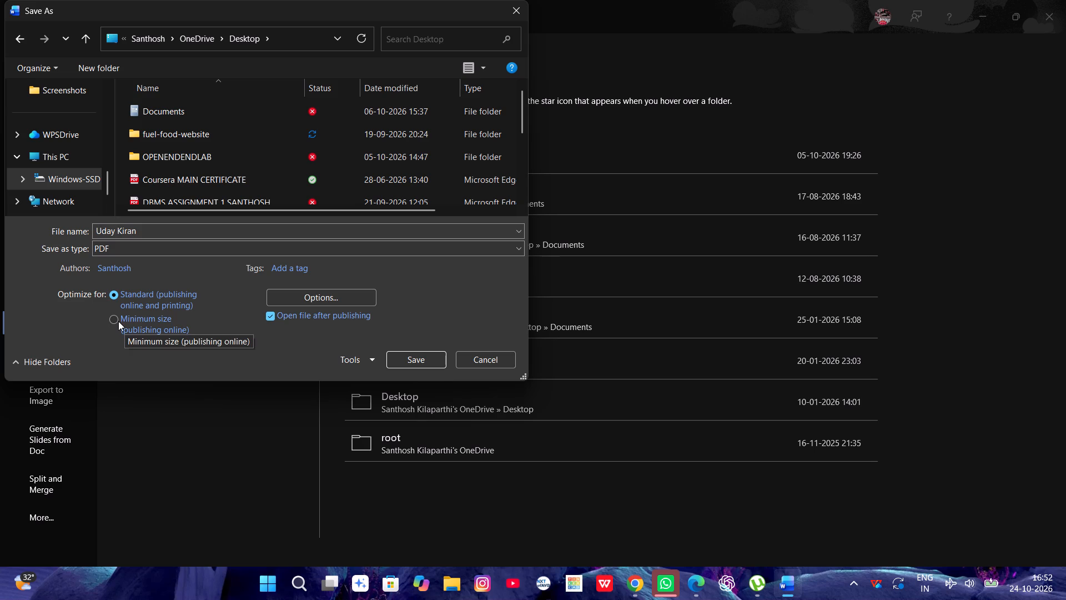
{"action": "left_click", "coordinate": [363, 299]}
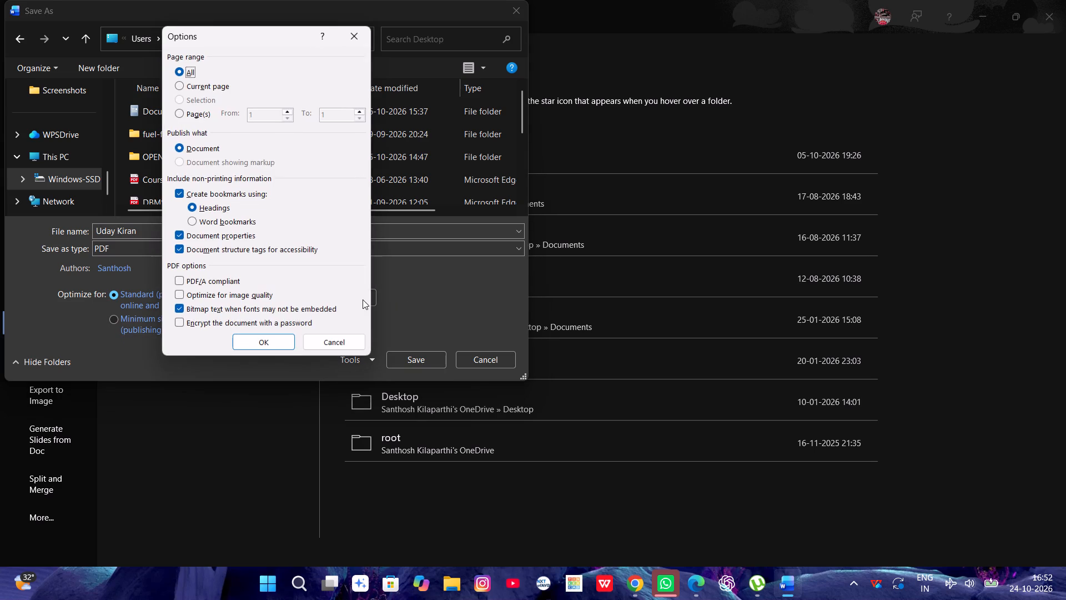
{"action": "left_click", "coordinate": [179, 281]}
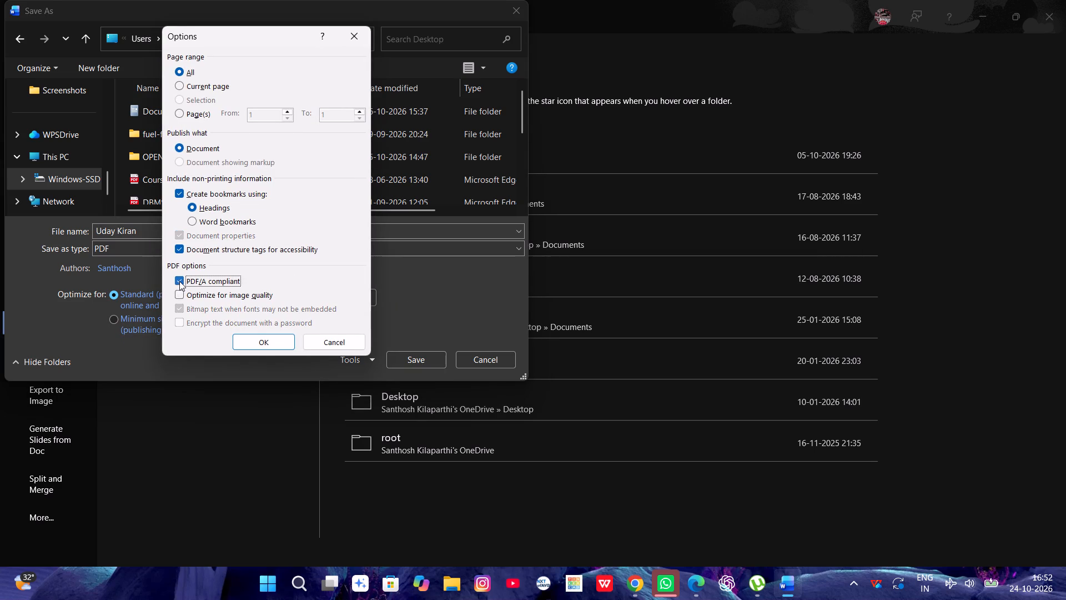
{"action": "left_click", "coordinate": [281, 339]}
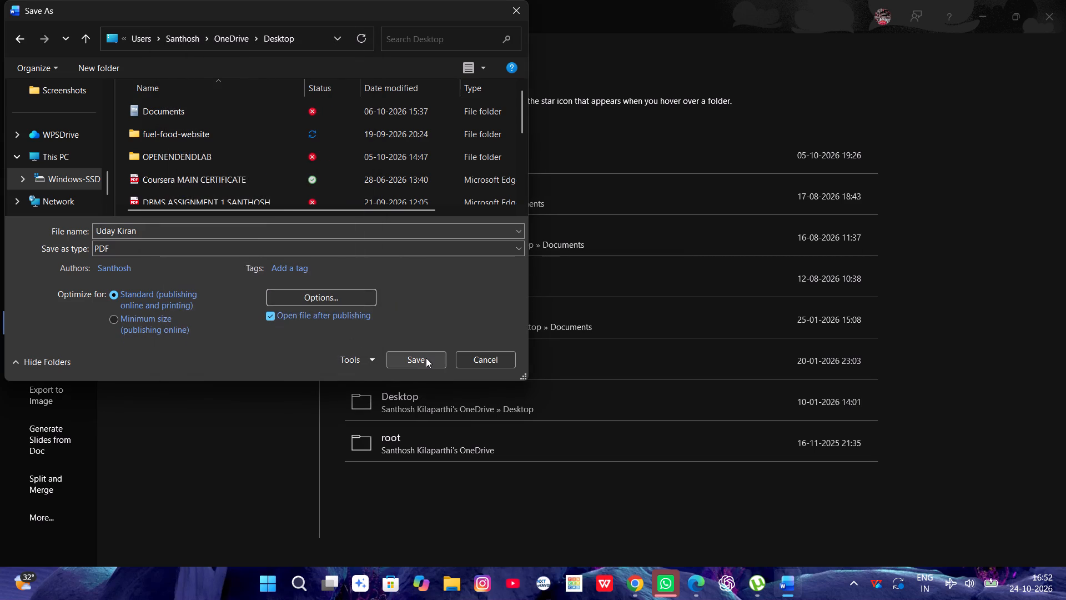
{"action": "left_click", "coordinate": [426, 358]}
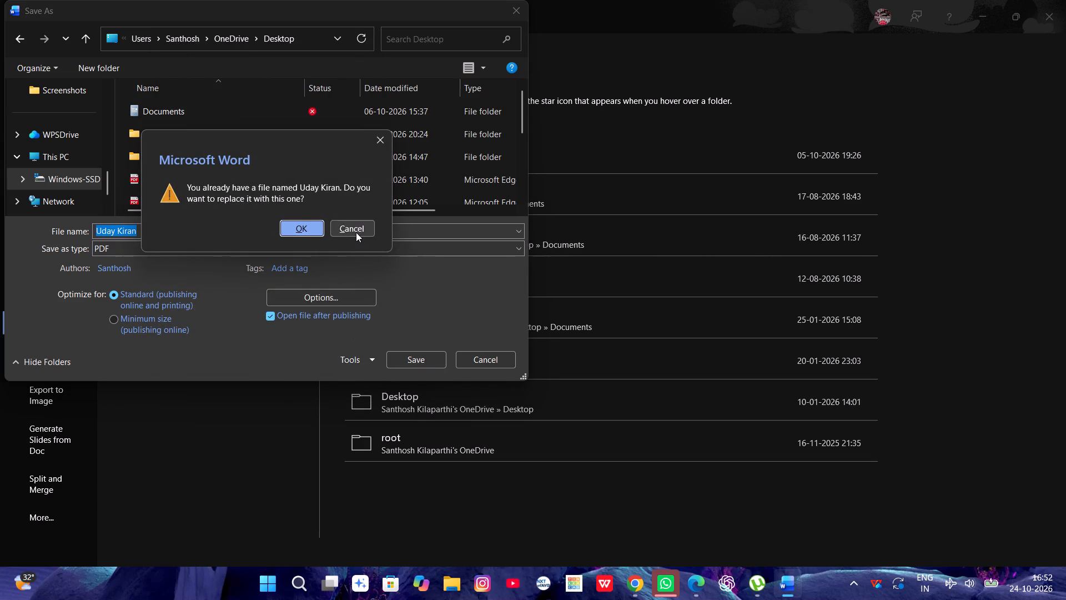
{"action": "left_click", "coordinate": [305, 234]}
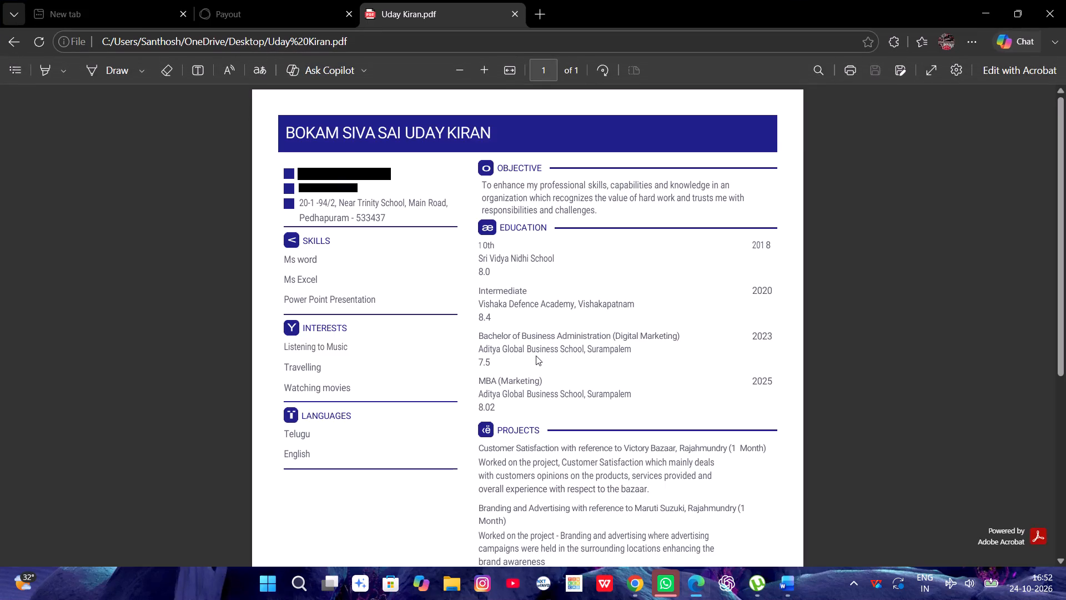
Examine the exported PDF from the header to the last responsibility under Experience.
{"action": "left_click_drag", "start_coordinate": [536, 356], "coordinate": [595, 0]}
{"action": "scroll", "coordinate": [595, 0], "scroll_direction": "down", "scroll_amount": 5}
{"action": "scroll", "coordinate": [595, 0], "scroll_direction": "up", "scroll_amount": 1}
{"action": "scroll", "coordinate": [595, 0], "scroll_direction": "down", "scroll_amount": 3}
{"action": "left_click", "coordinate": [702, 376]}
{"action": "scroll", "coordinate": [702, 376], "scroll_direction": "down", "scroll_amount": 1}
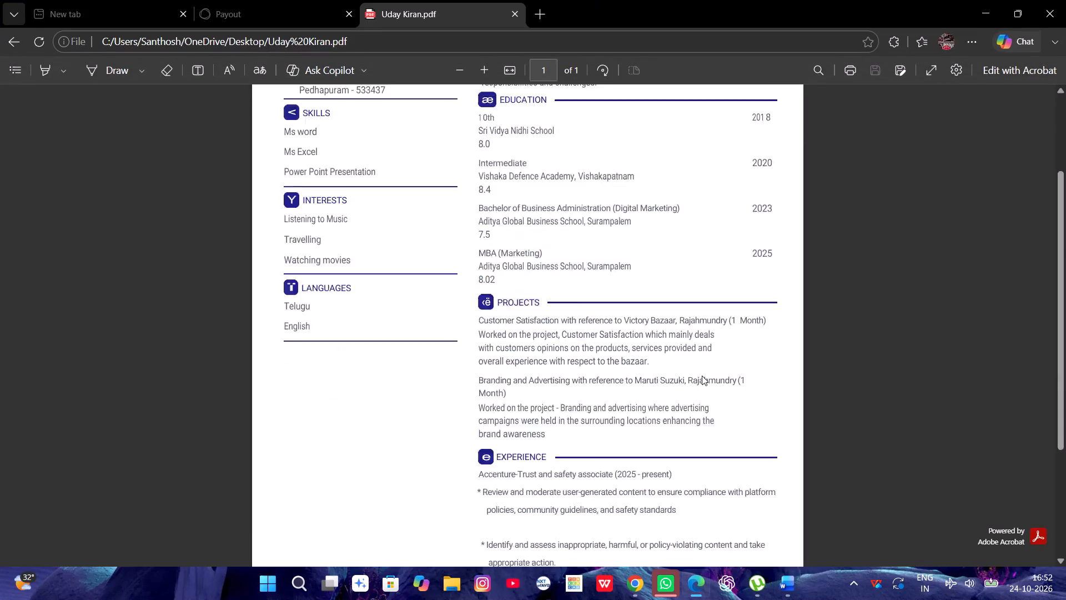
{"action": "scroll", "coordinate": [702, 376], "scroll_direction": "down", "scroll_amount": 2}
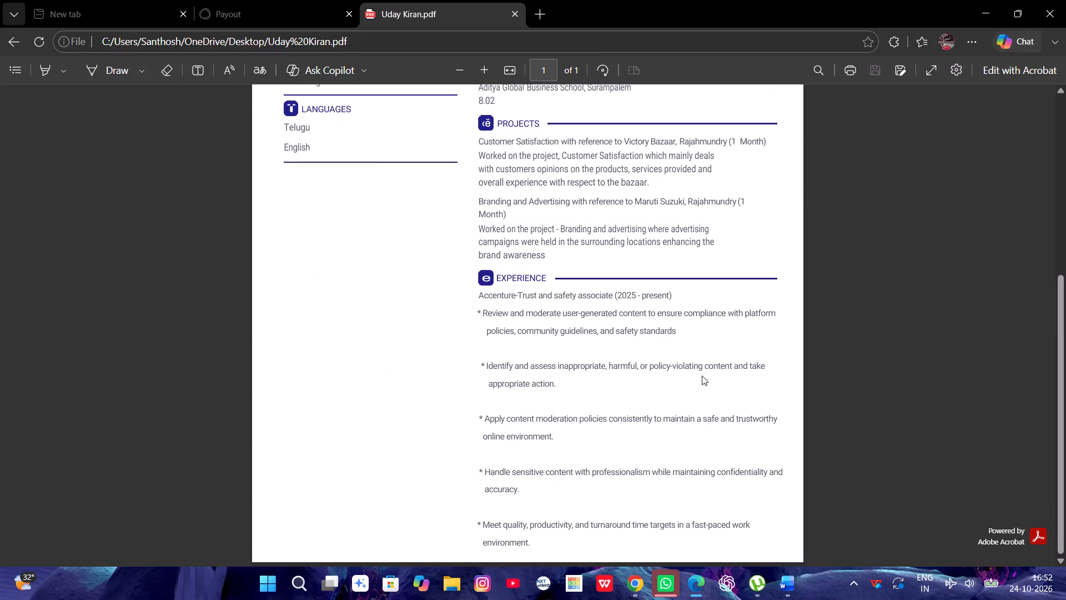
{"action": "scroll", "coordinate": [702, 376], "scroll_direction": "up", "scroll_amount": 5}
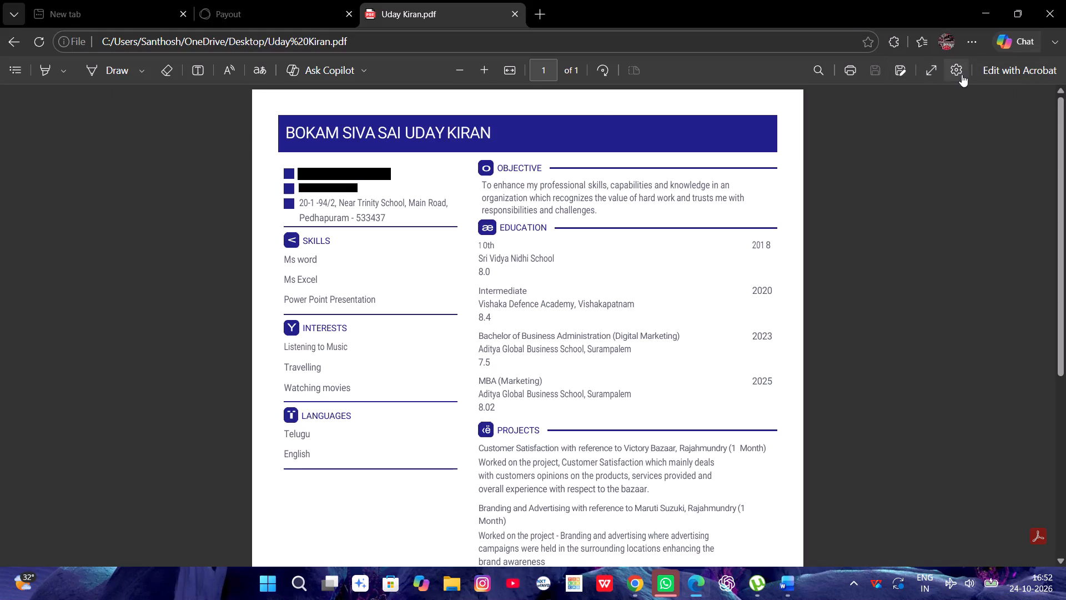
{"action": "left_click", "coordinate": [12, 74]}
Close the PDF viewer window and the résumé document in Word.
{"action": "left_click", "coordinate": [1065, 1]}
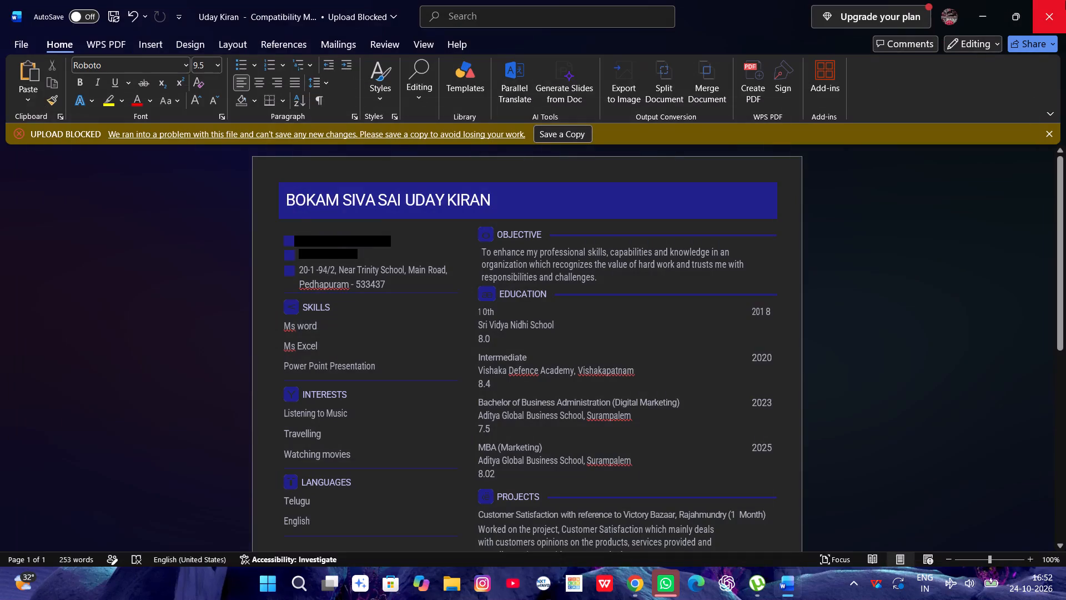
{"action": "left_click", "coordinate": [1065, 1]}
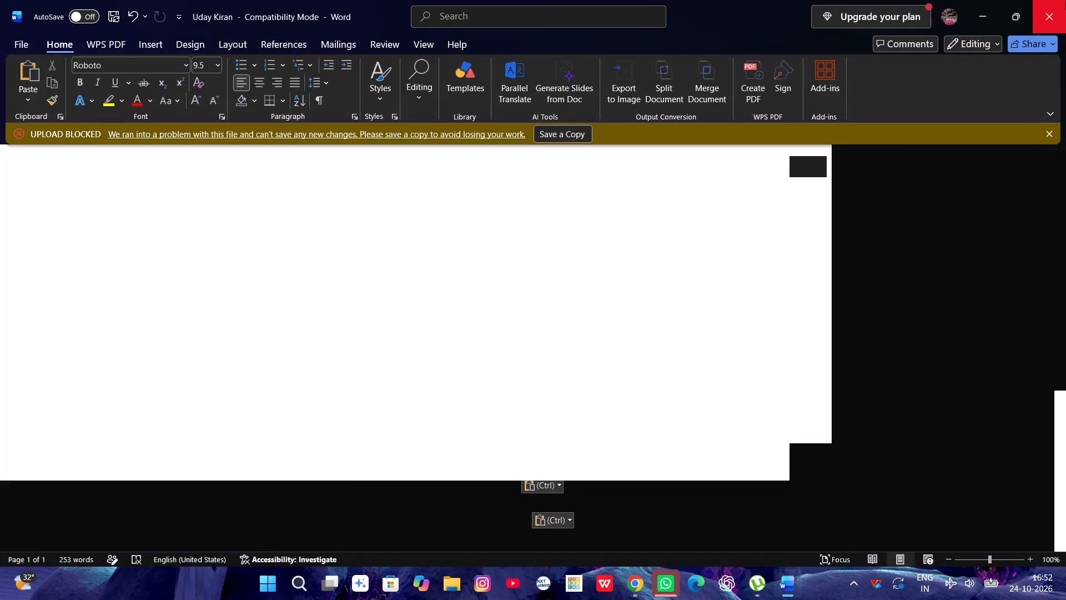
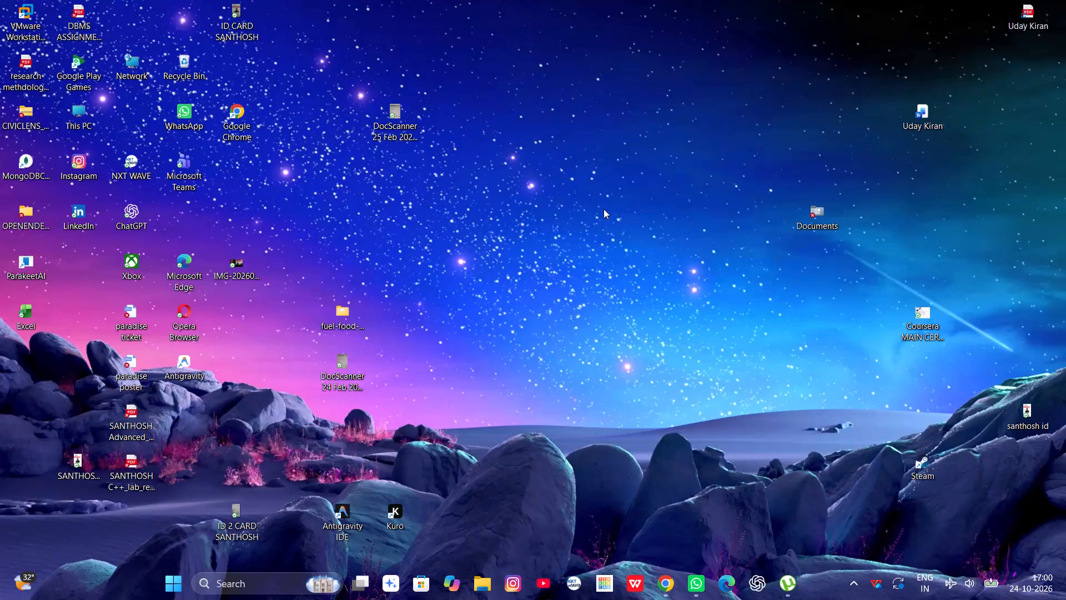
Delete the exported résumé PDF from the desktop.
{"action": "scroll", "coordinate": [604, 209], "scroll_direction": "up", "scroll_amount": 11}
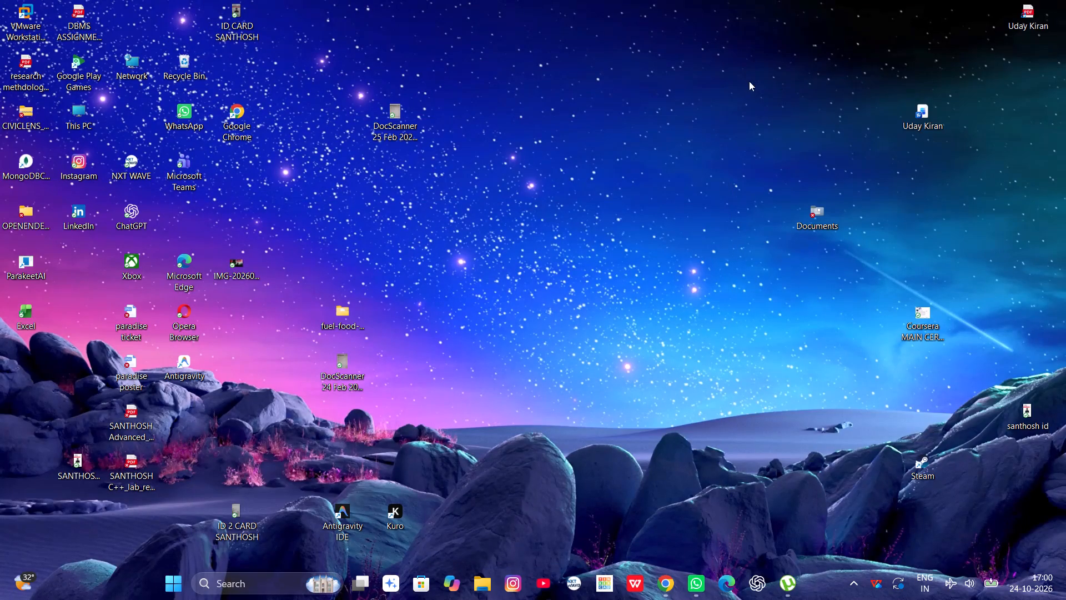
{"action": "left_click", "coordinate": [1060, 51]}
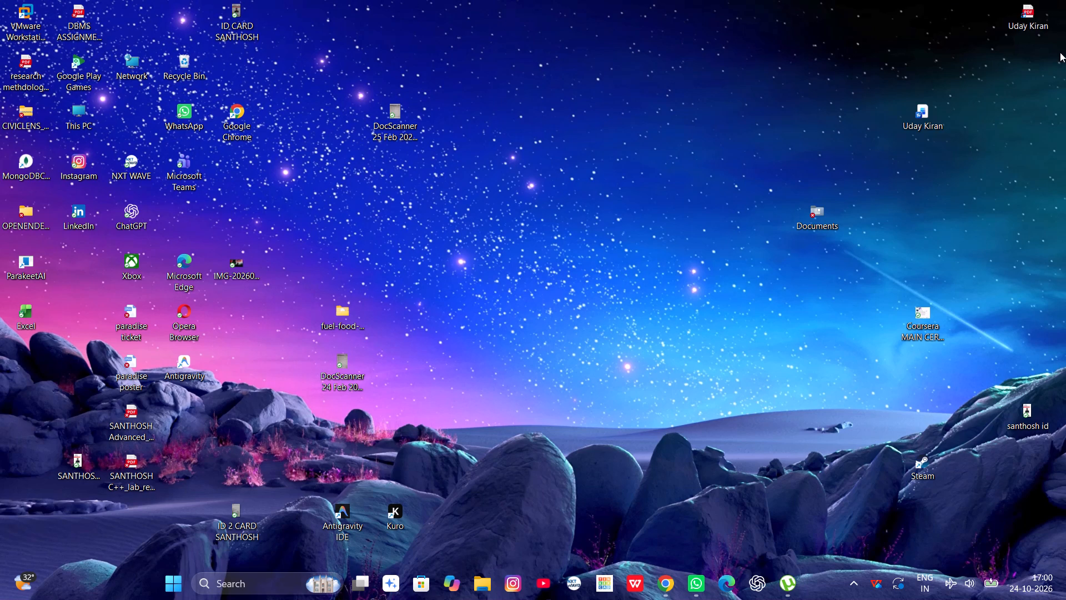
{"action": "left_click_drag", "start_coordinate": [950, 0], "coordinate": [1065, 102]}
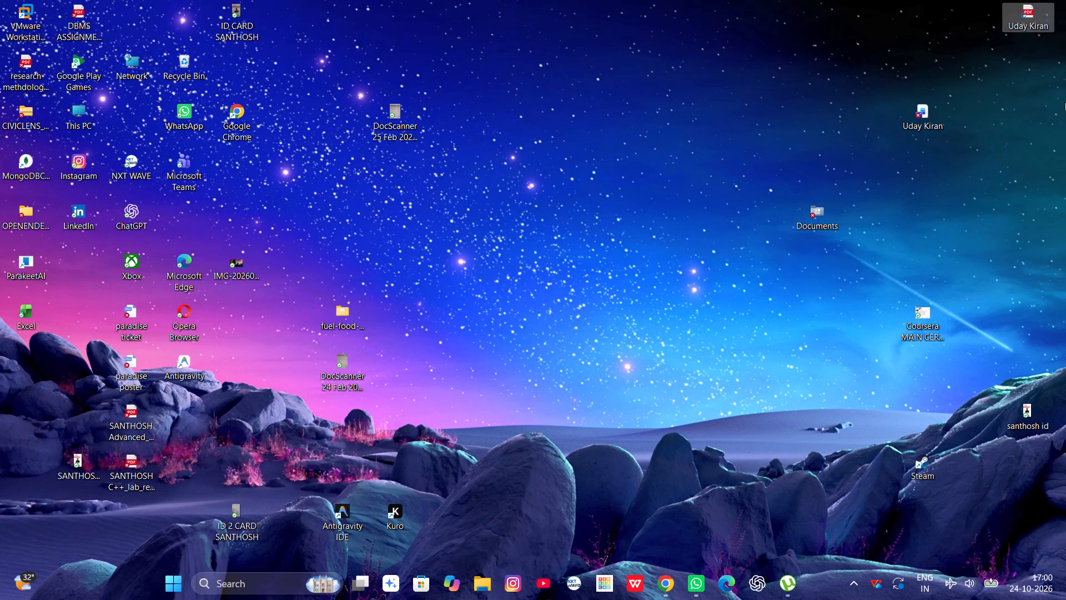
{"action": "key", "text": "Delete"}
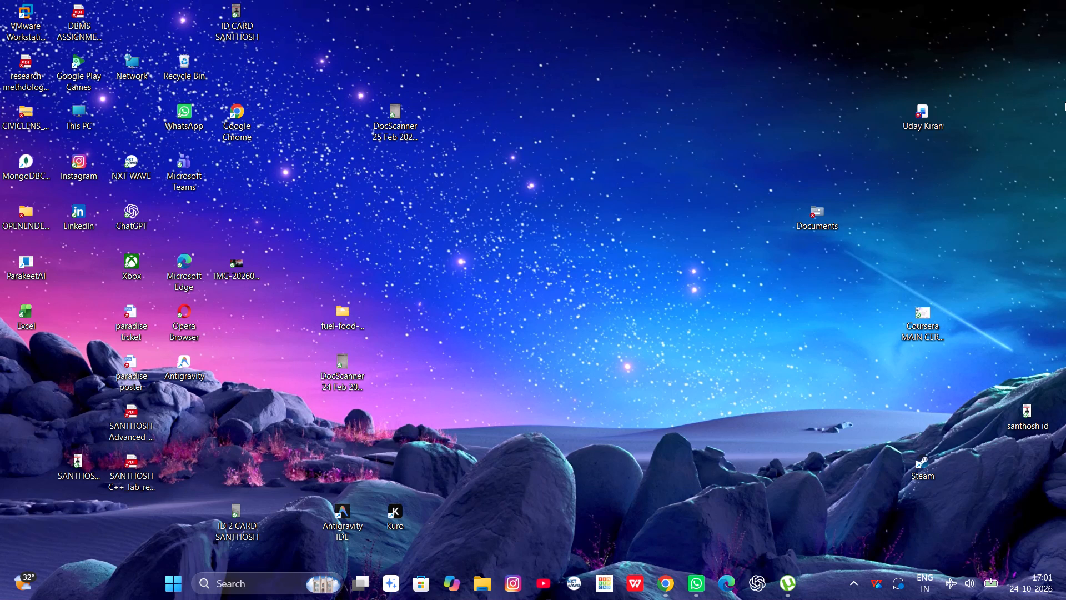
Open the résumé's Word document from the desktop.
{"action": "left_click", "coordinate": [933, 125]}
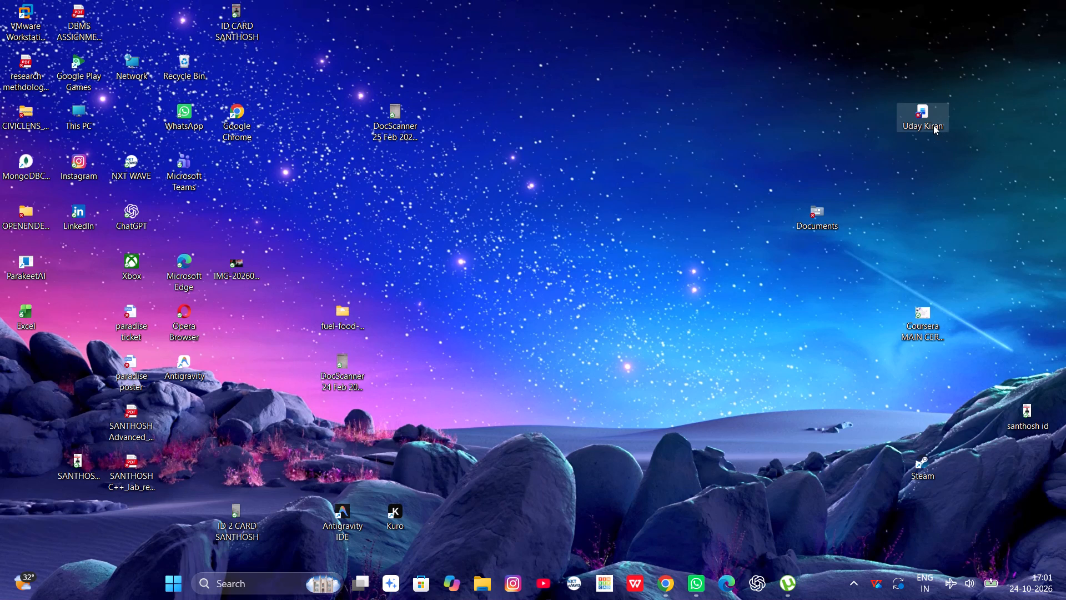
{"action": "double_click", "coordinate": [933, 125]}
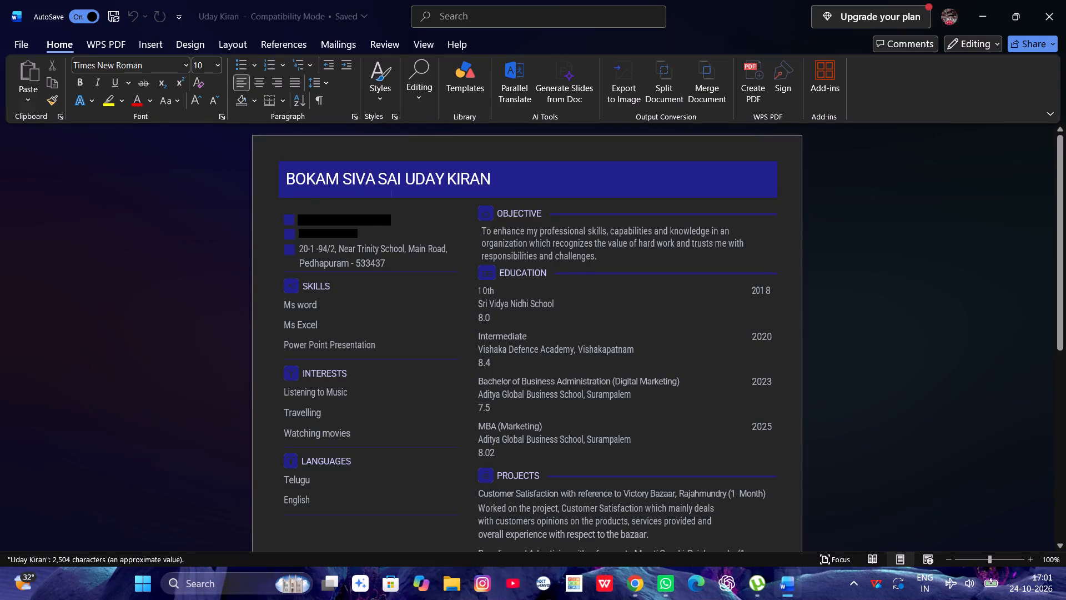
Remove the stray space inside the 10th-grade year under Education so that it reads 2018.
{"action": "left_click", "coordinate": [766, 292]}
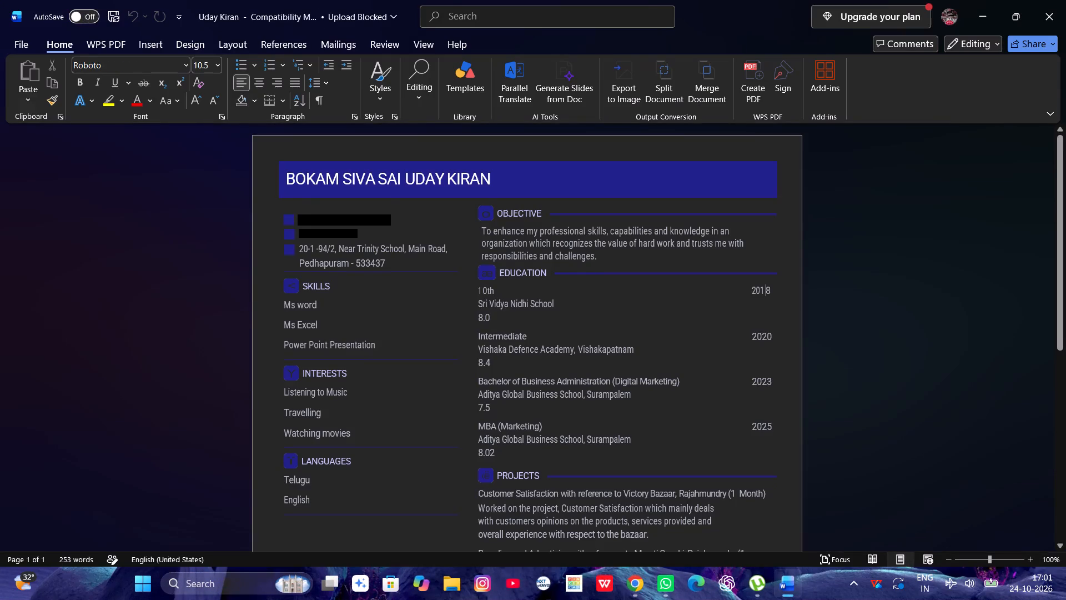
{"action": "key", "text": "BackSpace"}
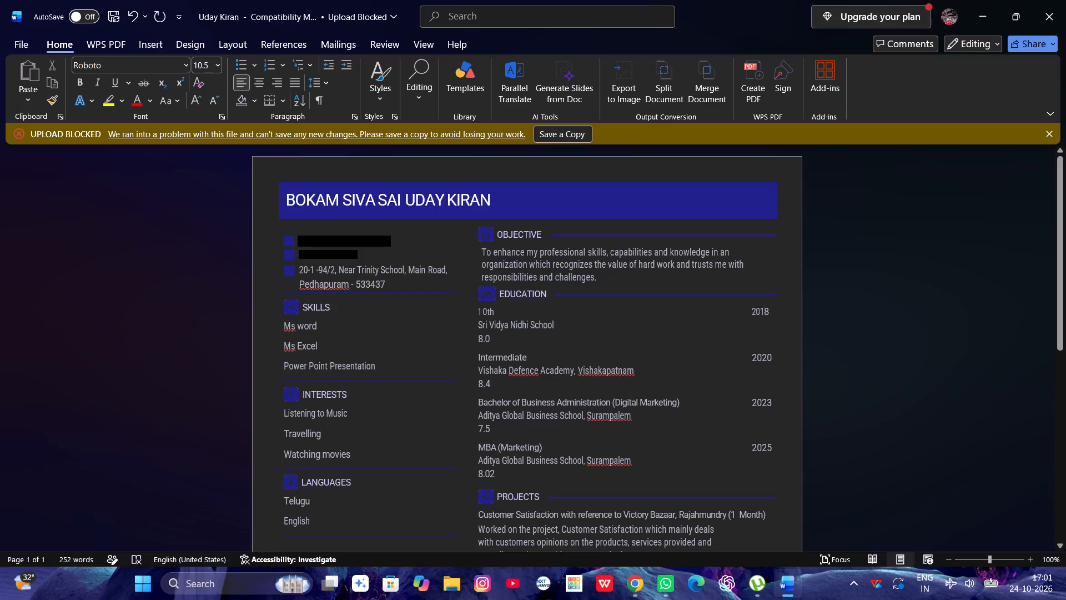
Delete the "Watching movies" entry and its line from the Interests list.
{"action": "triple_click", "coordinate": [327, 411]}
{"action": "left_click", "coordinate": [327, 411]}
{"action": "left_click", "coordinate": [360, 457]}
{"action": "key", "text": "BackSpace"}
{"action": "key", "text": "BackSpace"}
{"action": "key", "text": "BackSpace"}
{"action": "key", "text": "BackSpace"}
{"action": "key", "text": "BackSpace"}
{"action": "key", "text": "BackSpace"}
{"action": "key", "text": "BackSpace"}
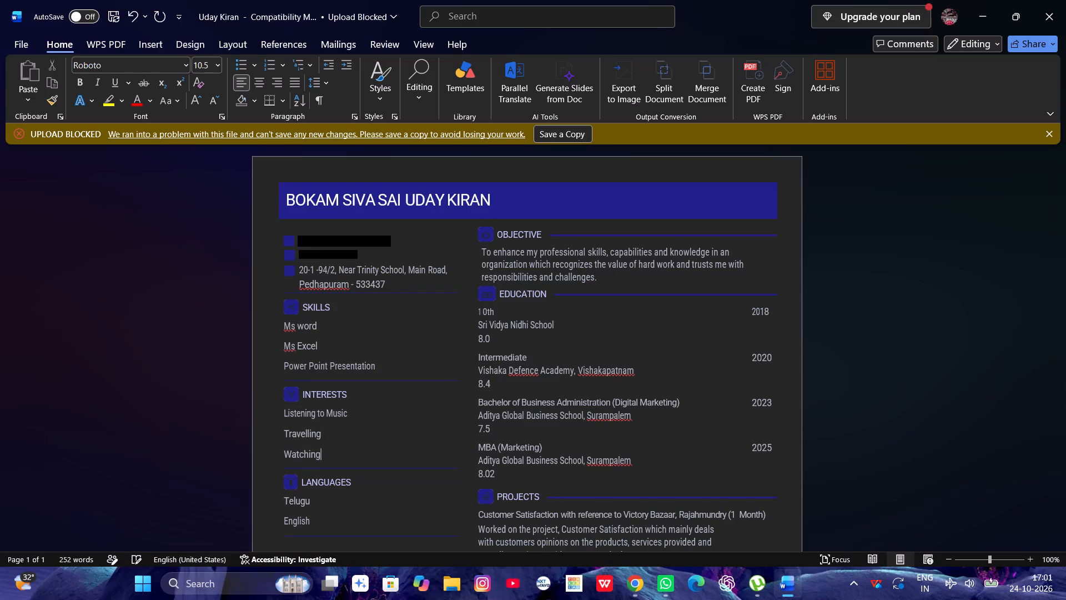
{"action": "key", "text": "BackSpace"}
{"action": "key", "text": "BackSpace"}
{"action": "key", "text": "BackSpace"}
{"action": "key", "text": "BackSpace"}
{"action": "key", "text": "BackSpace"}
{"action": "key", "text": "BackSpace"}
{"action": "key", "text": "BackSpace"}
{"action": "key", "text": "BackSpace"}
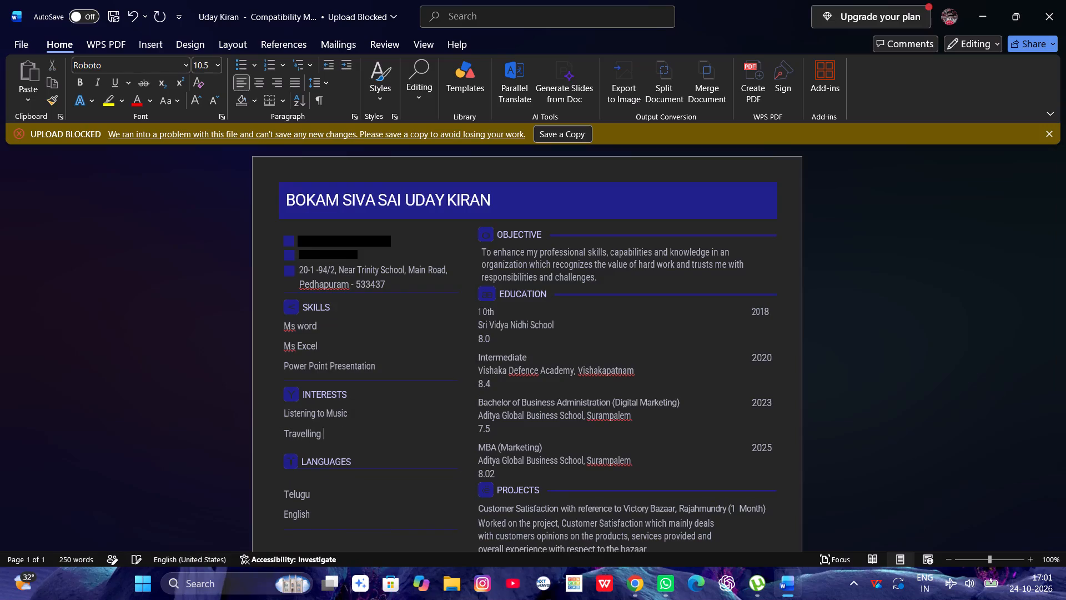
Delete the "Listening to Music" entry from Interests, bringing "Travelling" directly under the heading with a small indent.
{"action": "key", "text": "Up"}
{"action": "key", "text": "Right"}
{"action": "key", "text": "Right"}
{"action": "key", "text": "Right"}
{"action": "key", "text": "Right"}
{"action": "key", "text": "Right"}
{"action": "key", "text": "Right"}
{"action": "key", "text": "BackSpace"}
{"action": "key", "text": "BackSpace"}
{"action": "key", "text": "BackSpace"}
{"action": "key", "text": "BackSpace"}
{"action": "key", "text": "BackSpace"}
{"action": "key", "text": "BackSpace"}
{"action": "key", "text": "BackSpace"}
{"action": "key", "text": "BackSpace"}
{"action": "key", "text": "BackSpace"}
{"action": "key", "text": "BackSpace"}
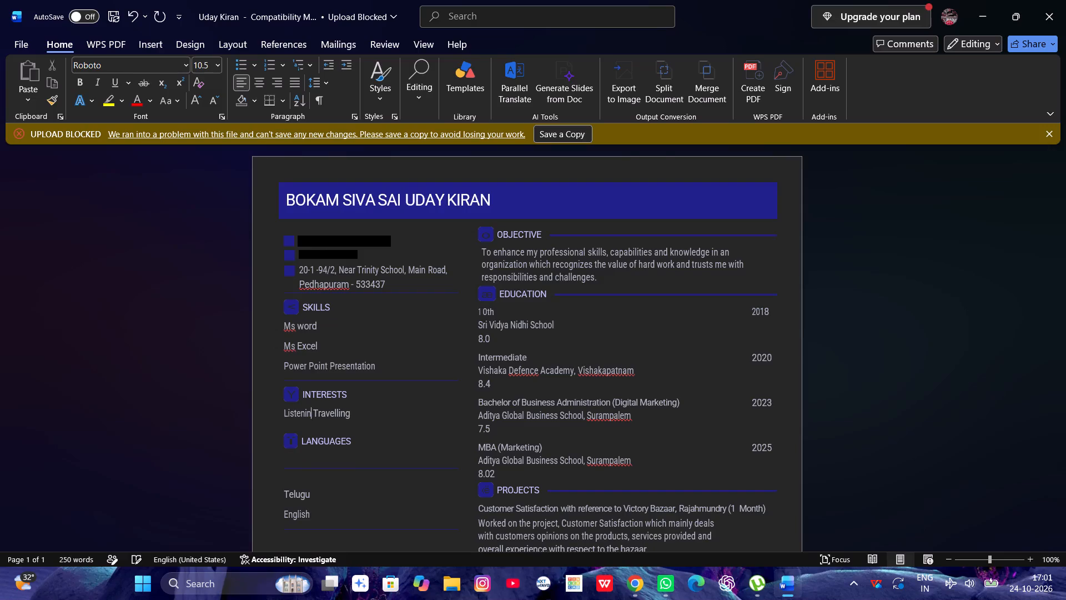
{"action": "key", "text": "BackSpace"}
{"action": "key", "text": "BackSpace"}
{"action": "key", "text": "BackSpace"}
{"action": "key", "text": "BackSpace"}
{"action": "key", "text": "BackSpace"}
{"action": "key", "text": "BackSpace"}
{"action": "key", "text": "BackSpace"}
{"action": "key", "text": "BackSpace"}
{"action": "key", "text": "BackSpace"}
{"action": "key", "text": "space"}
{"action": "key", "text": "space"}
{"action": "key", "text": "space"}
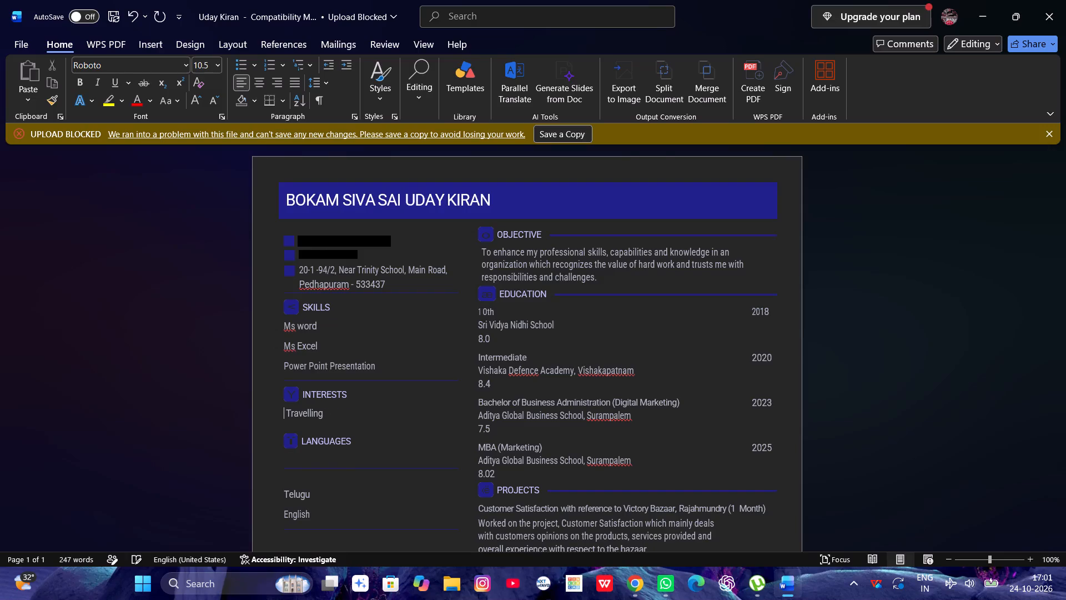
Move the divider line from below the Languages heading up between "Travelling" and the Languages heading.
{"action": "scroll", "coordinate": [360, 457], "scroll_direction": "down", "scroll_amount": 1}
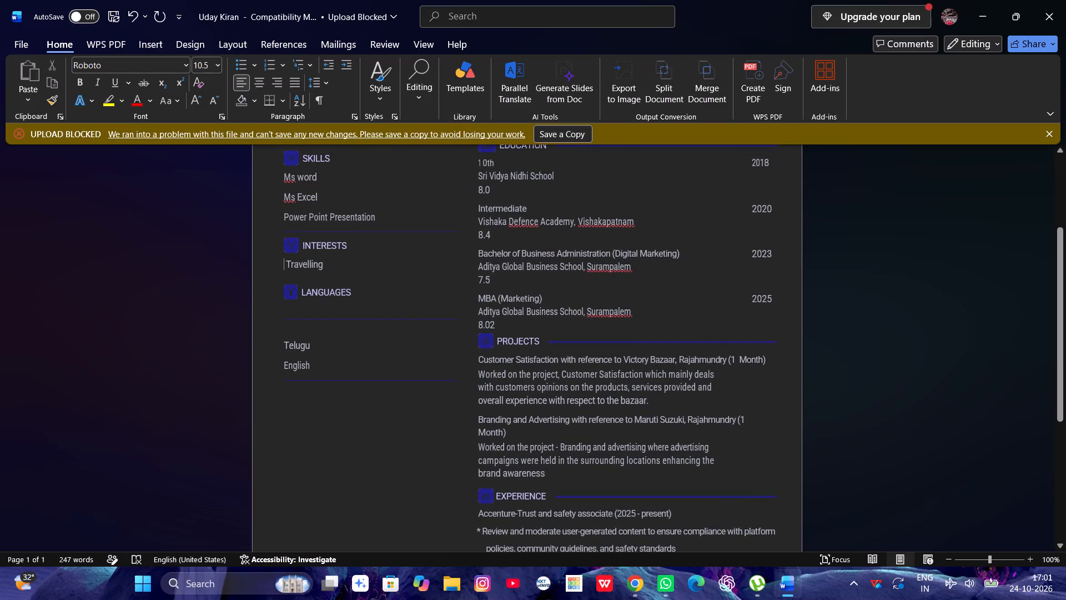
{"action": "scroll", "coordinate": [360, 457], "scroll_direction": "up", "scroll_amount": 2}
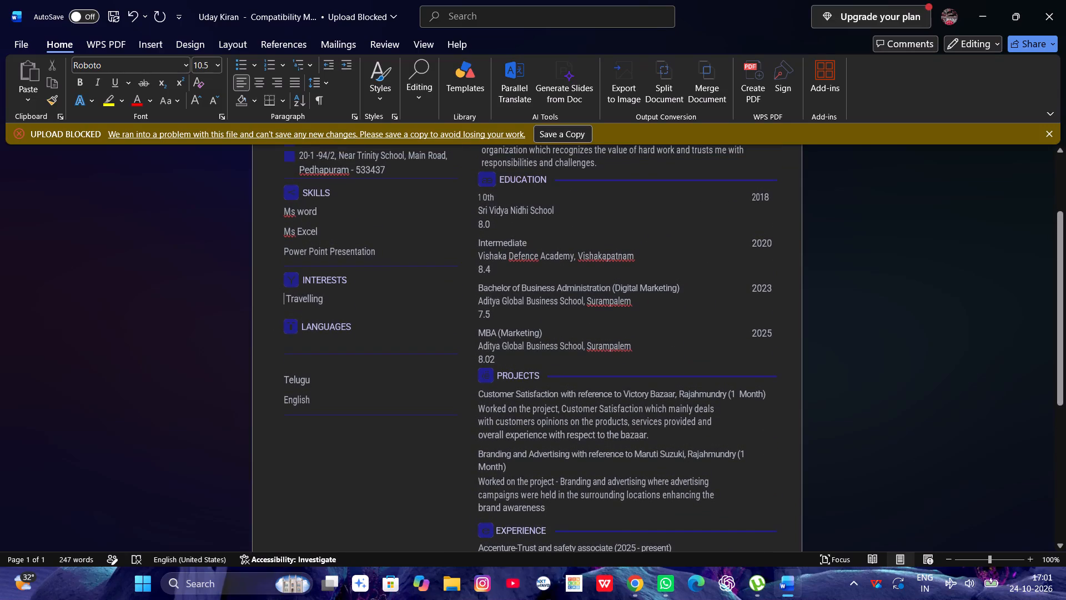
{"action": "scroll", "coordinate": [358, 353], "scroll_direction": "up", "scroll_amount": 1, "text": "ctrl"}
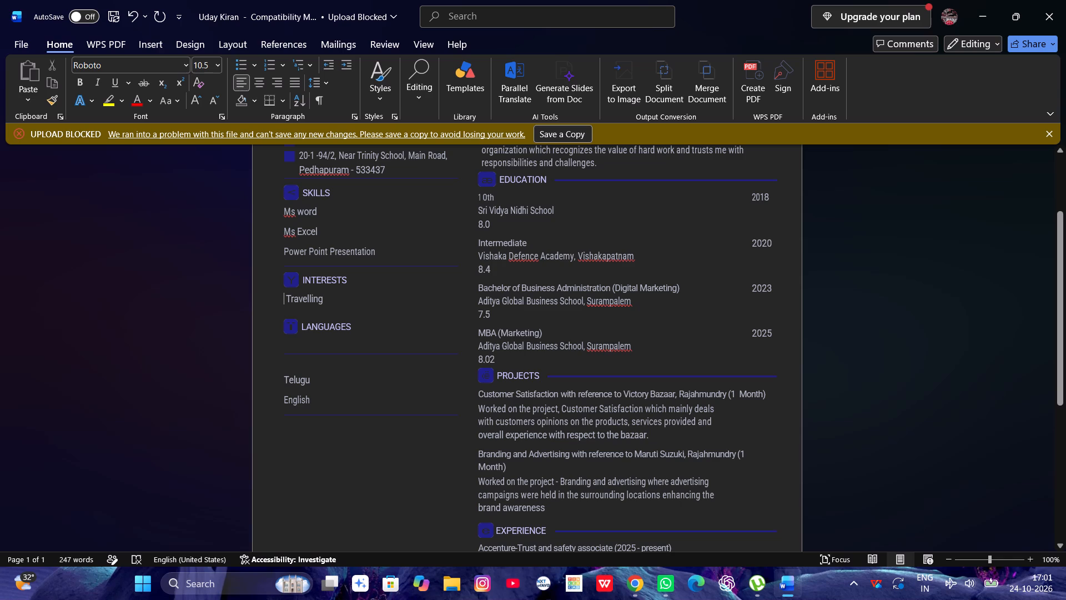
{"action": "scroll", "coordinate": [358, 353], "scroll_direction": "up", "scroll_amount": 1, "text": "ctrl"}
{"action": "left_click", "coordinate": [358, 353]}
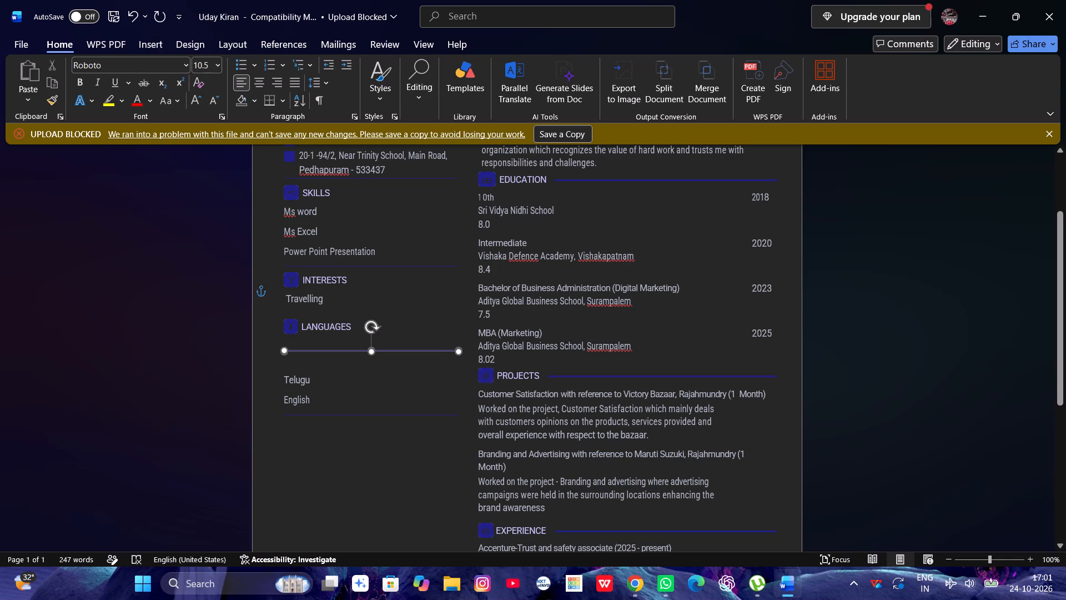
{"action": "left_click_drag", "start_coordinate": [358, 351], "coordinate": [359, 309]}
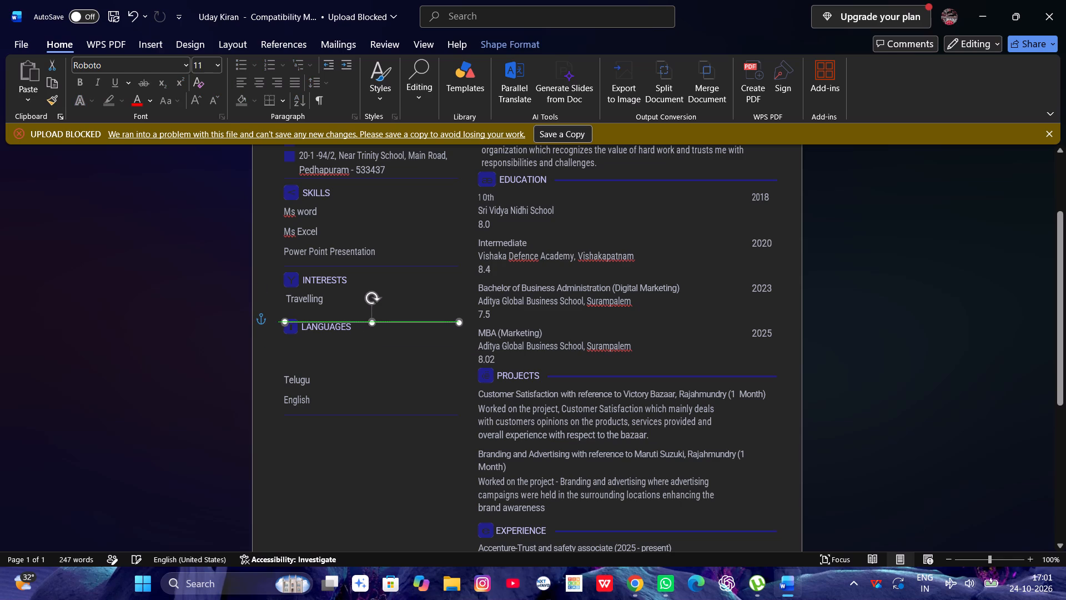
{"action": "left_click_drag", "start_coordinate": [359, 309], "coordinate": [361, 309]}
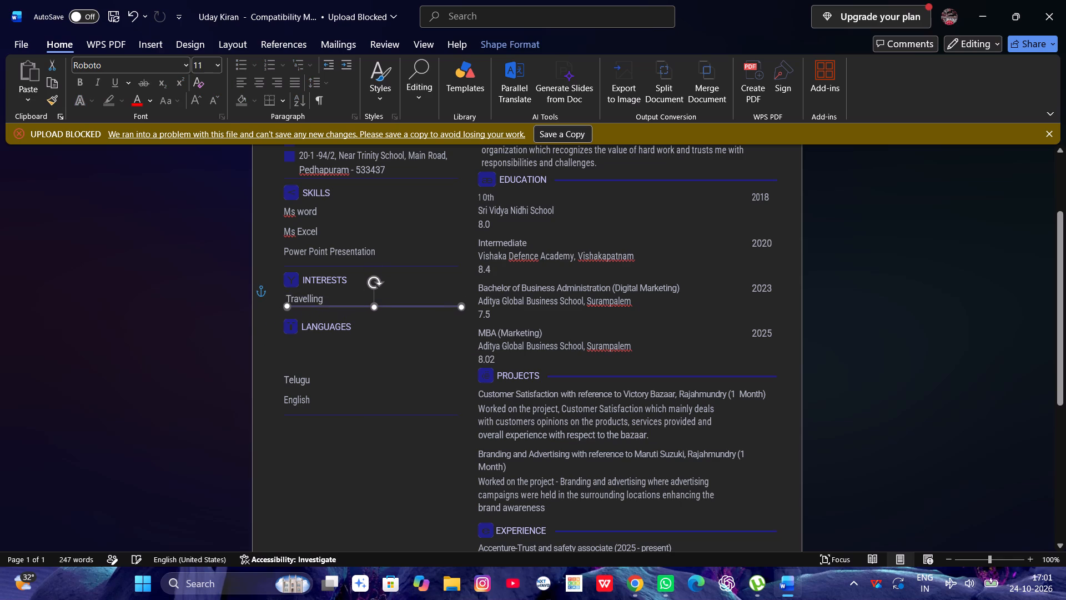
{"action": "left_click_drag", "start_coordinate": [361, 309], "coordinate": [357, 310]}
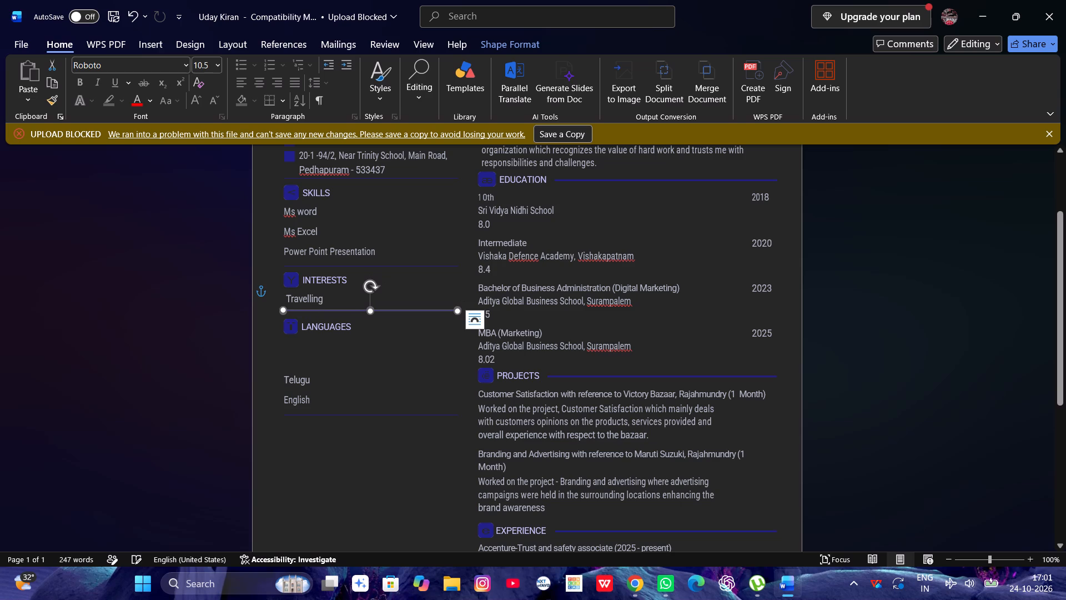
{"action": "left_click", "coordinate": [357, 310]}
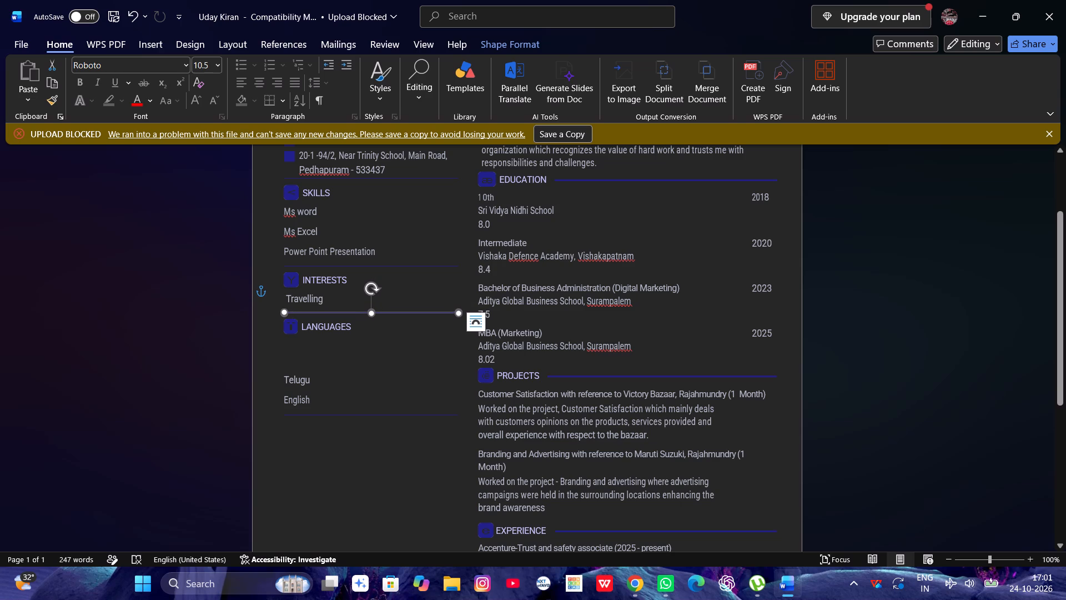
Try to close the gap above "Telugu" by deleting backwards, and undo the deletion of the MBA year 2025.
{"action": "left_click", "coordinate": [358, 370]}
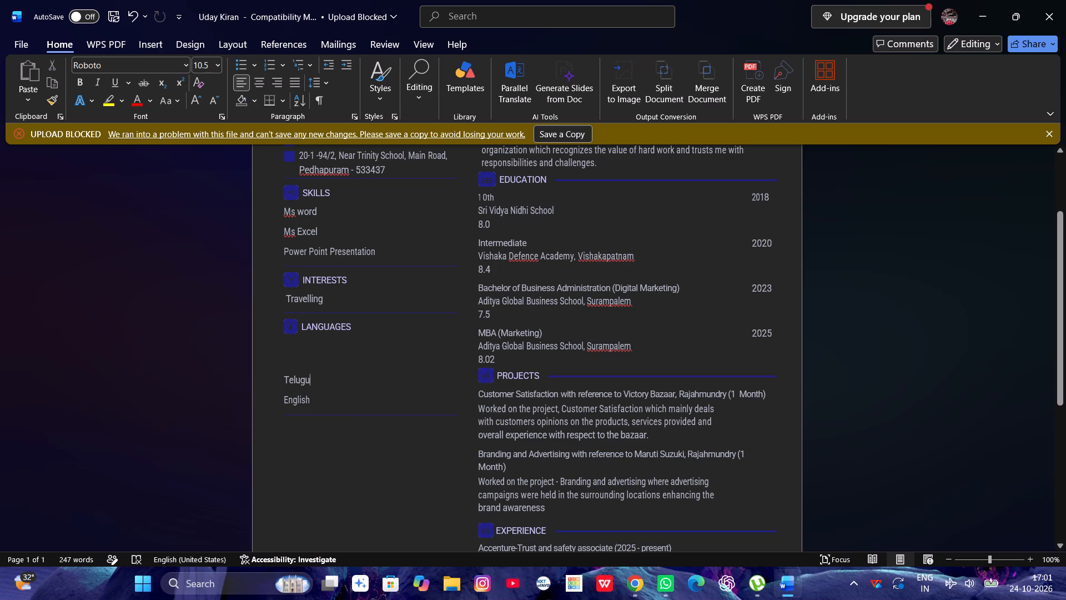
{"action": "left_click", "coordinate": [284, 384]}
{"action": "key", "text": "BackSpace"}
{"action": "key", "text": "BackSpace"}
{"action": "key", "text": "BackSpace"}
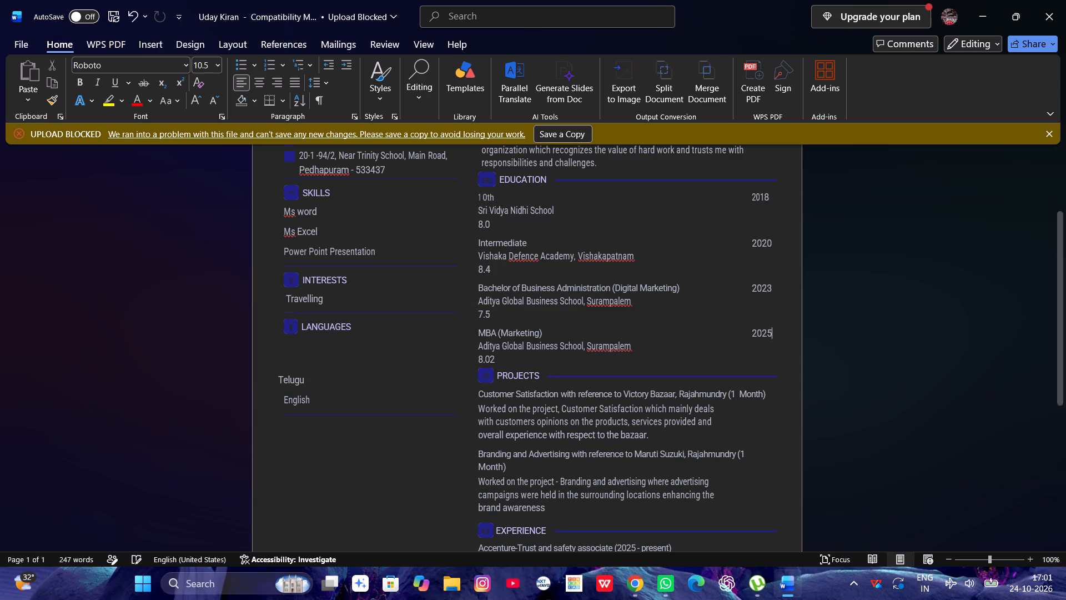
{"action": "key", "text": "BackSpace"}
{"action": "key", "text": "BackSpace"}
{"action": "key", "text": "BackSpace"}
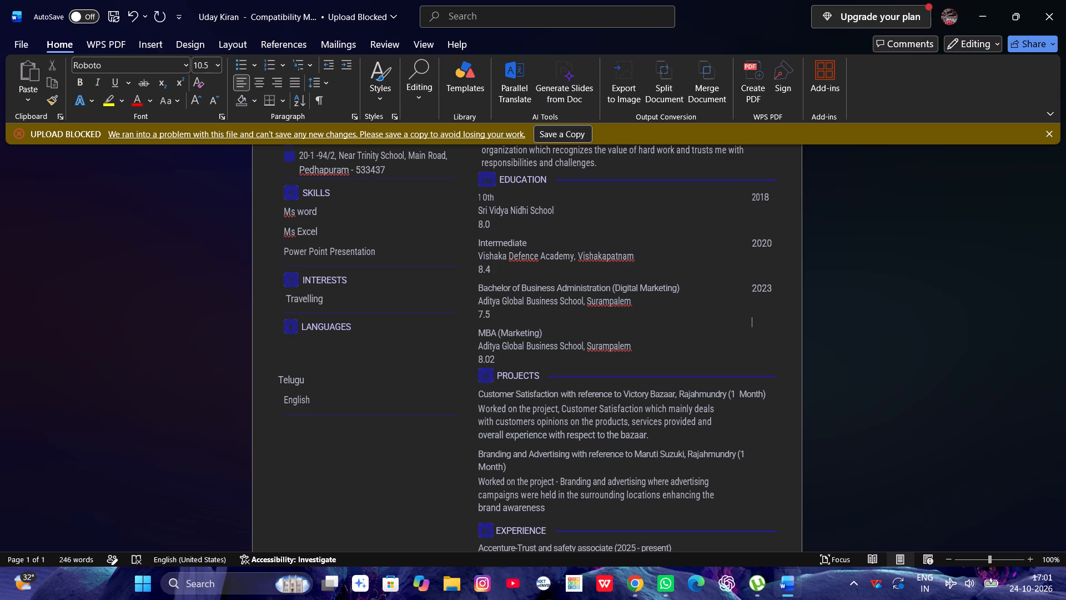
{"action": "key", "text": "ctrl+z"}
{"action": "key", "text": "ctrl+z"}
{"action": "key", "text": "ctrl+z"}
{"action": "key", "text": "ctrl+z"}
Copy the "Telugu" and "English" entries with their divider and paste them on a new line directly below the Languages heading.
{"action": "left_click", "coordinate": [272, 376]}
{"action": "left_click_drag", "start_coordinate": [275, 378], "coordinate": [315, 399]}
{"action": "key", "text": "ctrl+c"}
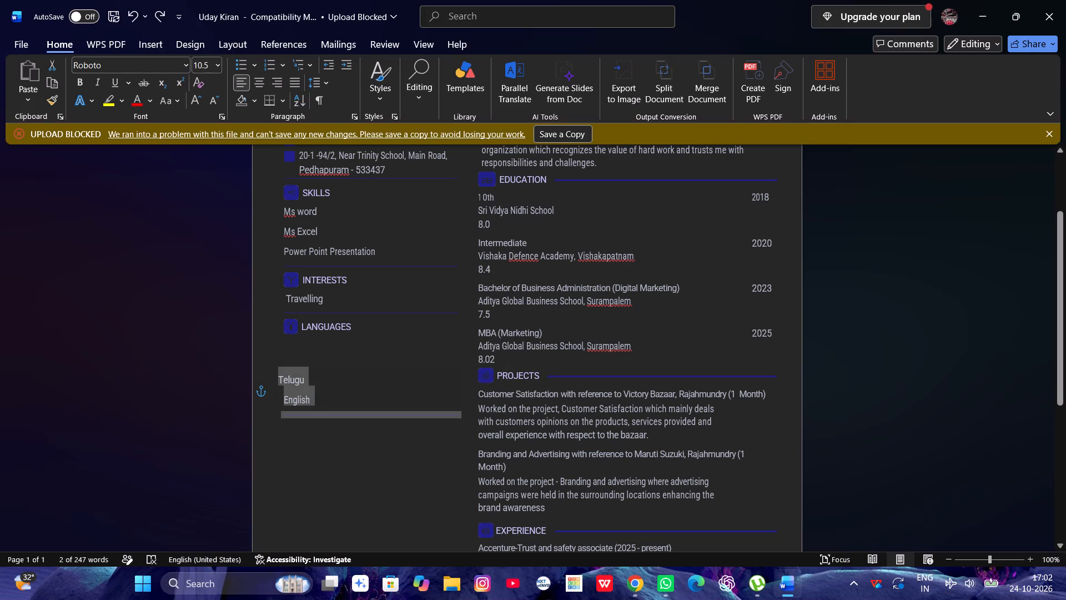
{"action": "left_click", "coordinate": [359, 325]}
{"action": "key", "text": "Return"}
{"action": "key", "text": "ctrl+v"}
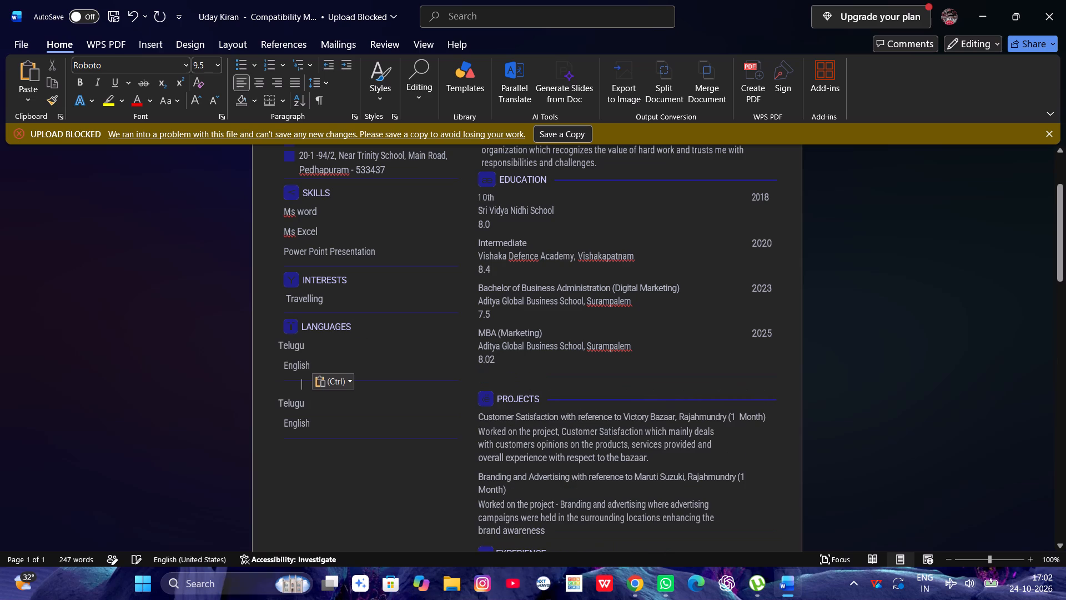
Indent the pasted "Telugu" entry with three spaces to line it up with "English".
{"action": "left_click", "coordinate": [279, 346]}
{"action": "key", "text": "space"}
{"action": "key", "text": "space"}
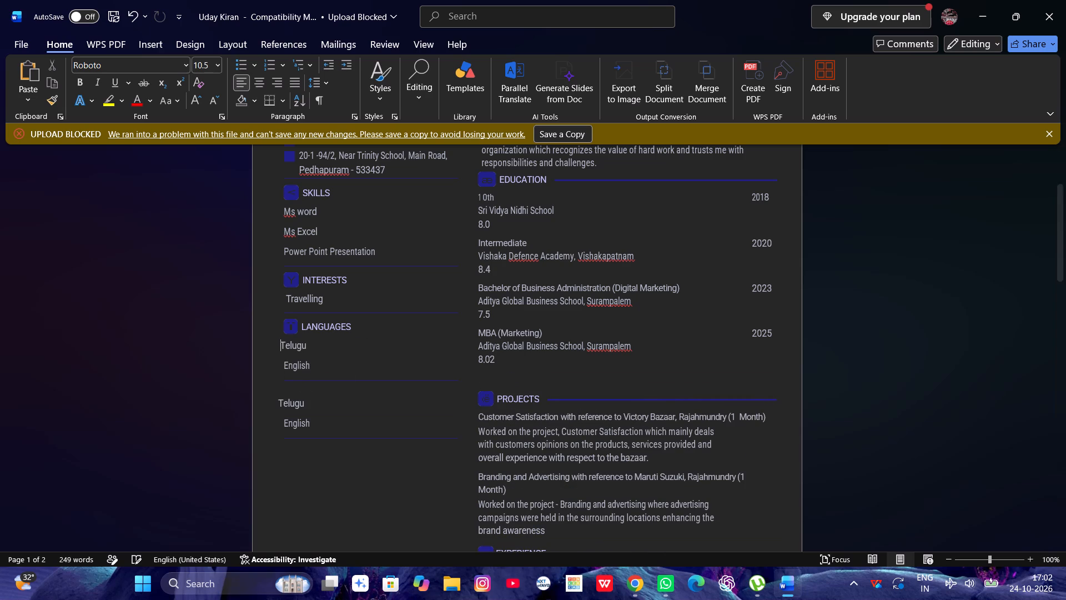
{"action": "key", "text": "space"}
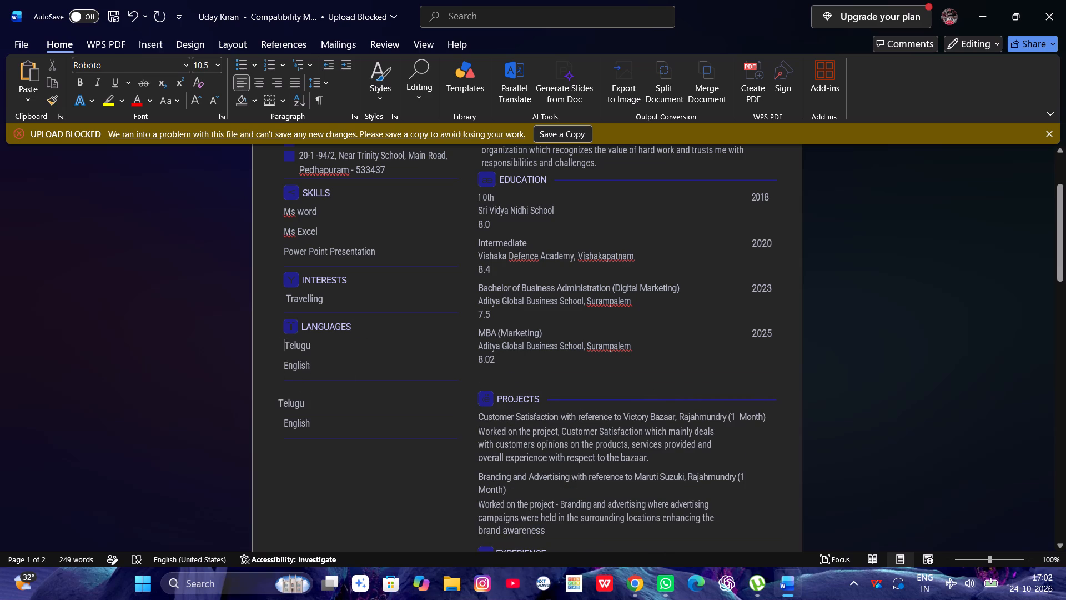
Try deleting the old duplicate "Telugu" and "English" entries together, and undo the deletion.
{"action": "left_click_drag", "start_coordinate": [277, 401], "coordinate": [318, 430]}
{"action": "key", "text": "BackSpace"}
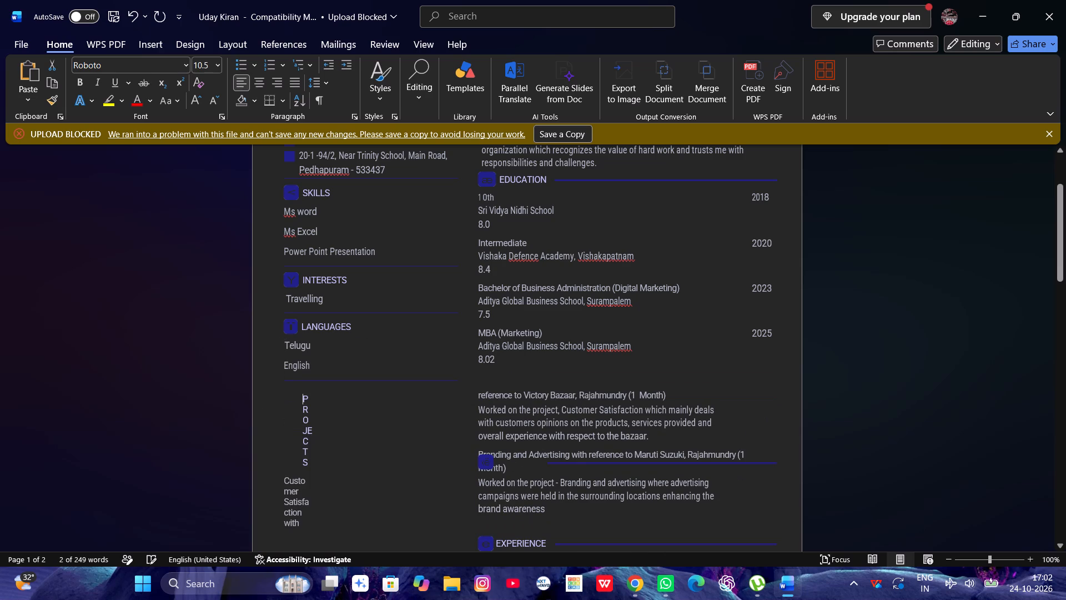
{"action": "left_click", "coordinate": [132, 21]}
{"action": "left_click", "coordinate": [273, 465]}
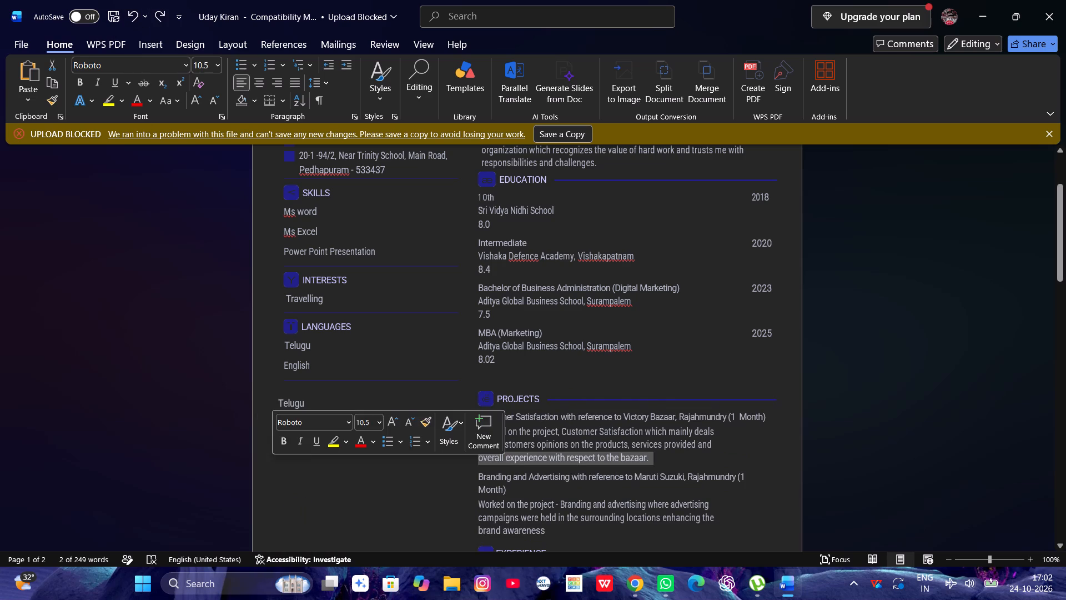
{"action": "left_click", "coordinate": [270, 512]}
Delete the divider line below the old duplicate "English" entry.
{"action": "left_click", "coordinate": [310, 431]}
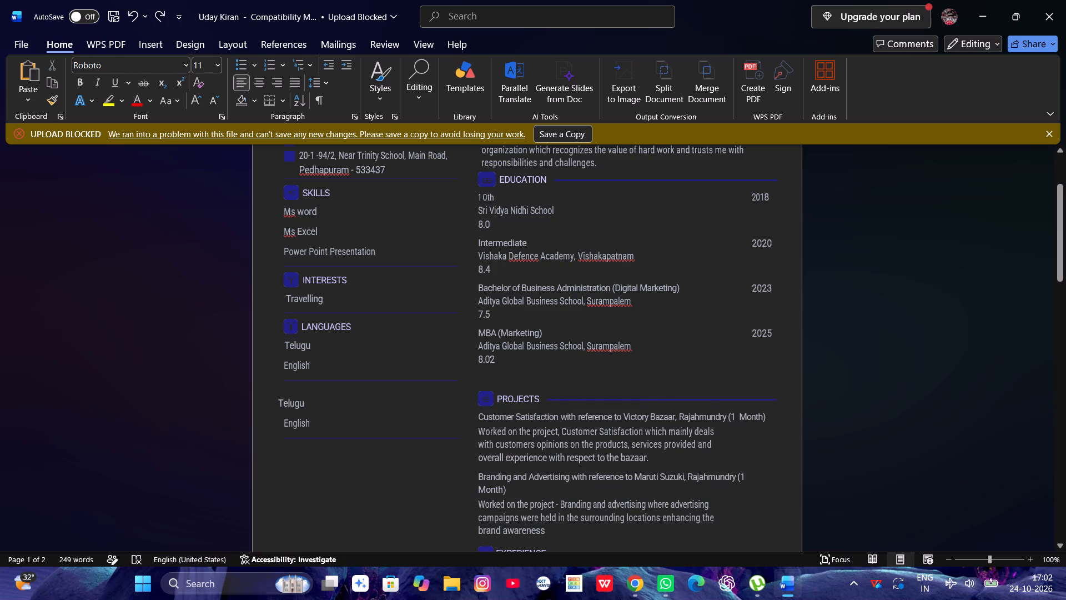
{"action": "left_click", "coordinate": [313, 438]}
{"action": "key", "text": "Delete"}
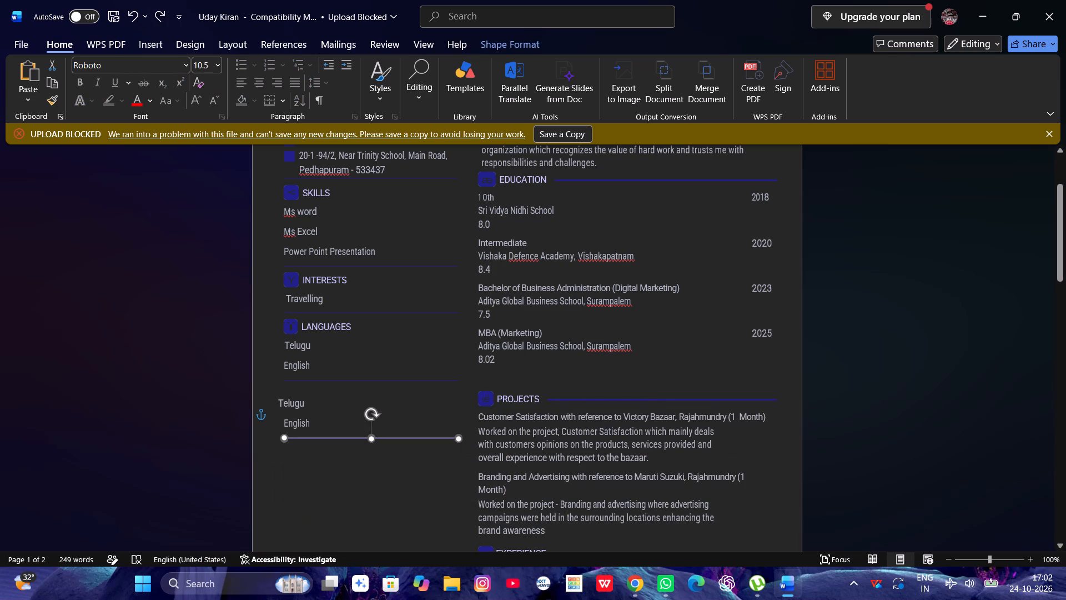
Delete the old duplicate "English" and "Telugu" entries remaining below the Languages section.
{"action": "left_click", "coordinate": [313, 420]}
{"action": "key", "text": "BackSpace"}
{"action": "key", "text": "BackSpace"}
{"action": "key", "text": "BackSpace"}
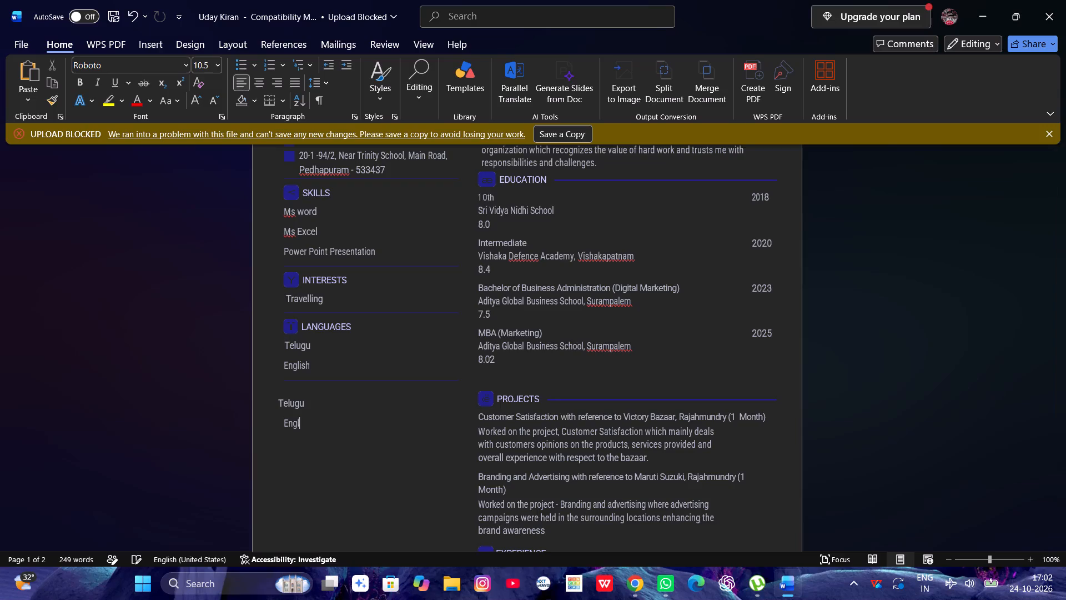
{"action": "key", "text": "BackSpace"}
{"action": "key", "text": "BackSpace"}
{"action": "key", "text": "BackSpace"}
{"action": "key", "text": "BackSpace"}
{"action": "key", "text": "BackSpace"}
{"action": "key", "text": "BackSpace"}
{"action": "key", "text": "BackSpace"}
{"action": "key", "text": "BackSpace"}
{"action": "key", "text": "BackSpace"}
{"action": "key", "text": "BackSpace"}
{"action": "key", "text": "BackSpace"}
{"action": "key", "text": "BackSpace"}
{"action": "key", "text": "BackSpace"}
Remove one leading space before "appropriate action." in the Accenture experience list.
{"action": "scroll", "coordinate": [313, 420], "scroll_direction": "down", "scroll_amount": 1}
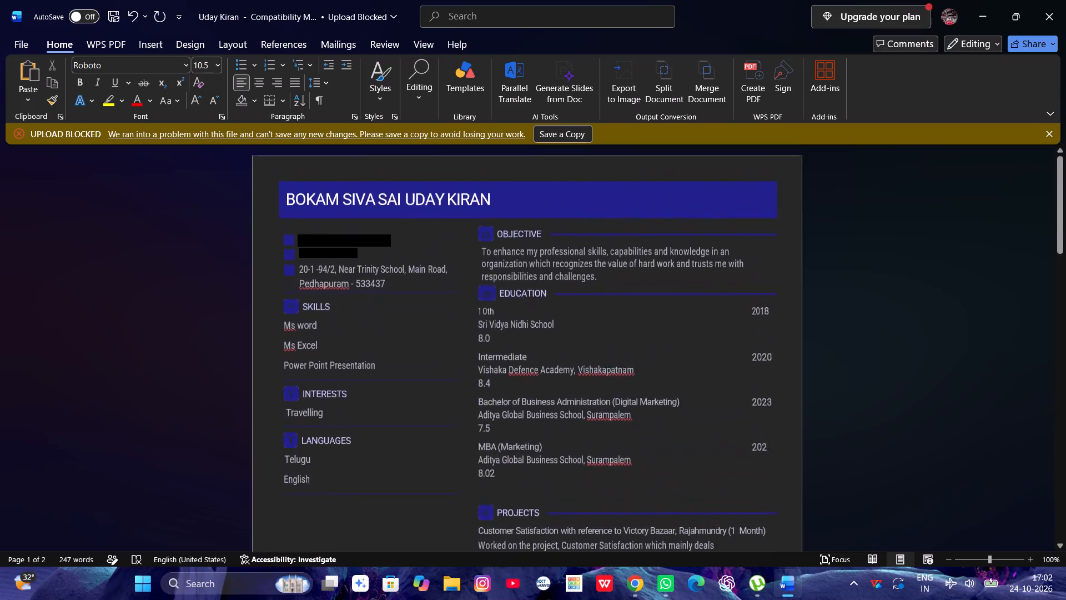
{"action": "scroll", "coordinate": [313, 420], "scroll_direction": "down", "scroll_amount": 1}
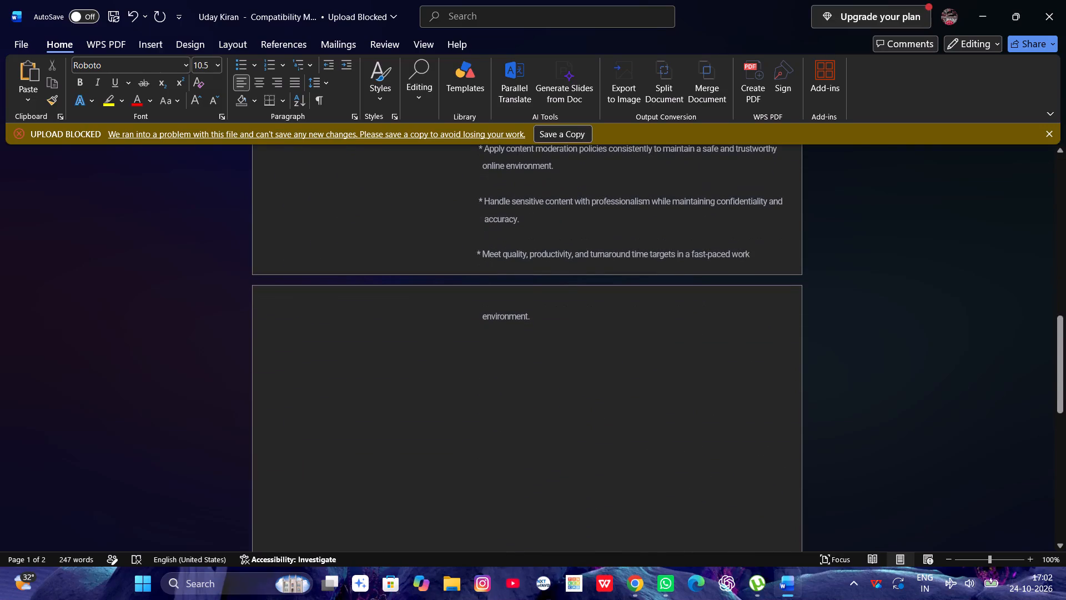
{"action": "scroll", "coordinate": [222, 492], "scroll_direction": "up", "scroll_amount": 1}
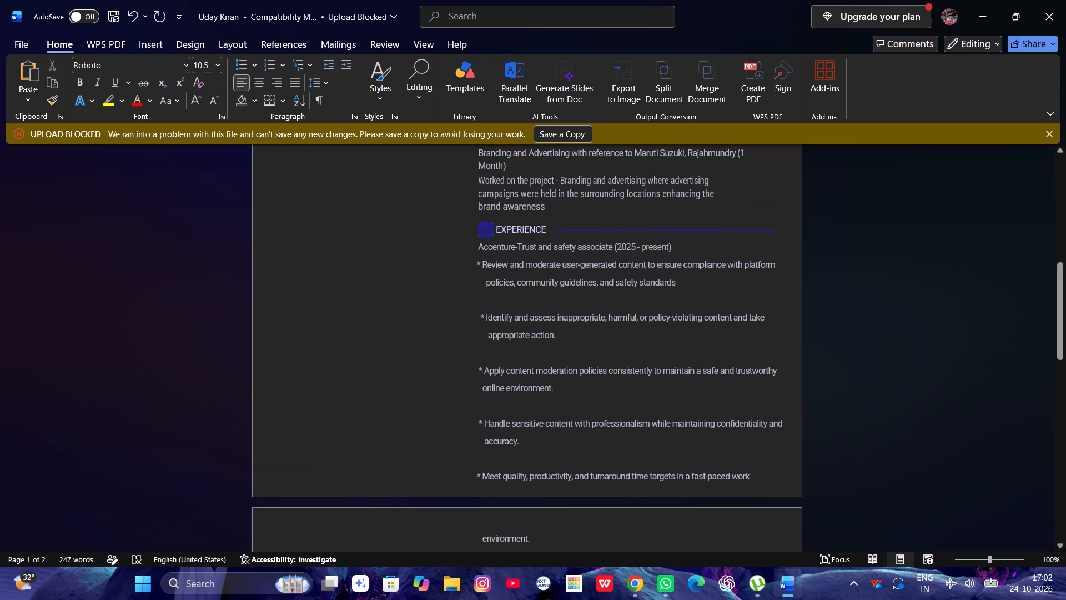
{"action": "left_click", "coordinate": [486, 471]}
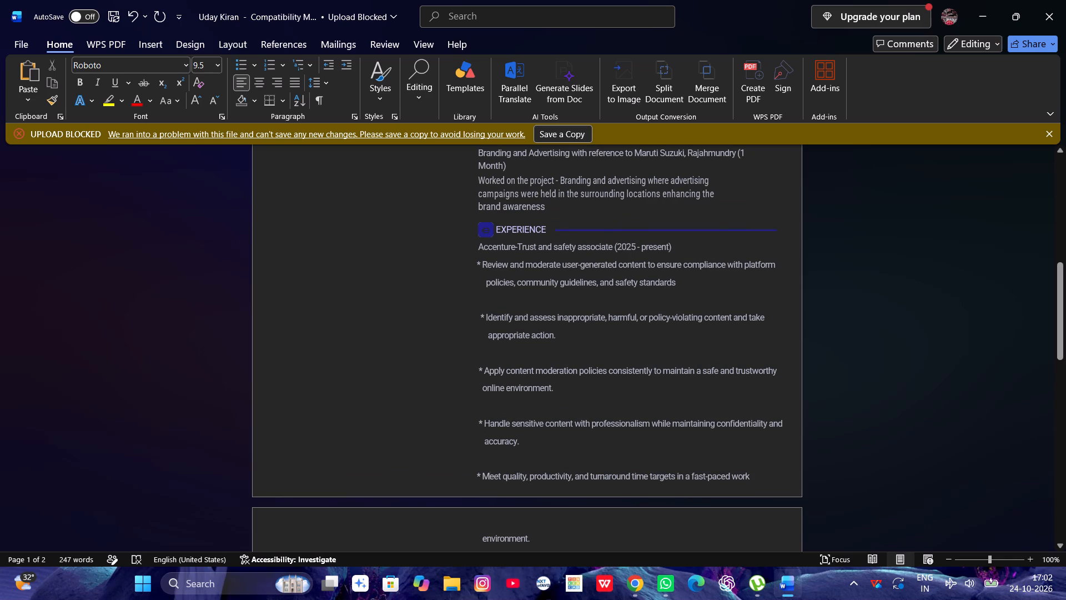
{"action": "left_click", "coordinate": [492, 468]}
{"action": "left_click", "coordinate": [490, 459]}
{"action": "left_click", "coordinate": [486, 336]}
{"action": "key", "text": "BackSpace"}
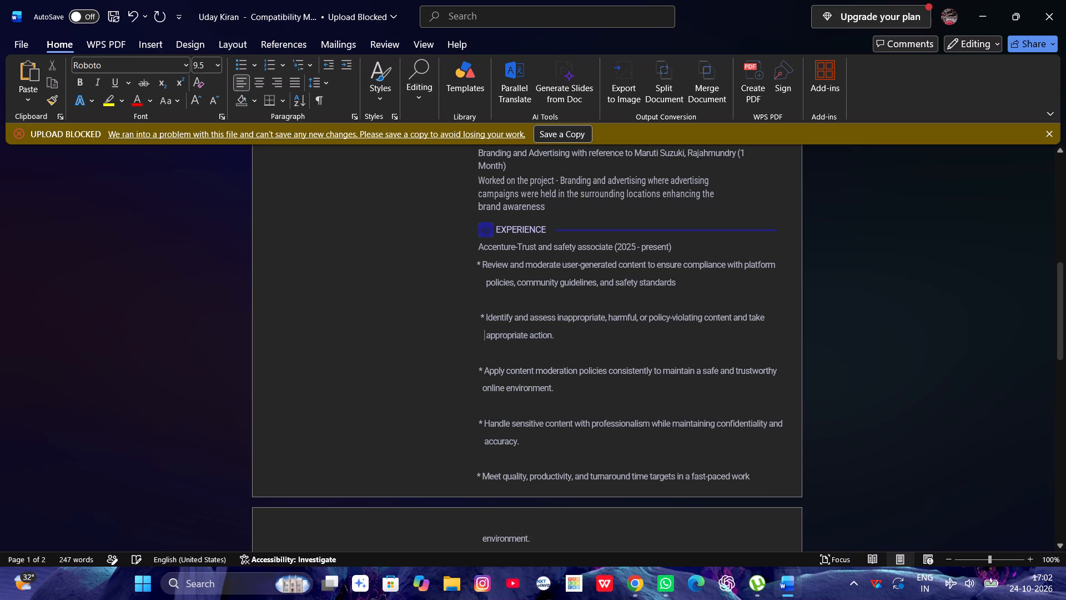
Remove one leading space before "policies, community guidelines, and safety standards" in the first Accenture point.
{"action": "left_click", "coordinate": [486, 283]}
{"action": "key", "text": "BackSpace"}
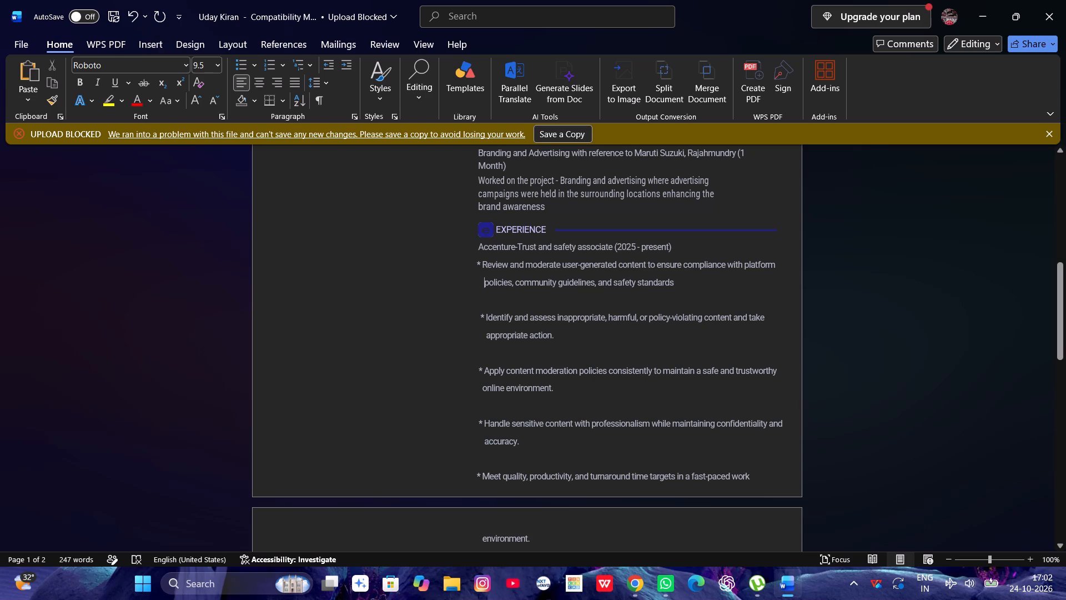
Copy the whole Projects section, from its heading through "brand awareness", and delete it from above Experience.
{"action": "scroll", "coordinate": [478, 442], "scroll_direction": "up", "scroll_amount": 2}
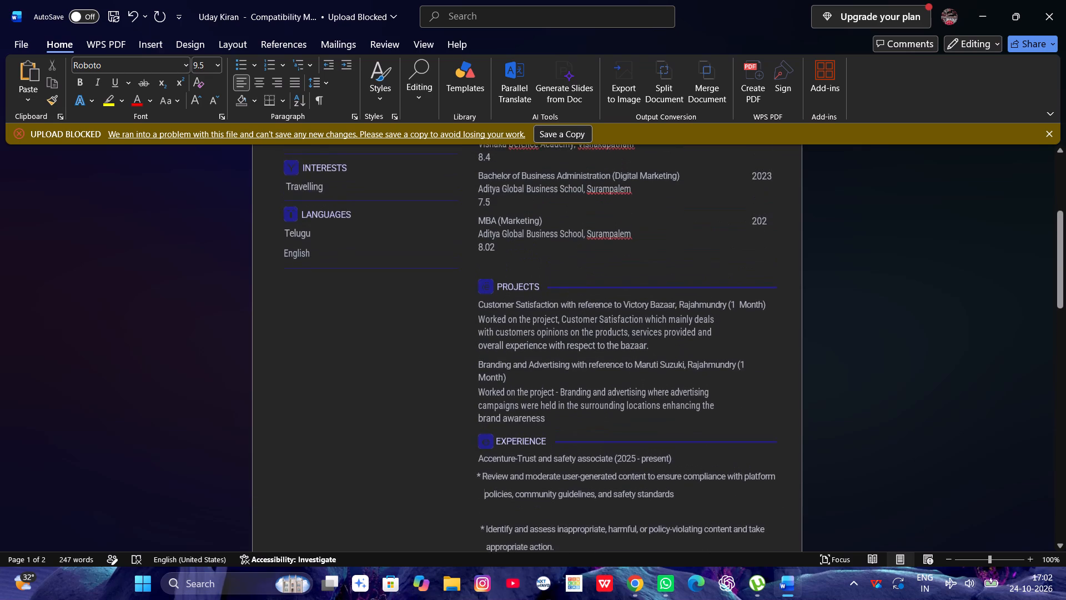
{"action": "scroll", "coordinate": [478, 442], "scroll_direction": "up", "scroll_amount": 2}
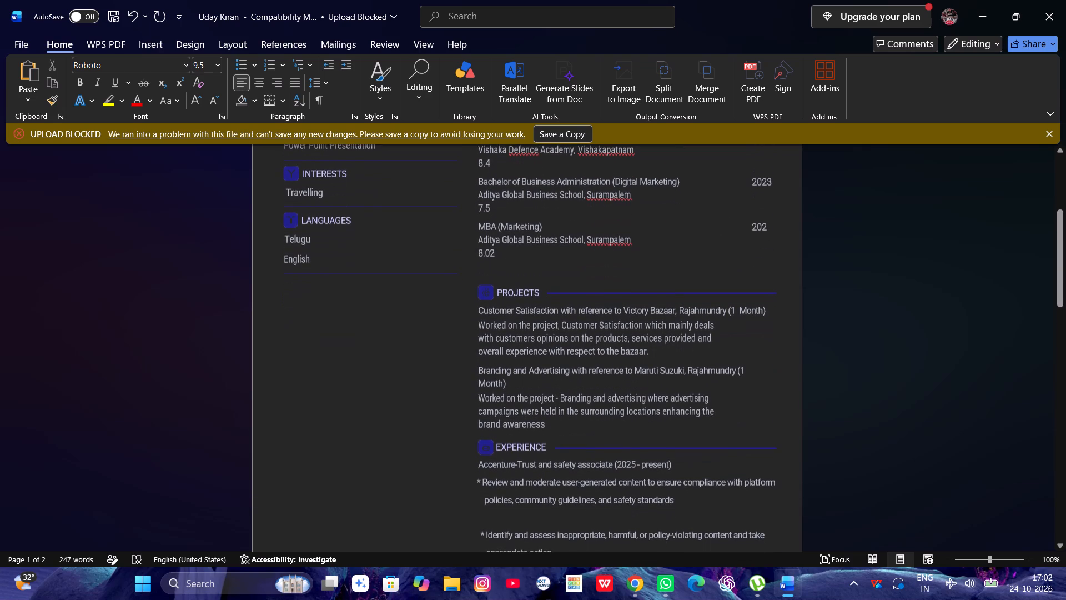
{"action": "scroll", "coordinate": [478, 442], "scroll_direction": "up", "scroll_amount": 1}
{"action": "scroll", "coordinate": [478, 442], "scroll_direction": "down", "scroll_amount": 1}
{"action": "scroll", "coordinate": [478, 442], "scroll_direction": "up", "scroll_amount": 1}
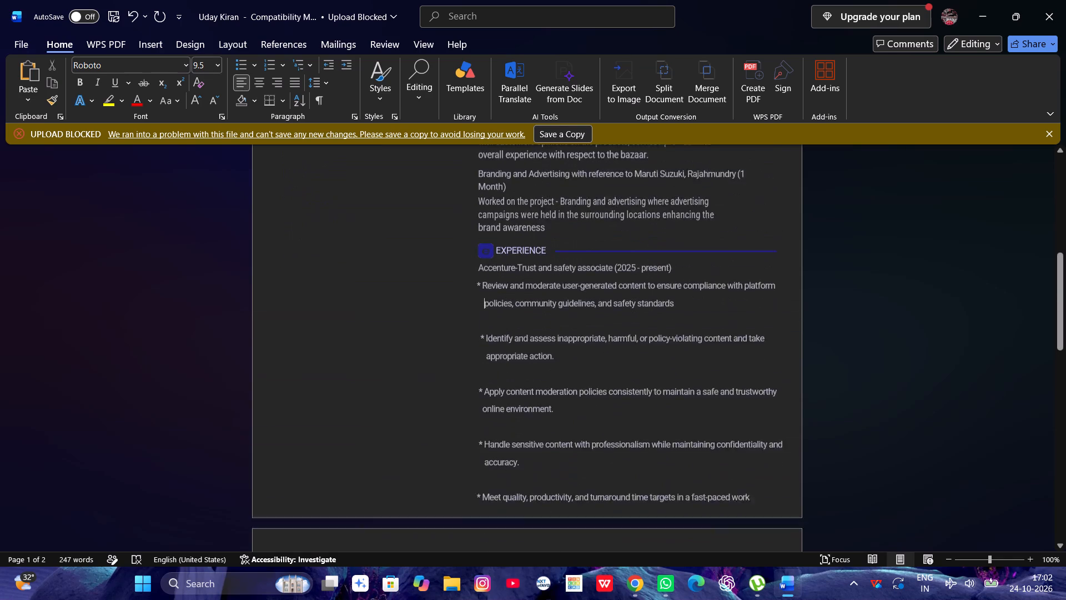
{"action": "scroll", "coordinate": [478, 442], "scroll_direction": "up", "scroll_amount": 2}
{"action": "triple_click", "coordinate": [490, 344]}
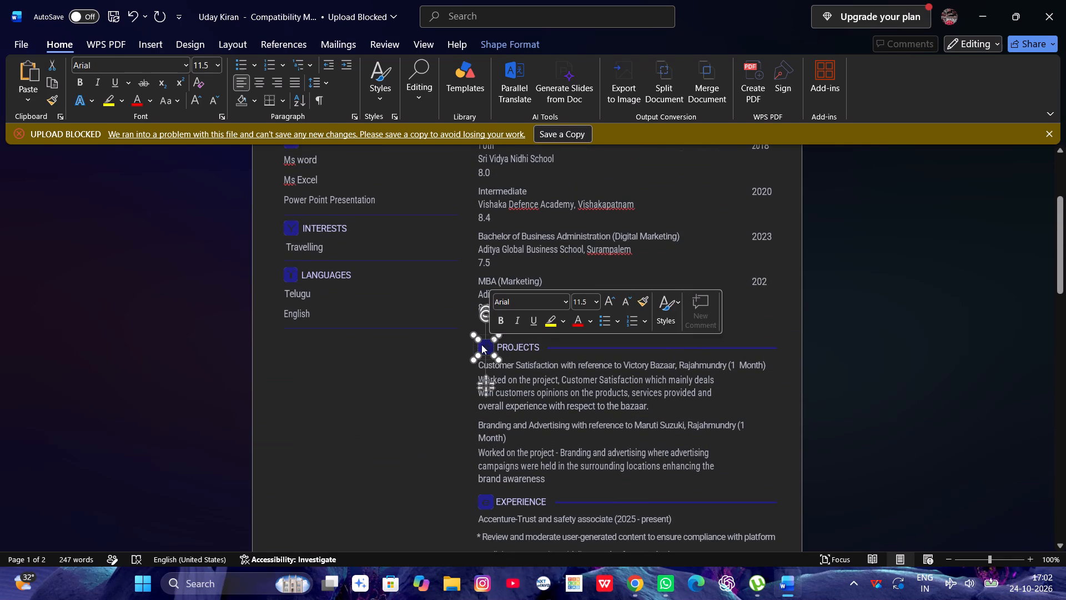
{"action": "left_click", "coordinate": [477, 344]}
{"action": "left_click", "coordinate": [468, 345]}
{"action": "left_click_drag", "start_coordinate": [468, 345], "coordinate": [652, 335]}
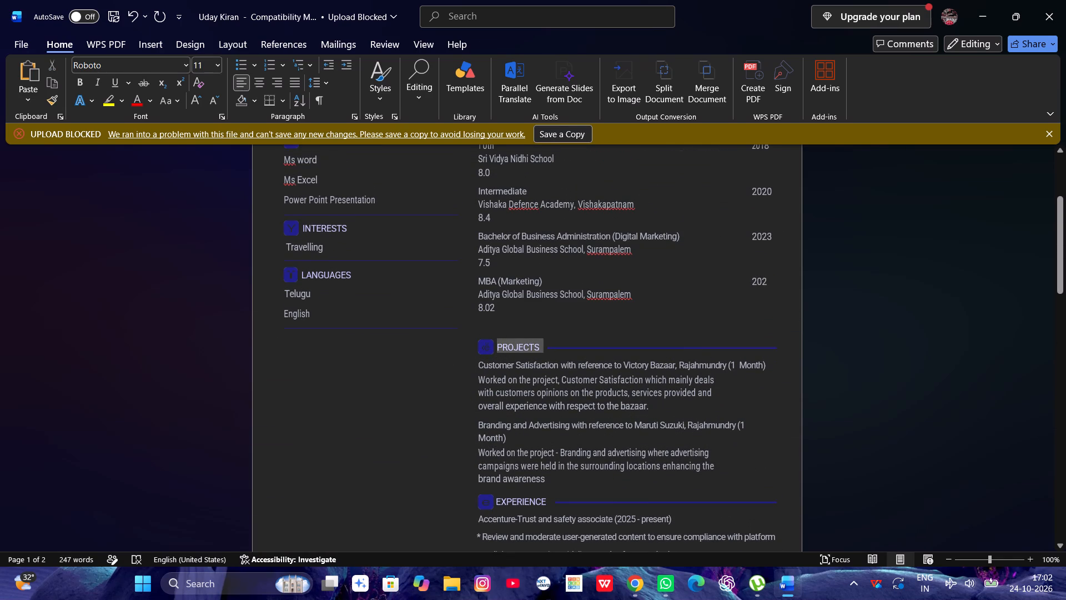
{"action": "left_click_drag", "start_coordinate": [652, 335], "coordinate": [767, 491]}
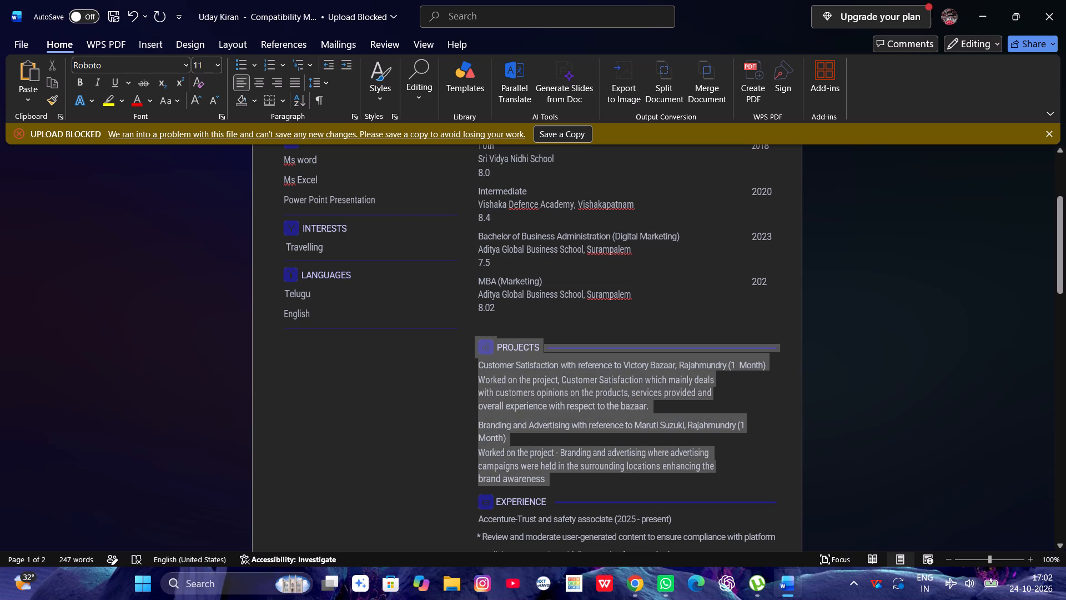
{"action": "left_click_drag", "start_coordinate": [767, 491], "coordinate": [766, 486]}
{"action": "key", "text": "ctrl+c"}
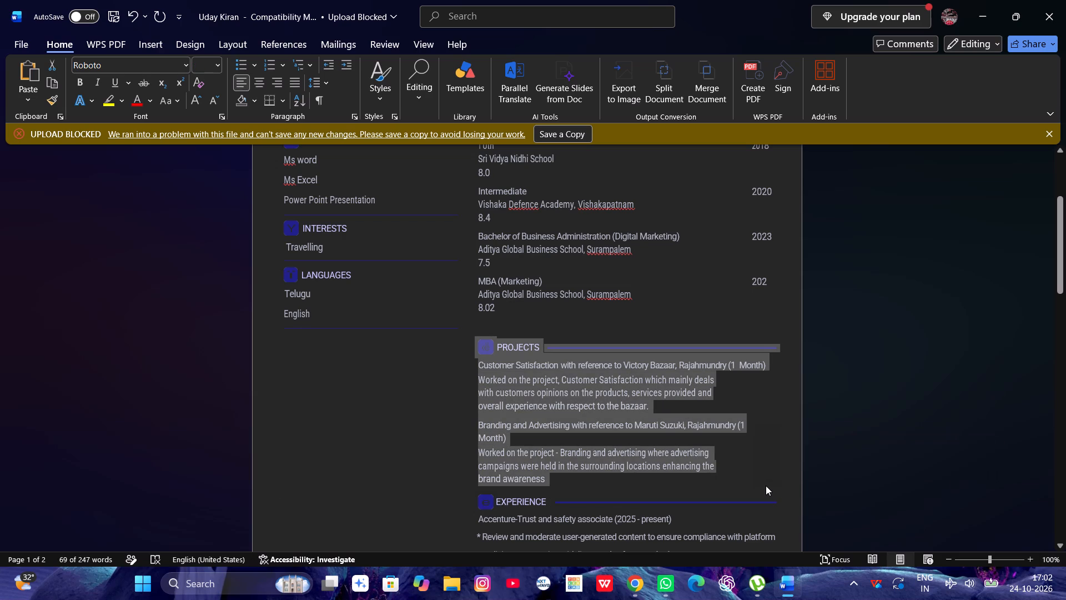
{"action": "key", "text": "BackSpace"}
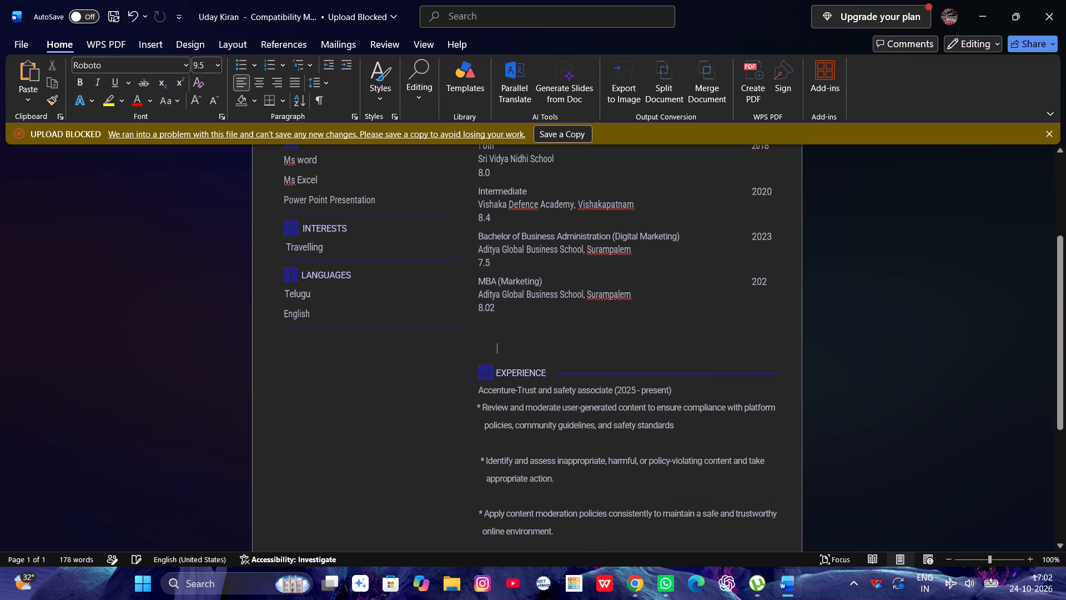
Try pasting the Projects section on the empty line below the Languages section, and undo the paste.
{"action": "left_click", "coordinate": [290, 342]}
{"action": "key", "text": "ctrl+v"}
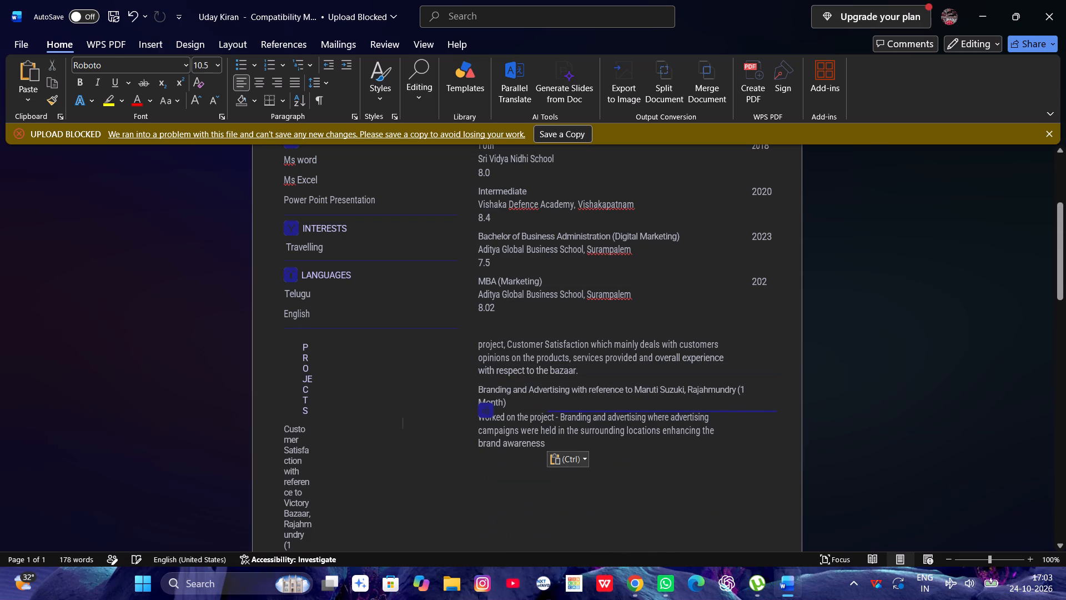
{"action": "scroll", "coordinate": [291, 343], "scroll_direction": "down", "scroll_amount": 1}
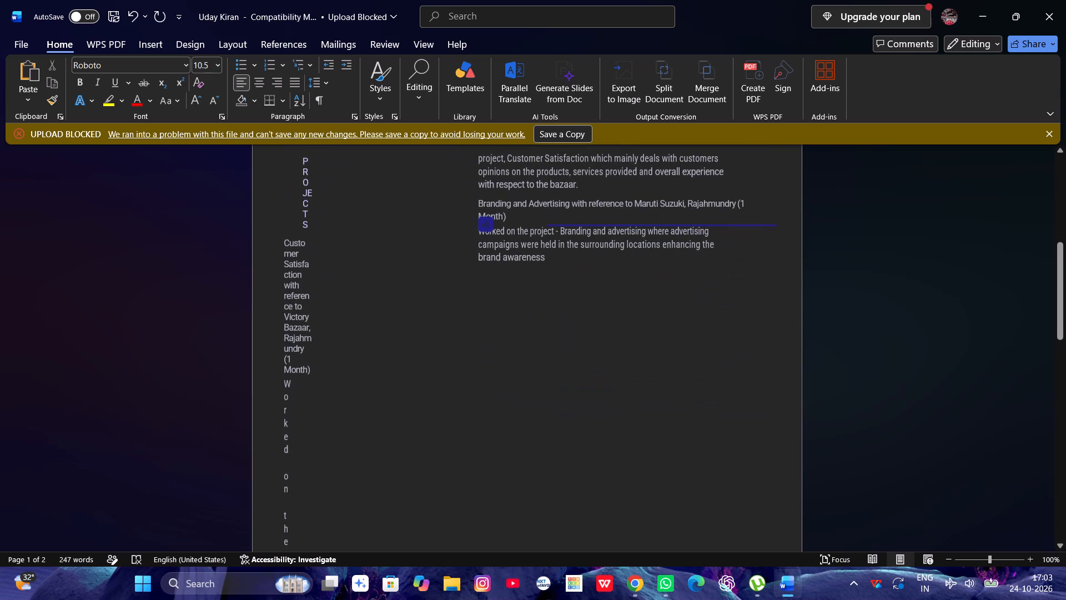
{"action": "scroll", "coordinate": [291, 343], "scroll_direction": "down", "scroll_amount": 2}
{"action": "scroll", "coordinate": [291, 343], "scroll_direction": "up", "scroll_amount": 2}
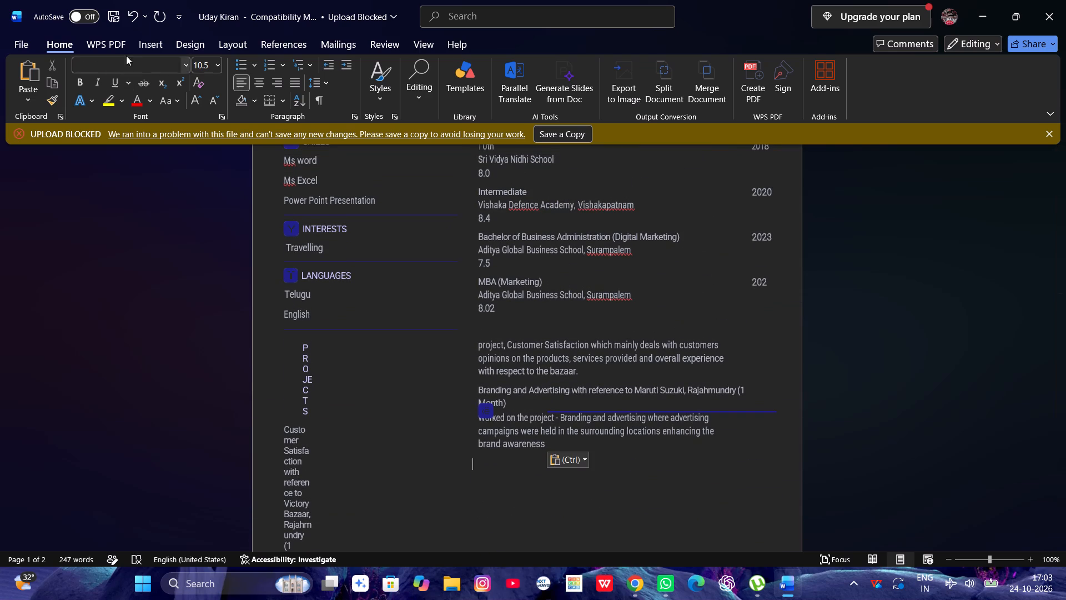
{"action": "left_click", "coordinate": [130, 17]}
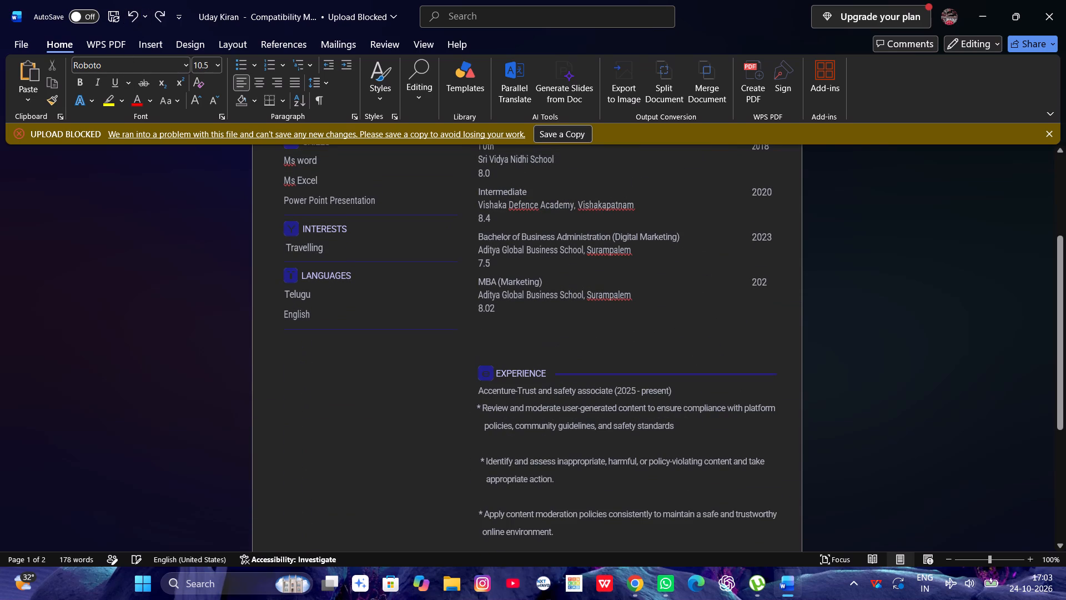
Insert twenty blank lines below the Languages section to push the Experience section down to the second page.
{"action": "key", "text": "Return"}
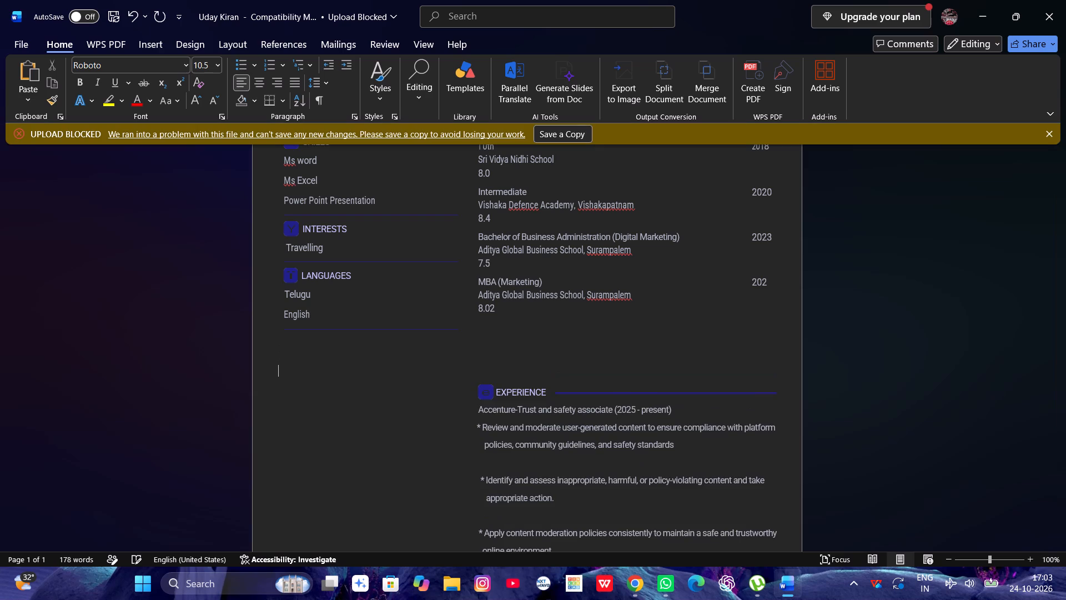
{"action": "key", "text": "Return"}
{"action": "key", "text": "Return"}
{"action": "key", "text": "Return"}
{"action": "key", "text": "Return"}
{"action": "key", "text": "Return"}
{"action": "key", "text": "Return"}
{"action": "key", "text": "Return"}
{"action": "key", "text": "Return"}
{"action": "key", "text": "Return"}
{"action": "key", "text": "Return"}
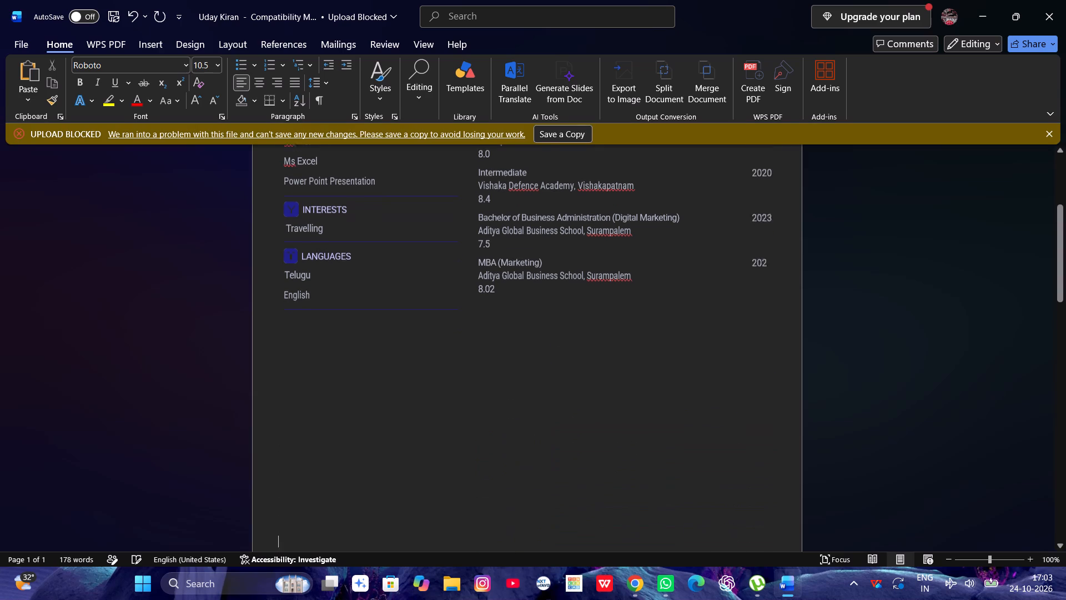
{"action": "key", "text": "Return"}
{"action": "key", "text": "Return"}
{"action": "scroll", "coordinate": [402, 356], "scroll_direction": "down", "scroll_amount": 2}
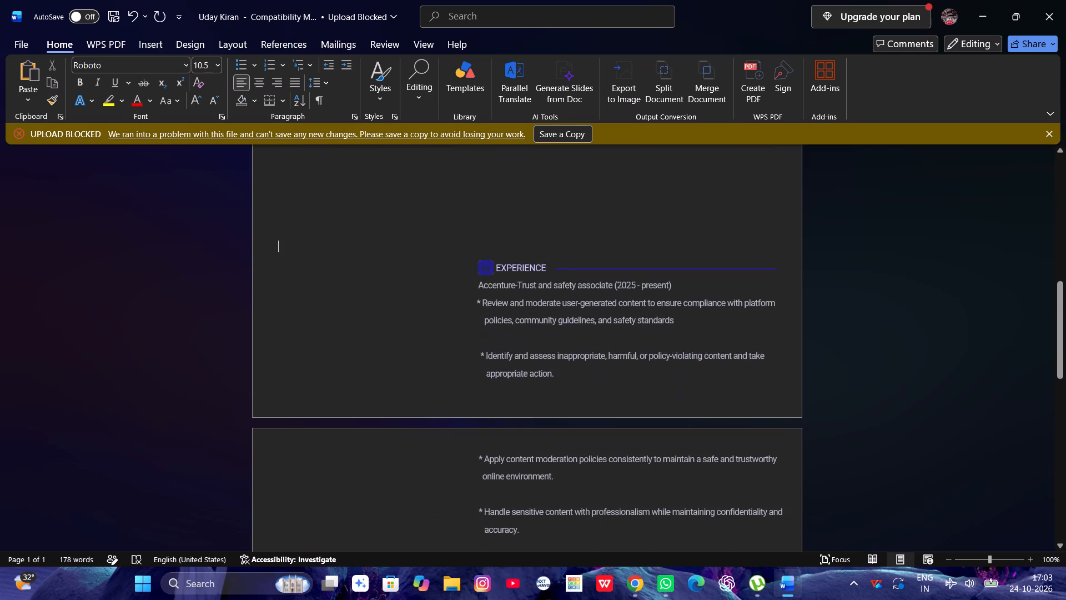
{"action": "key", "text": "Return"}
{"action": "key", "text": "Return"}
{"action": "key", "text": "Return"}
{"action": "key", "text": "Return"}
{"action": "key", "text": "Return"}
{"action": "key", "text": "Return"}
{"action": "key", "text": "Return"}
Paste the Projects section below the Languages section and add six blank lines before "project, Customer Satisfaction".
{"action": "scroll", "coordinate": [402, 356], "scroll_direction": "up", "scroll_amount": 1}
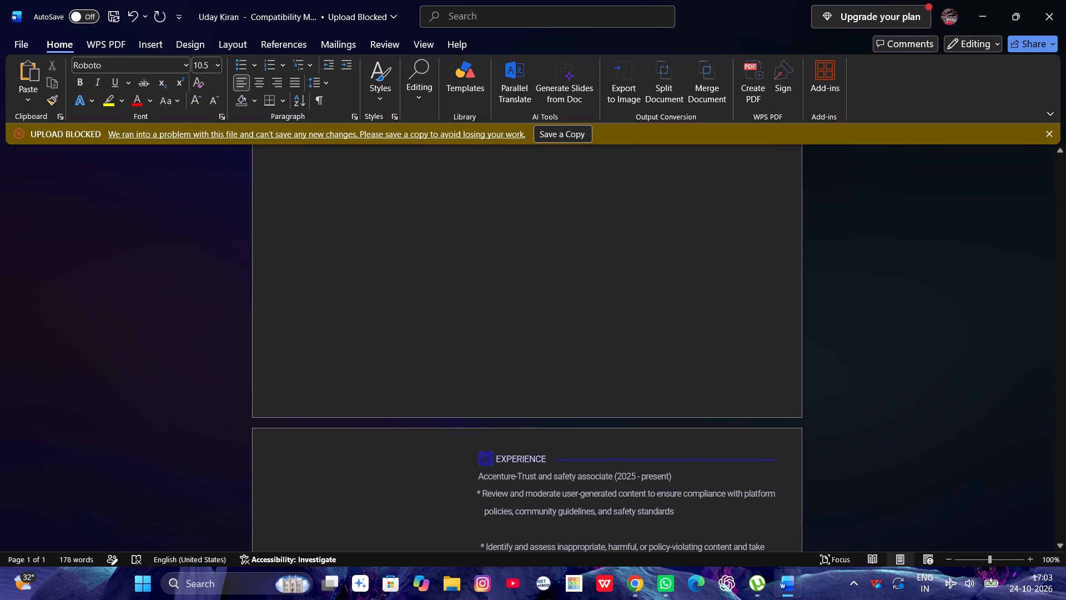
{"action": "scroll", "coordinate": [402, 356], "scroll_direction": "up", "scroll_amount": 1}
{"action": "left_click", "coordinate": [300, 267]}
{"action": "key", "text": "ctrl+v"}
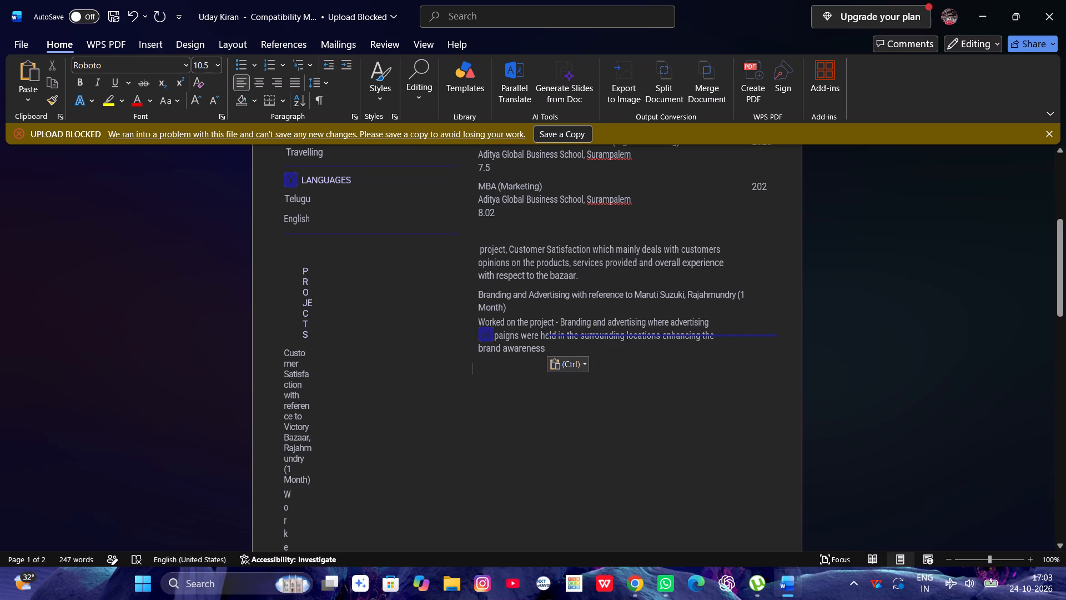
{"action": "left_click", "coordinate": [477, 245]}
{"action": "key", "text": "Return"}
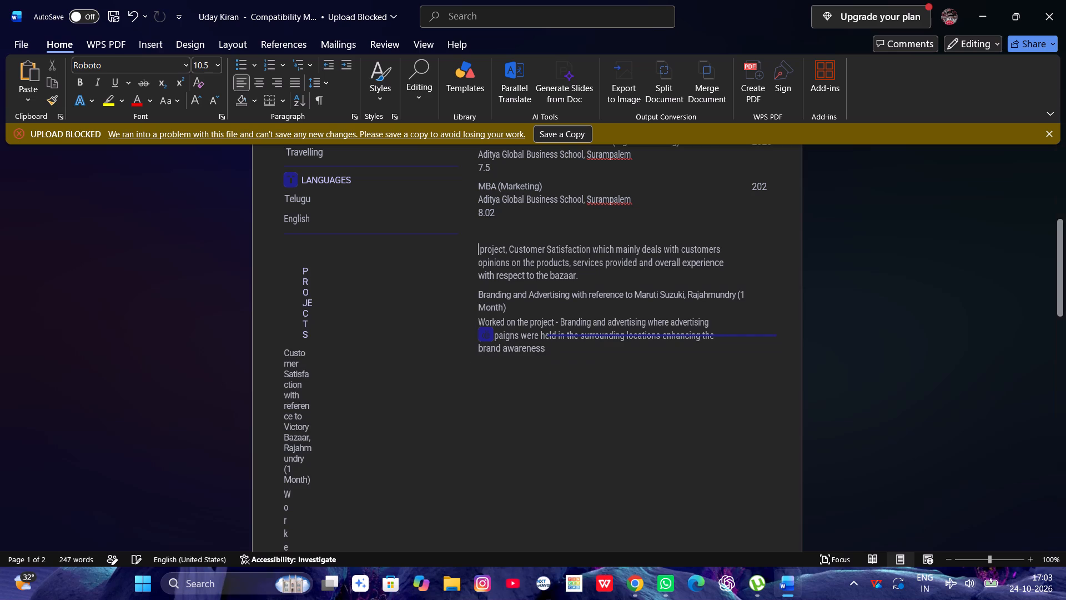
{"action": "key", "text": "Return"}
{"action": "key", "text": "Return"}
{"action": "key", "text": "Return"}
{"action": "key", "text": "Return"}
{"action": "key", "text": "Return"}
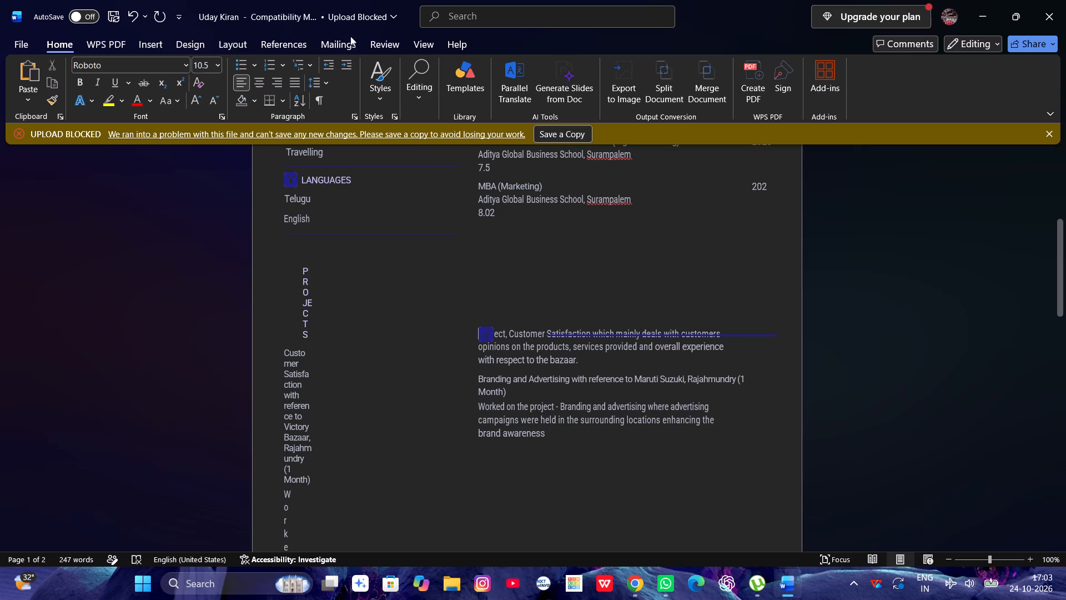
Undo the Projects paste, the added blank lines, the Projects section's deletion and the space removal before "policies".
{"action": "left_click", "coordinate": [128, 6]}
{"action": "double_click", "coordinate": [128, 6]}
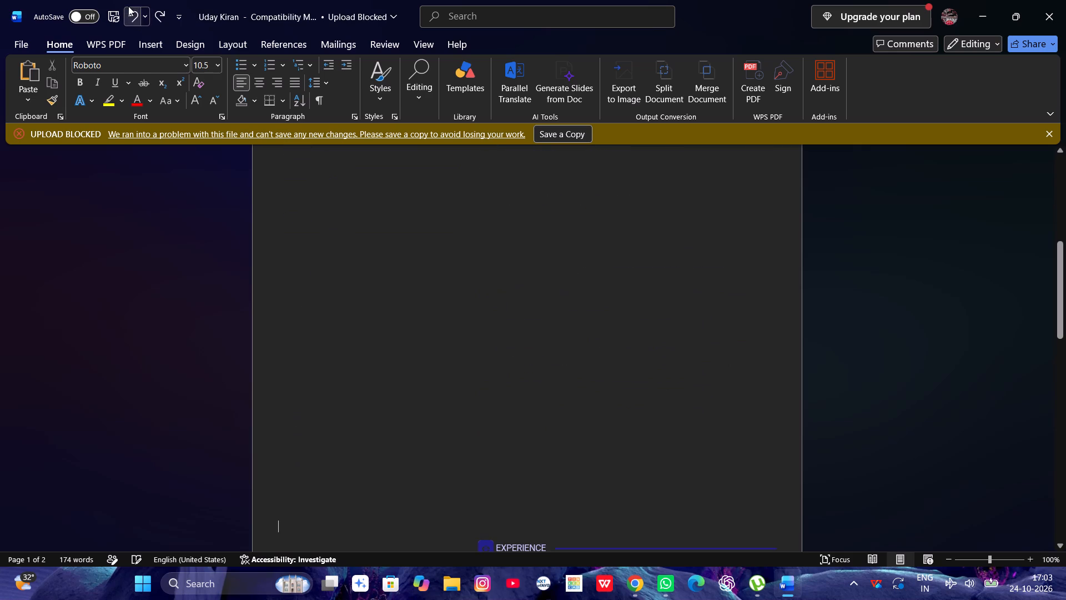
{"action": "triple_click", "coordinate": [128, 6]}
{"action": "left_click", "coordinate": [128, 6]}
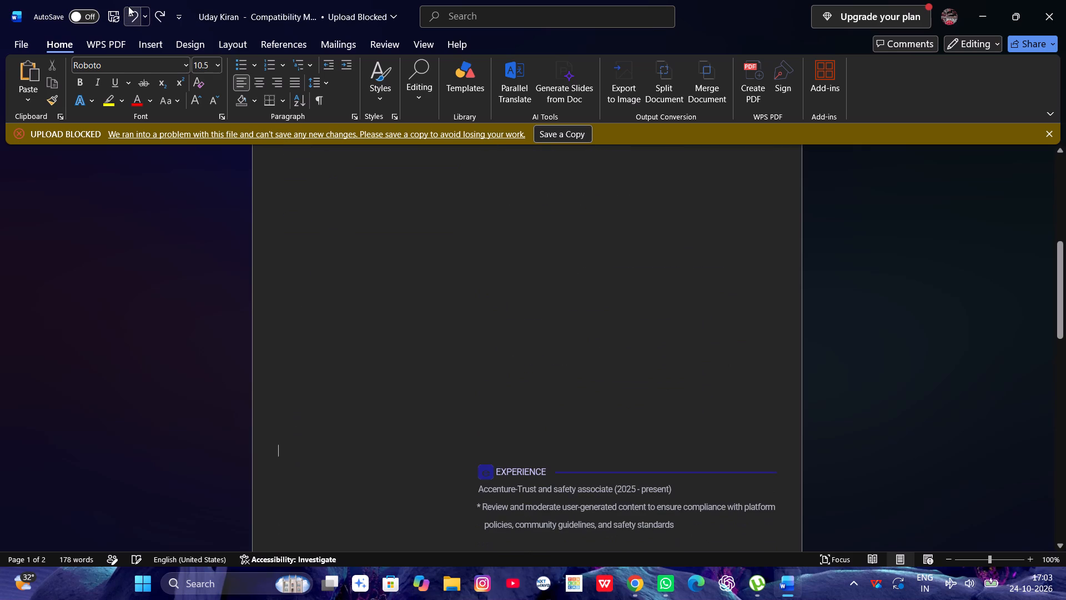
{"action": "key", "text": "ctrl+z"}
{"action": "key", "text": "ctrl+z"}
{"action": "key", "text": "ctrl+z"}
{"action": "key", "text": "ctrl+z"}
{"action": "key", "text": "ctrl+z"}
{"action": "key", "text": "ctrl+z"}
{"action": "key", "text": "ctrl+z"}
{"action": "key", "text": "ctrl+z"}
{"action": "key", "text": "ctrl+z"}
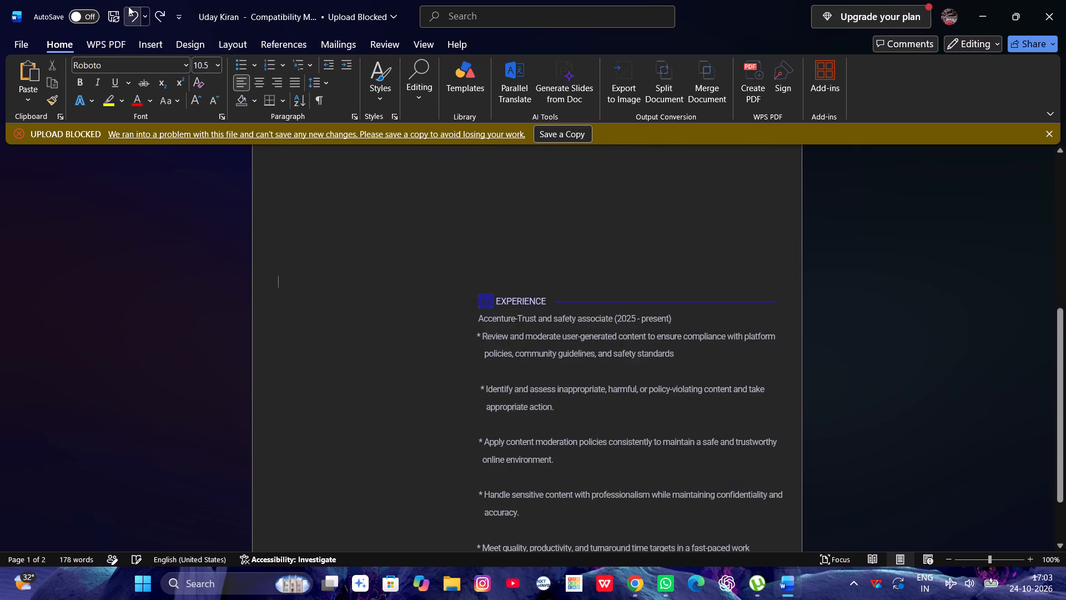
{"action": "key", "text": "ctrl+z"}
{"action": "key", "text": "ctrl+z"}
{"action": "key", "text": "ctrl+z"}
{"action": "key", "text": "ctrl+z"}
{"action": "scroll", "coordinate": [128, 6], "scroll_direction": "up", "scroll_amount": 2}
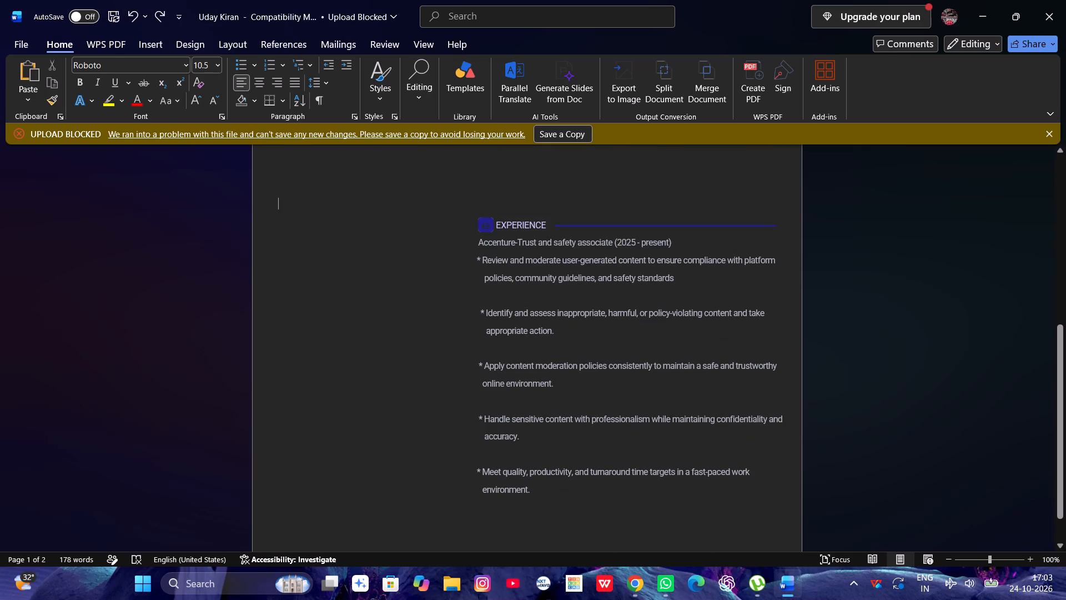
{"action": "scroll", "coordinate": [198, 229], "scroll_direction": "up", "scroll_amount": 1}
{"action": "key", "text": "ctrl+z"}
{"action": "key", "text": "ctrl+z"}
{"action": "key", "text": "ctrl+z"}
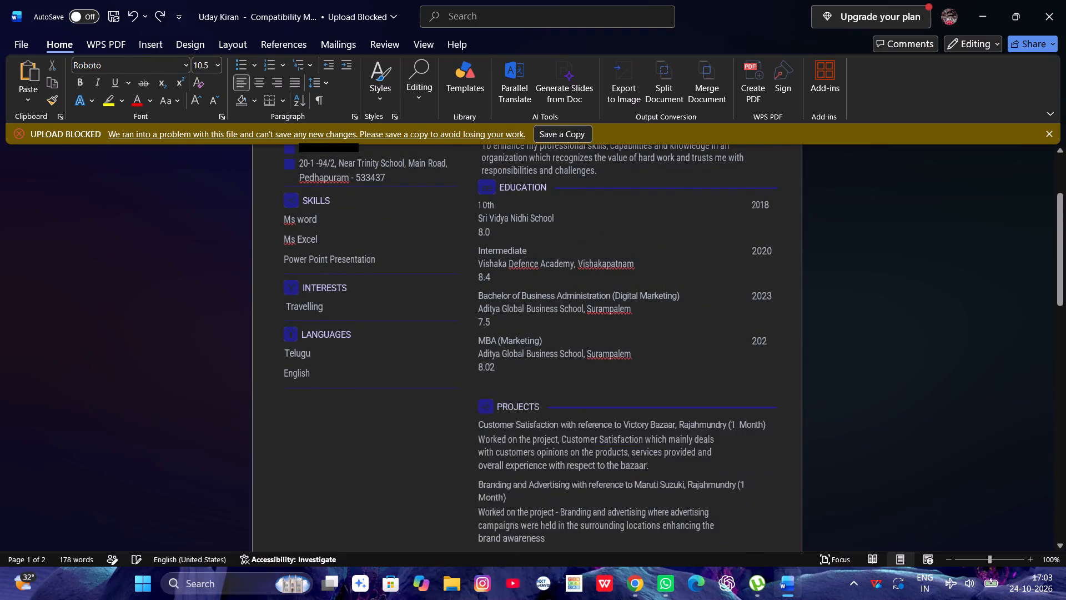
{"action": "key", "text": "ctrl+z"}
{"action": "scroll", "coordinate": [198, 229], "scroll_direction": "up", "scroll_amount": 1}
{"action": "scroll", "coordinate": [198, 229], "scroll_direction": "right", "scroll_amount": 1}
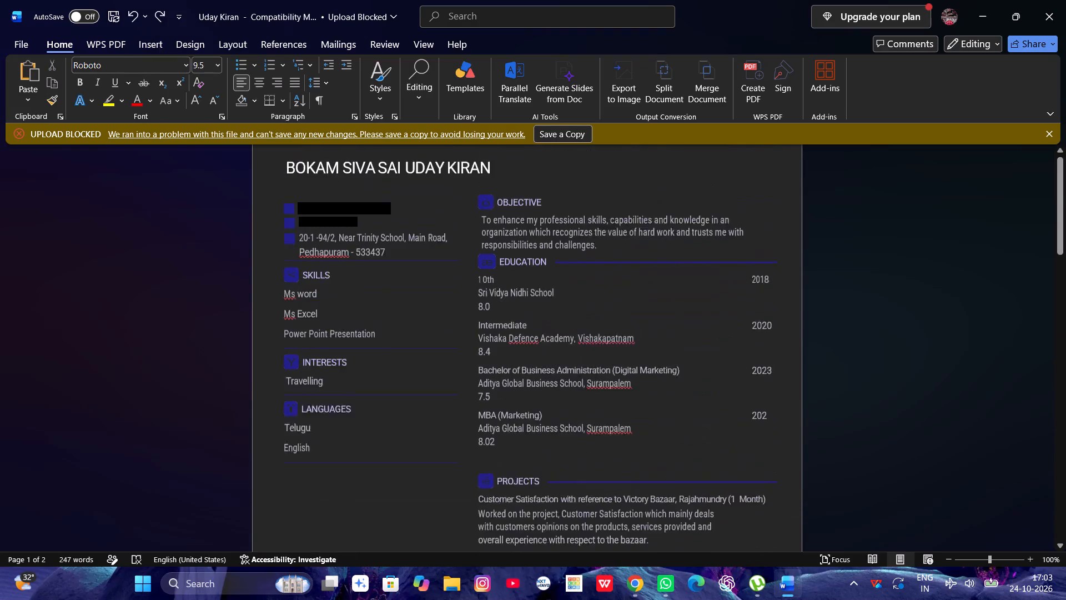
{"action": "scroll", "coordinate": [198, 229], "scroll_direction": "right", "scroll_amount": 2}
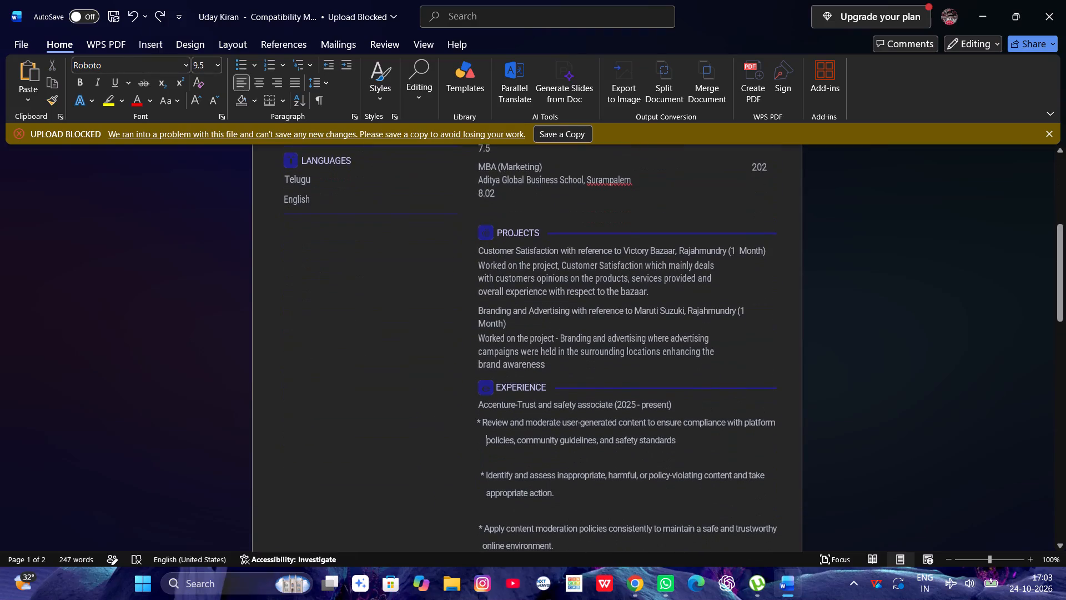
Move the Projects heading's blue square icon and its frame below the Languages section, in line with the icons above.
{"action": "scroll", "coordinate": [198, 229], "scroll_direction": "up", "scroll_amount": 2}
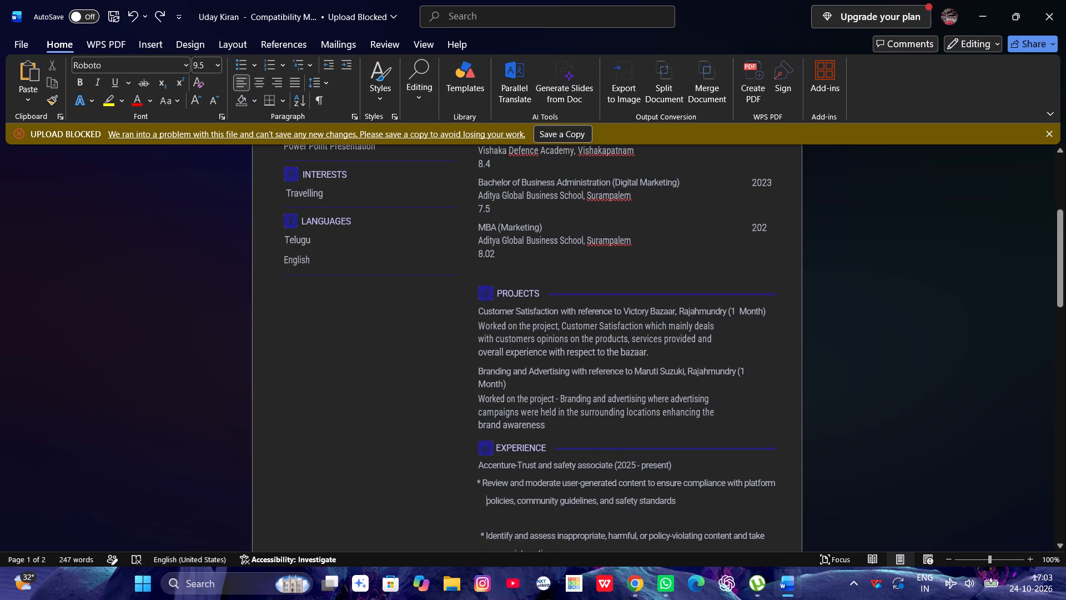
{"action": "left_click", "coordinate": [487, 292]}
{"action": "left_click", "coordinate": [487, 292]}
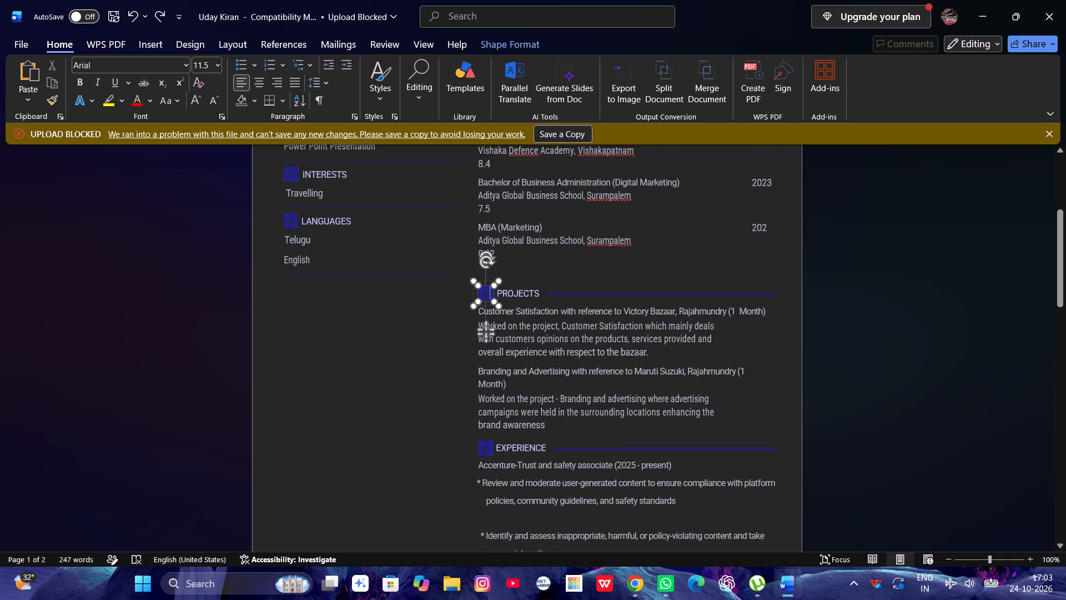
{"action": "left_click_drag", "start_coordinate": [486, 284], "coordinate": [293, 298]}
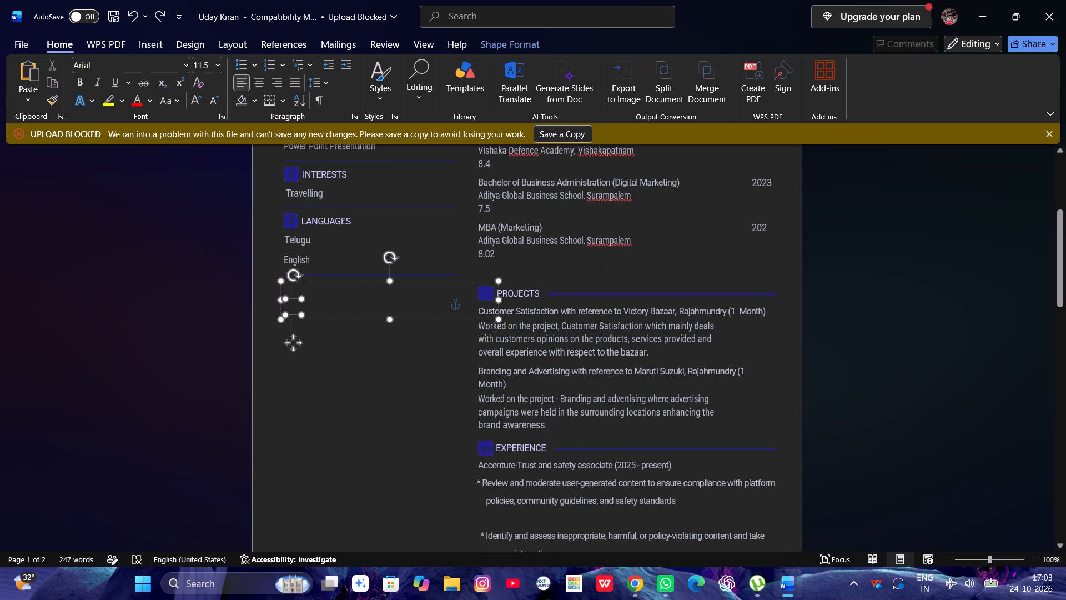
{"action": "left_click", "coordinate": [482, 298]}
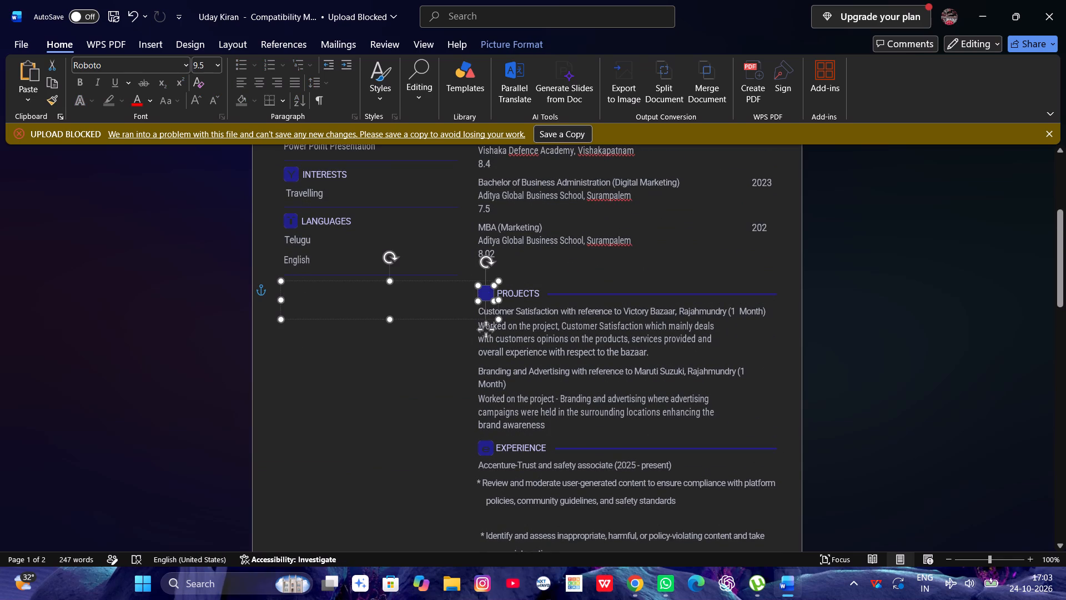
{"action": "left_click_drag", "start_coordinate": [485, 286], "coordinate": [293, 294]}
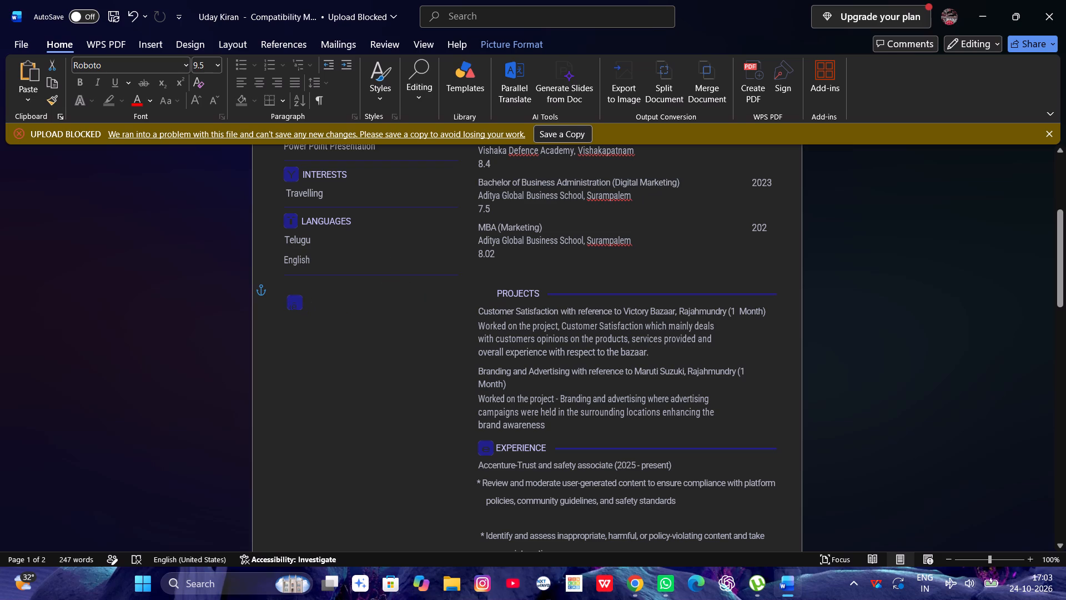
{"action": "left_click_drag", "start_coordinate": [293, 294], "coordinate": [292, 293]}
{"action": "left_click_drag", "start_coordinate": [292, 293], "coordinate": [293, 301]}
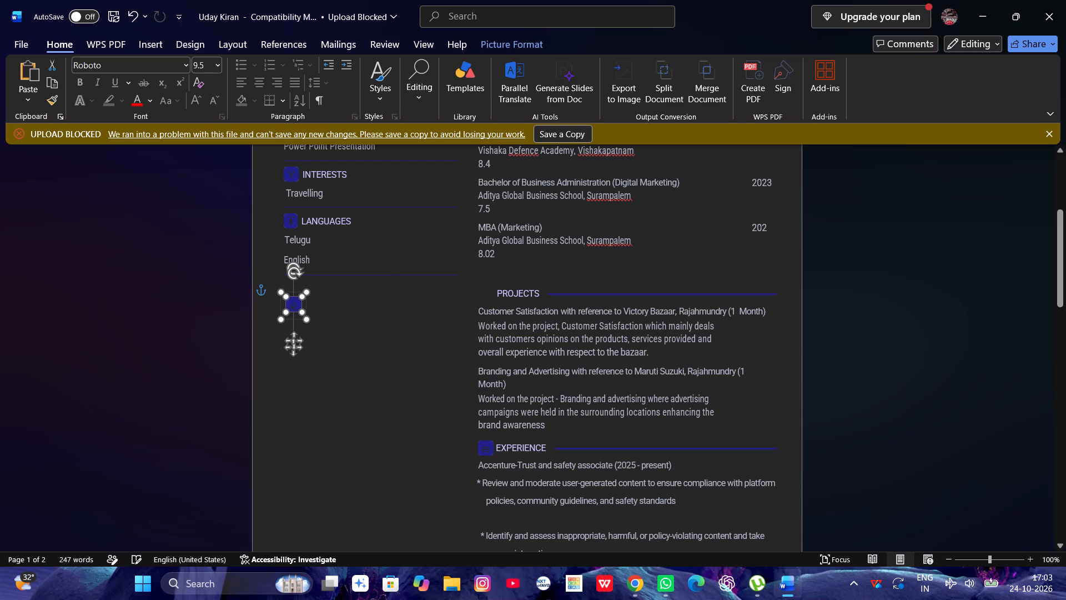
{"action": "left_click_drag", "start_coordinate": [294, 296], "coordinate": [289, 287]}
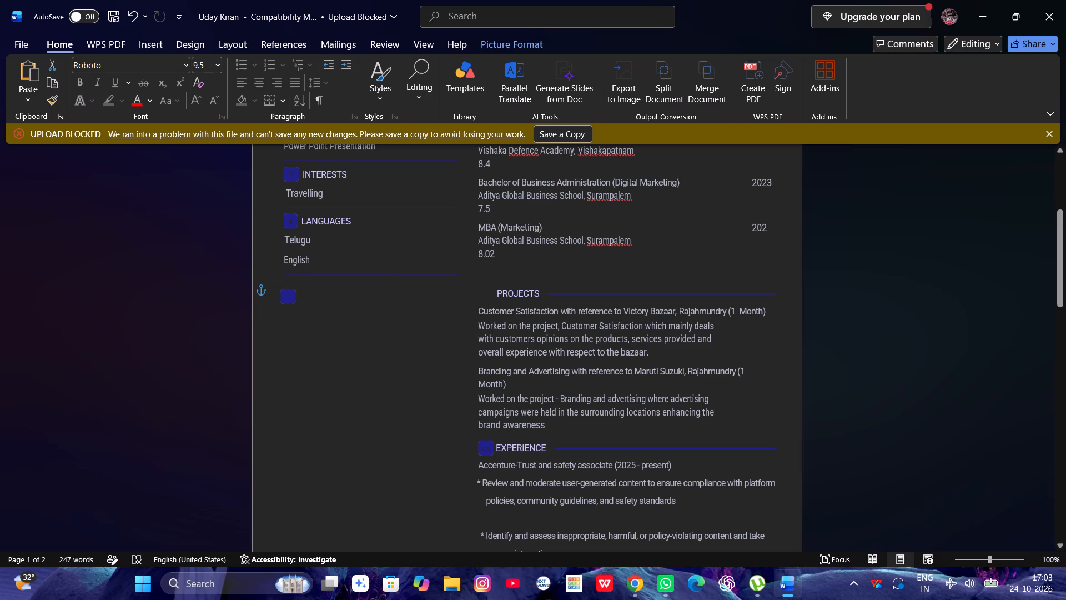
{"action": "left_click_drag", "start_coordinate": [289, 287], "coordinate": [293, 289]}
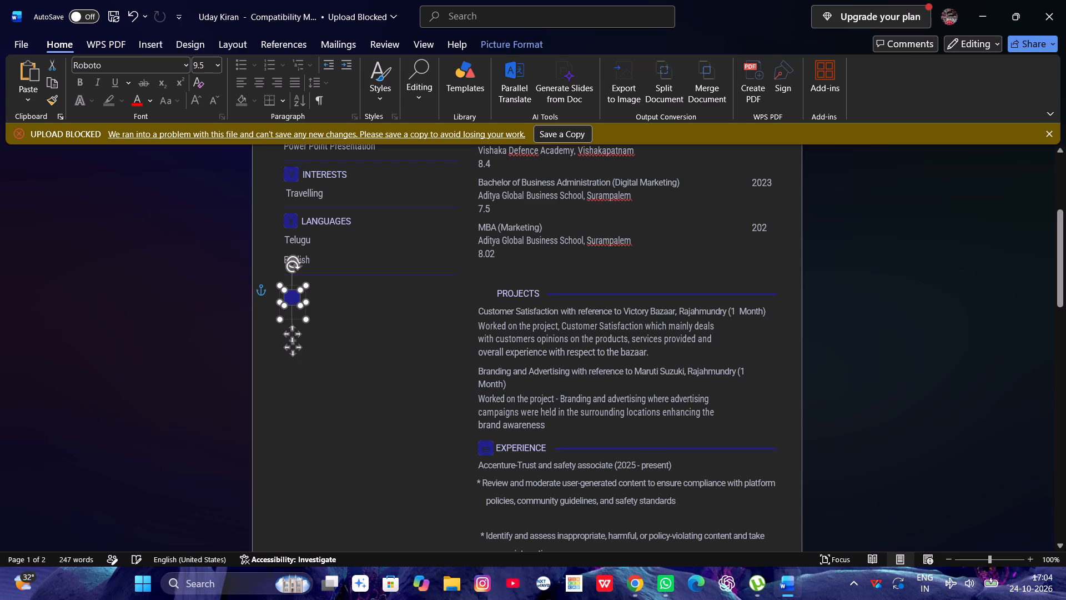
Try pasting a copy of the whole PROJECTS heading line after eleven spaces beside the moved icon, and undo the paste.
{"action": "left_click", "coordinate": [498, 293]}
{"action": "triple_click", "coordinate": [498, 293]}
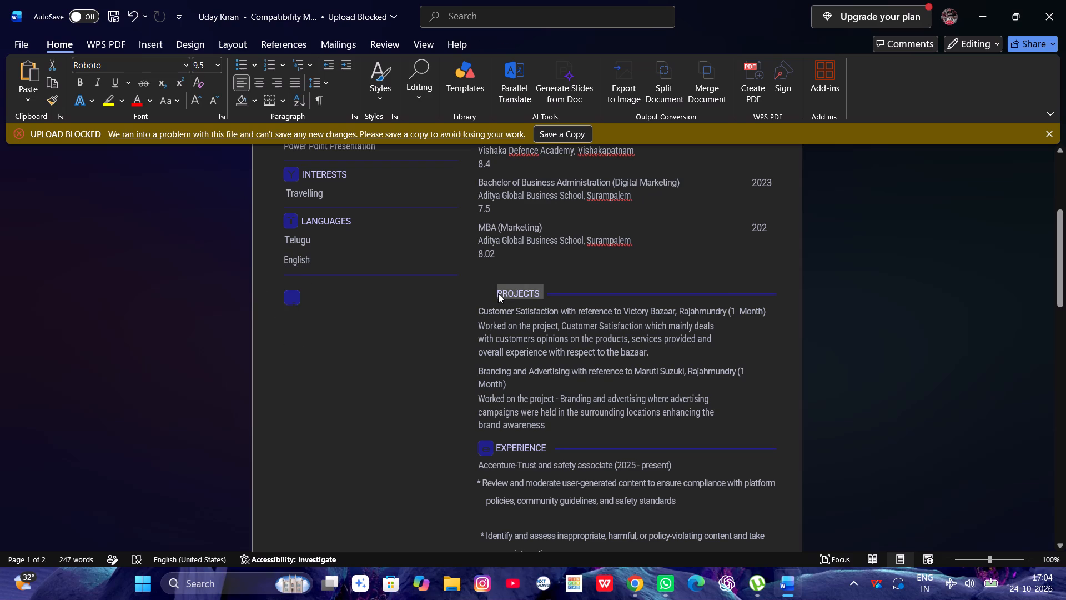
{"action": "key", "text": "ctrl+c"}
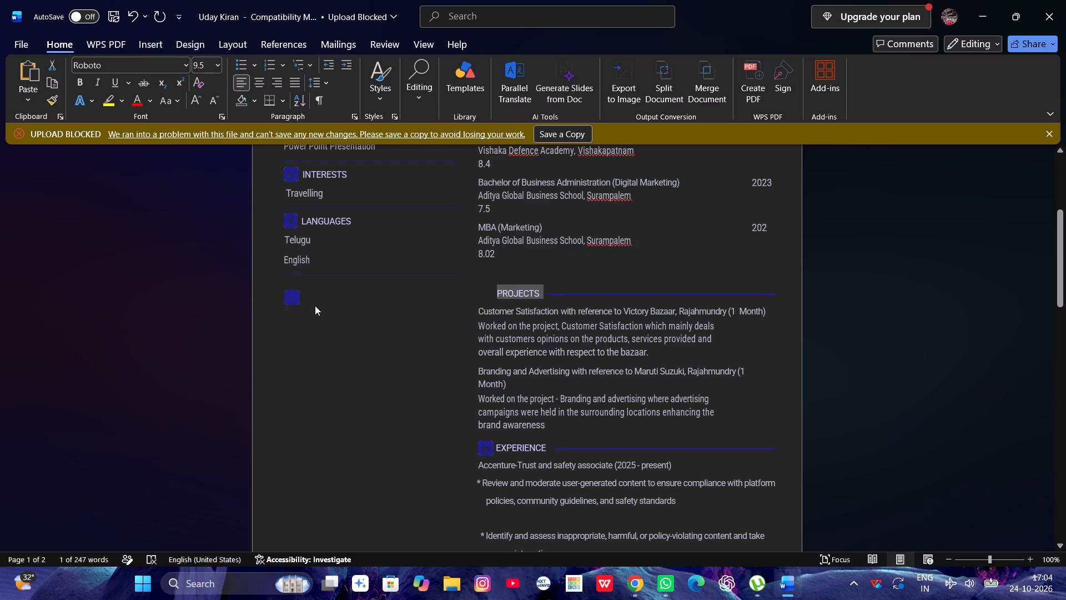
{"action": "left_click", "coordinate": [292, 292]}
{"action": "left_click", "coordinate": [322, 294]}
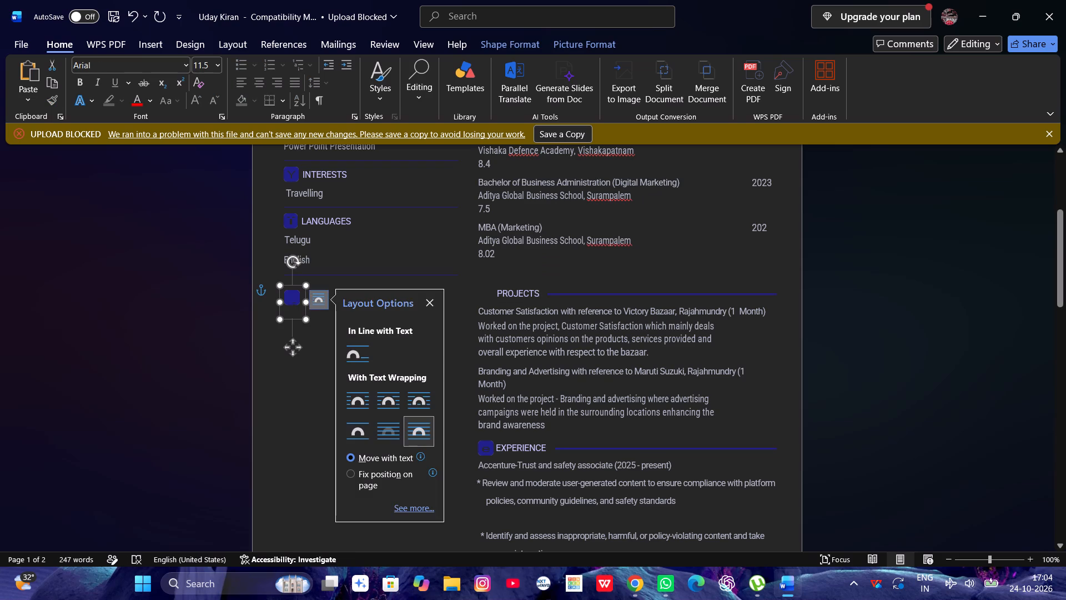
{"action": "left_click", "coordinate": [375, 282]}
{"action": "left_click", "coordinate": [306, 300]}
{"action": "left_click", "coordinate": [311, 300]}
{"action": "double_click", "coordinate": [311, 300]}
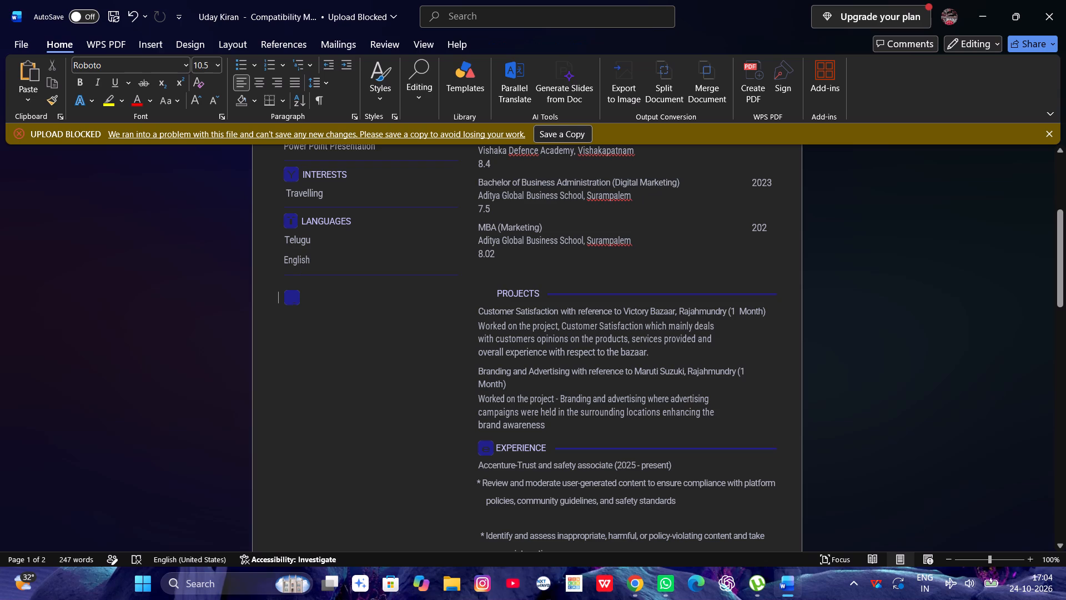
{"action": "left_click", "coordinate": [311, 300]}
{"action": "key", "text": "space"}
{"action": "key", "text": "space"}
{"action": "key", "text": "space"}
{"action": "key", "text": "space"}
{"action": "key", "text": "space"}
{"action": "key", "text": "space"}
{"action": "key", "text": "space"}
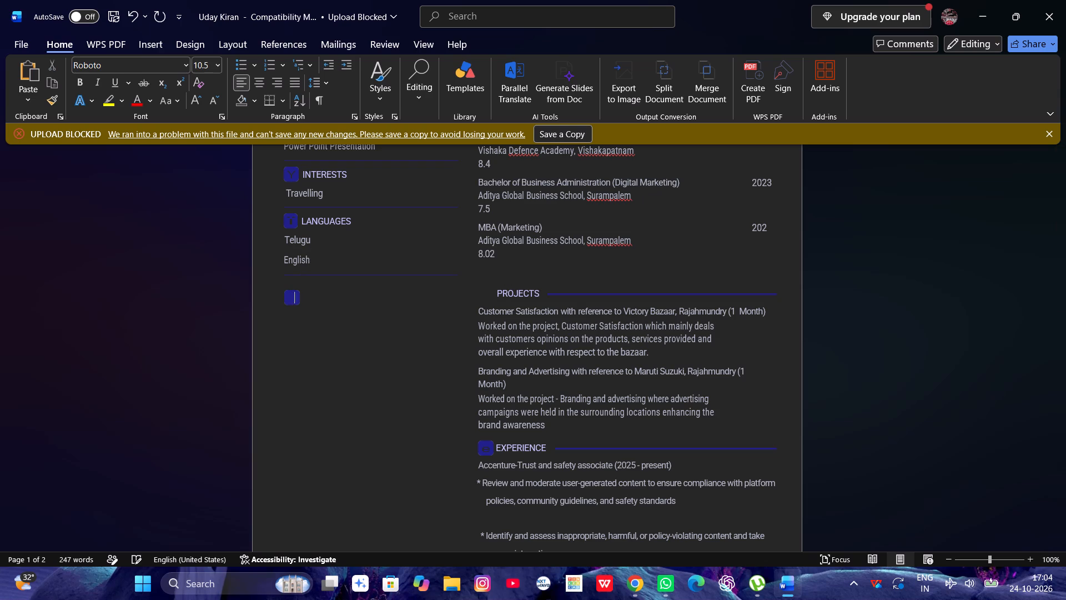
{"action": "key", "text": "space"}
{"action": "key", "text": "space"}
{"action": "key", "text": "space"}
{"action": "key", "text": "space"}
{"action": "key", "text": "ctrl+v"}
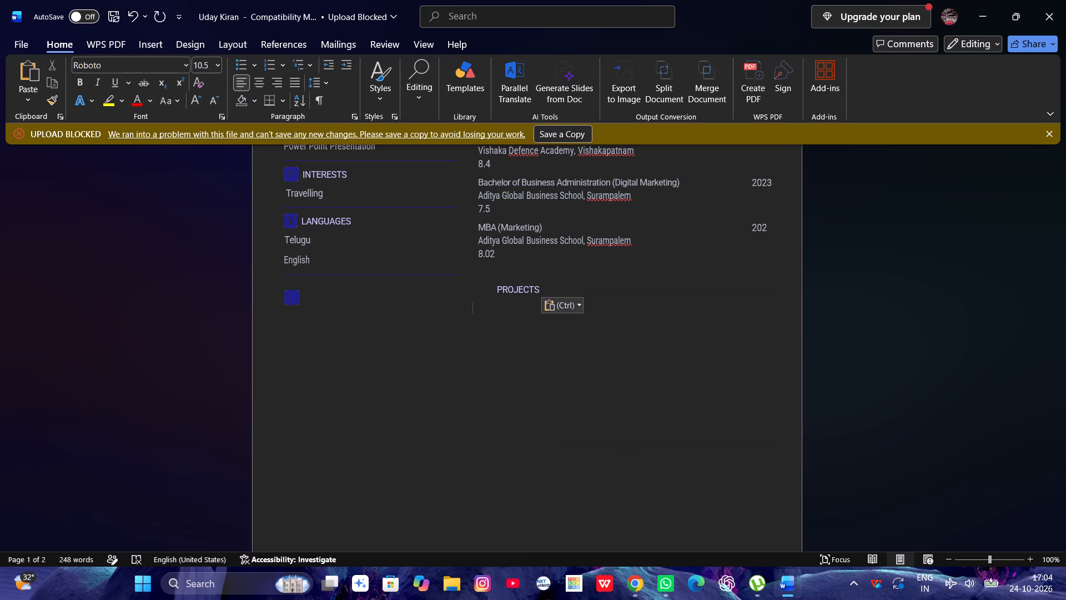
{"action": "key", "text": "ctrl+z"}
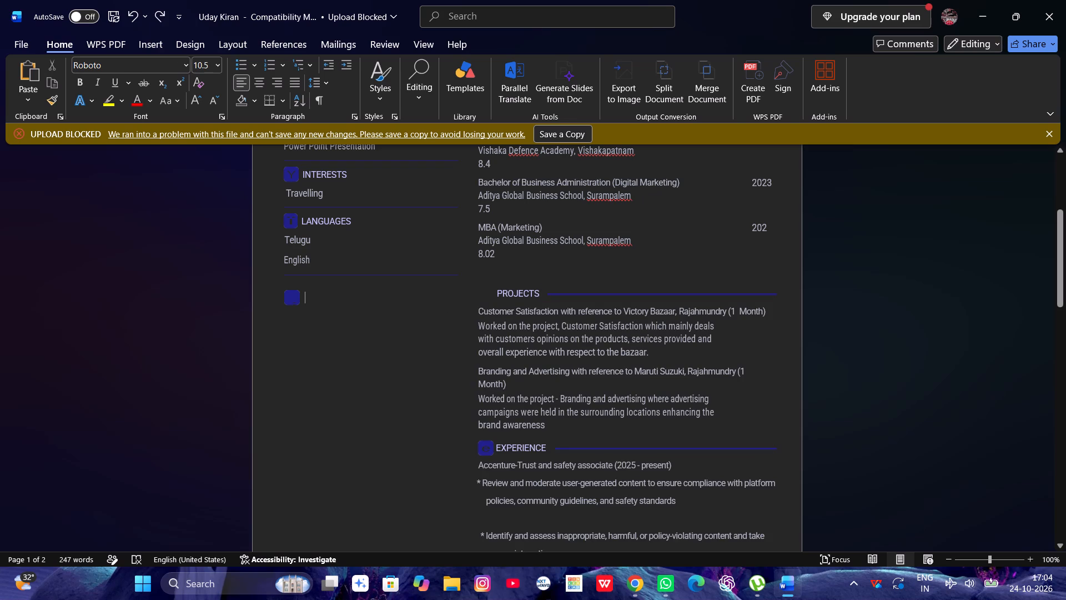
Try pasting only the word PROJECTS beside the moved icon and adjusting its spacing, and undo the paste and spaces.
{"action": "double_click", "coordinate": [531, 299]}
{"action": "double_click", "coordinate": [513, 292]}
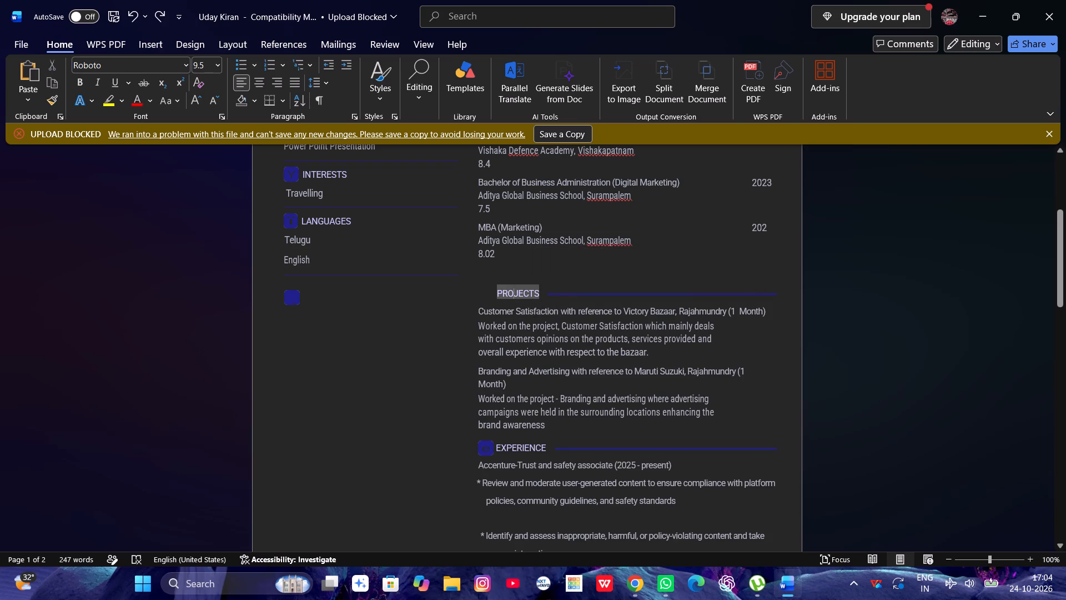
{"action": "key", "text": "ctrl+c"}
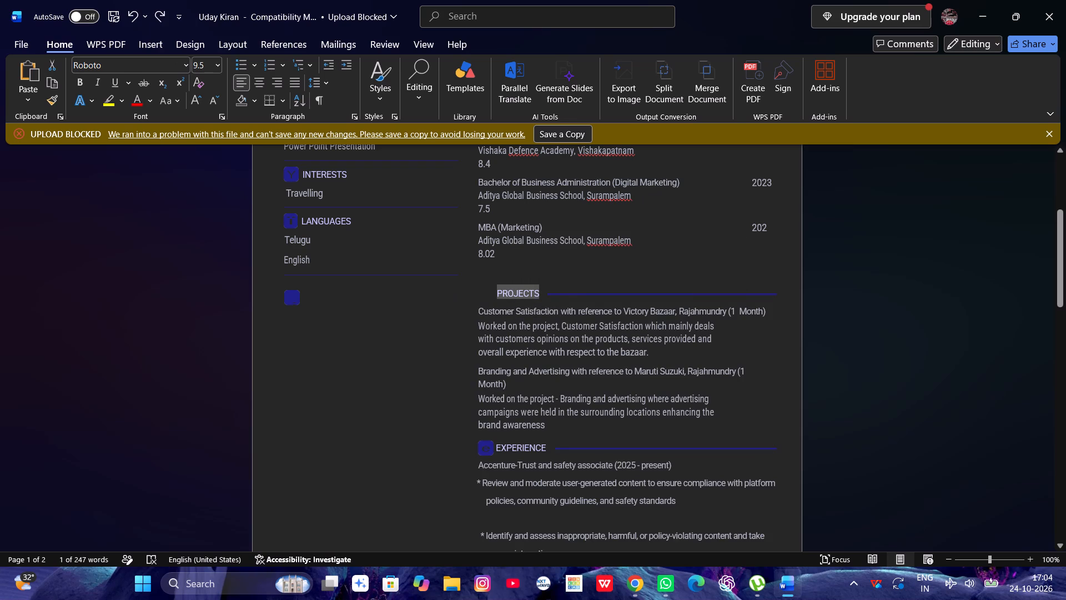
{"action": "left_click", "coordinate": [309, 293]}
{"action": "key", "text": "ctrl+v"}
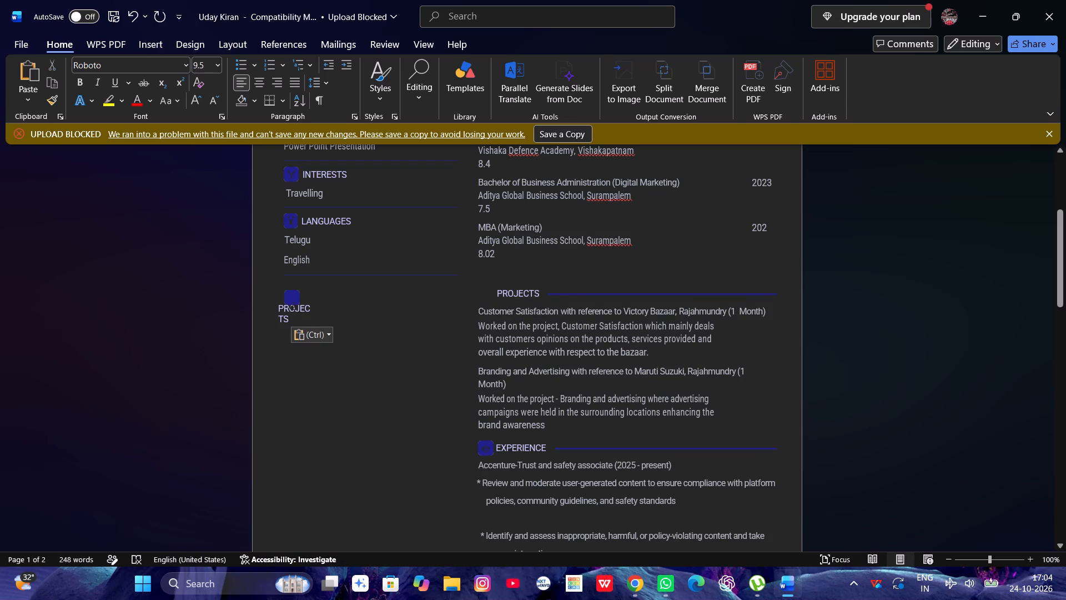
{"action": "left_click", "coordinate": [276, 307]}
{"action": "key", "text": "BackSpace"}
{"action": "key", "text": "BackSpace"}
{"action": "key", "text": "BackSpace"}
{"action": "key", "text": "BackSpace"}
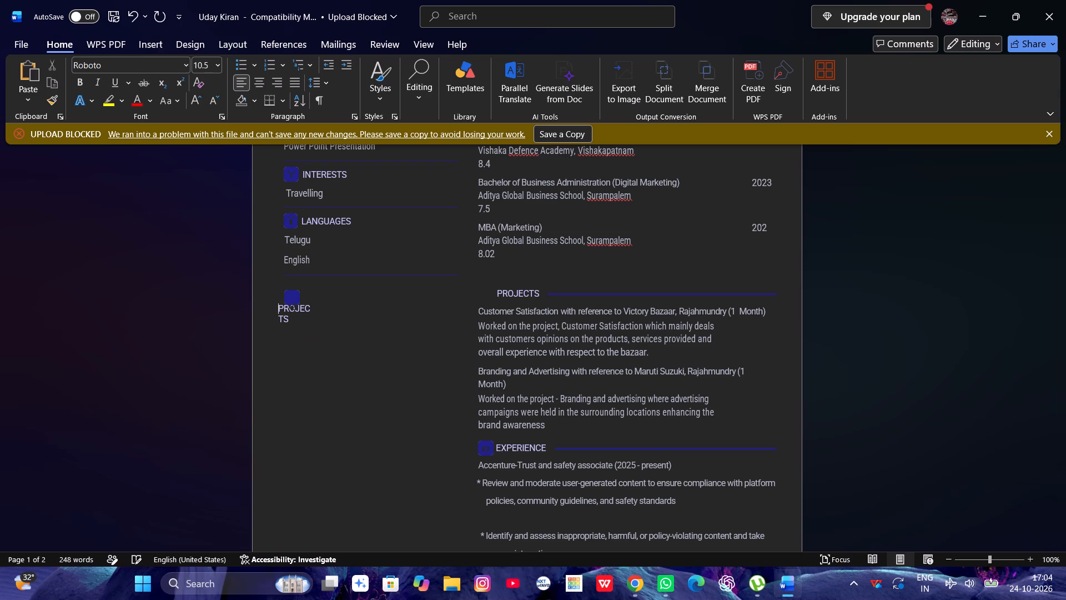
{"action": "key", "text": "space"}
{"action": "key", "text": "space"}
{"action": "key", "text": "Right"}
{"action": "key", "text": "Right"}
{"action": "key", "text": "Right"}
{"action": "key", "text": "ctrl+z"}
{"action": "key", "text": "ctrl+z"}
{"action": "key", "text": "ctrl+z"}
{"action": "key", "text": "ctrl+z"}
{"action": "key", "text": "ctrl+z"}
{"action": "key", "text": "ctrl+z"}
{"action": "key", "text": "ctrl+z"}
Insert eleven spaces on the moved icon's line below the Languages section so the text position is beside the icon.
{"action": "left_click", "coordinate": [311, 298]}
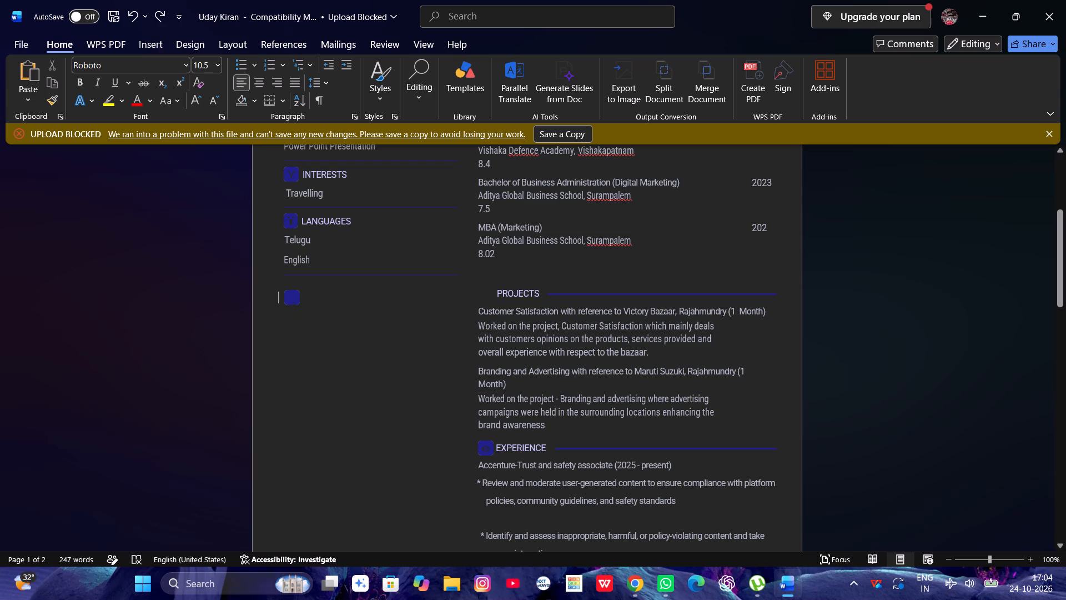
{"action": "left_click", "coordinate": [305, 296]}
{"action": "key", "text": "space"}
{"action": "key", "text": "space"}
{"action": "key", "text": "space"}
{"action": "key", "text": "space"}
{"action": "key", "text": "space"}
{"action": "key", "text": "space"}
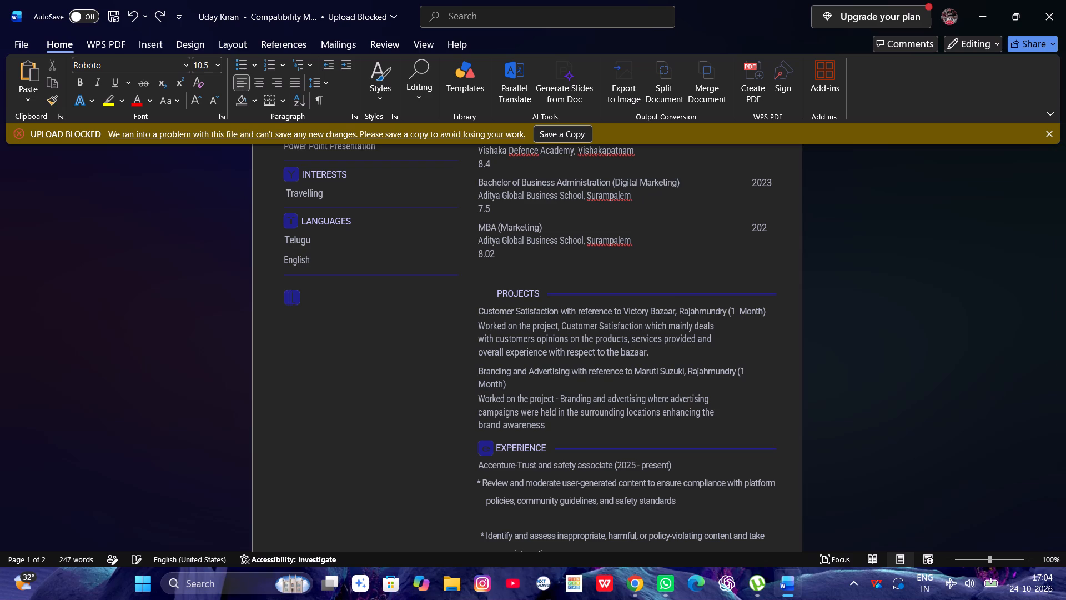
{"action": "key", "text": "space"}
{"action": "key", "text": "space"}
{"action": "key", "text": "space"}
{"action": "key", "text": "space"}
{"action": "key", "text": "space"}
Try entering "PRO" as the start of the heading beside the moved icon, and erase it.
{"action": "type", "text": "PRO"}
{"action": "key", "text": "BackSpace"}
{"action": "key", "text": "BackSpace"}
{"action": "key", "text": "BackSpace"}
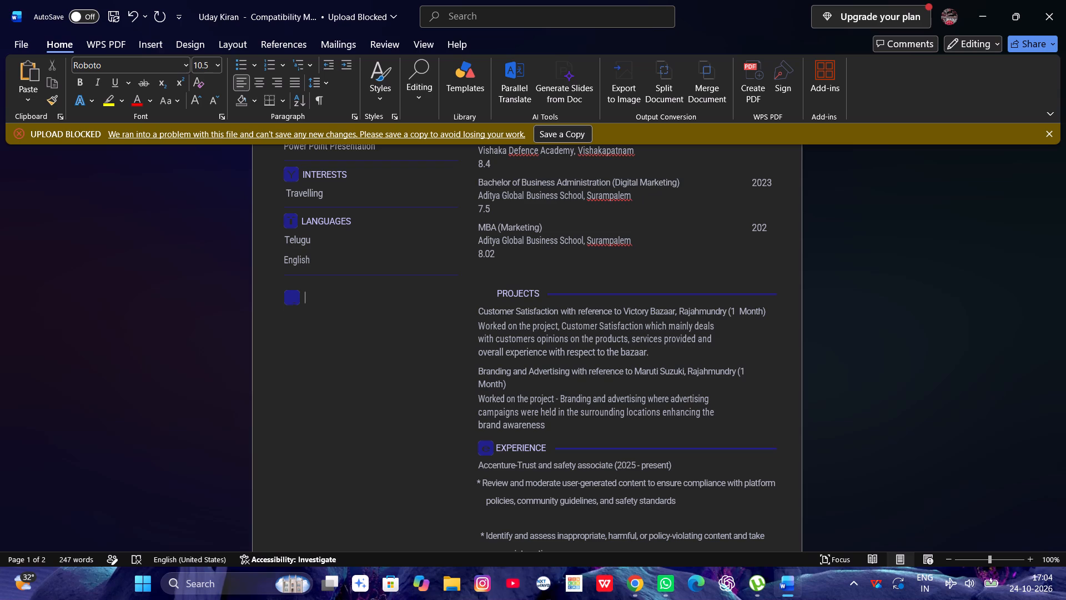
Delete the PROJECTS heading text from its original place above the Customer Satisfaction project.
{"action": "left_click", "coordinate": [575, 292]}
{"action": "left_click", "coordinate": [570, 294]}
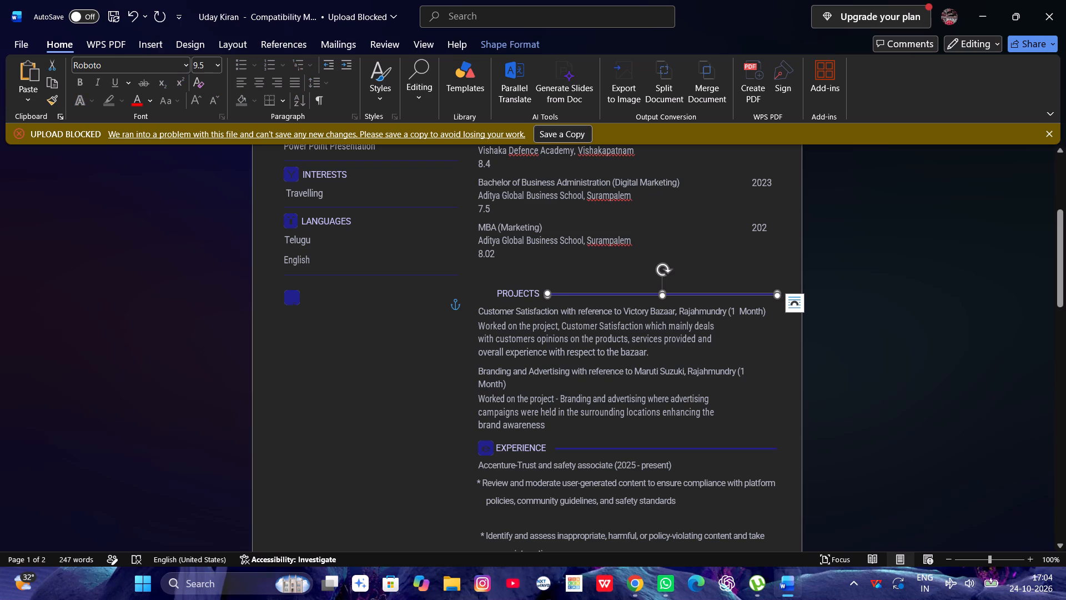
{"action": "double_click", "coordinate": [537, 292]}
{"action": "key", "text": "Right"}
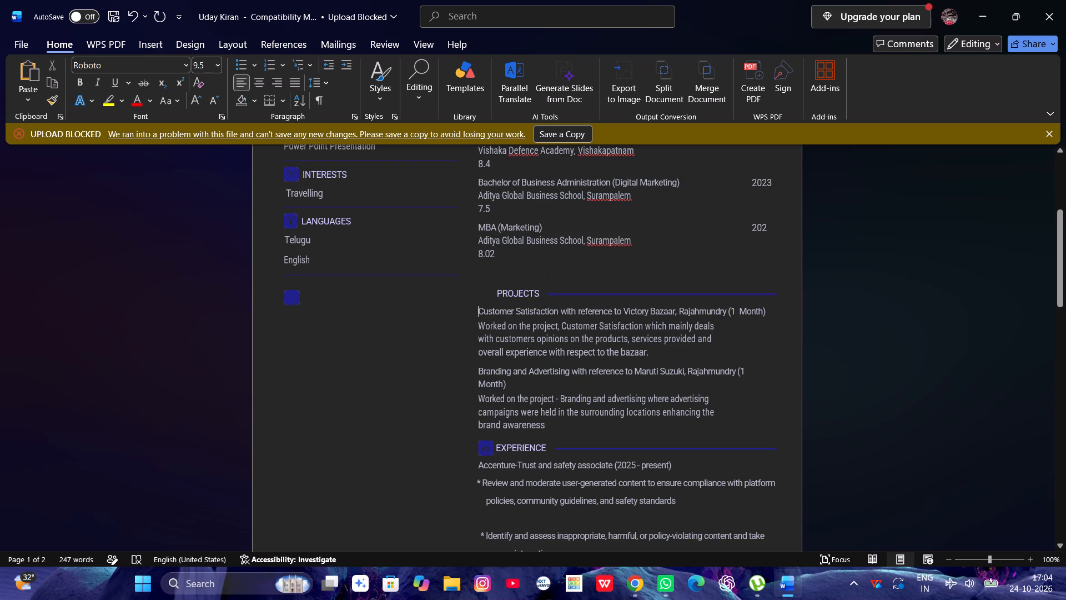
{"action": "key", "text": "Left"}
{"action": "key", "text": "BackSpace"}
{"action": "key", "text": "BackSpace"}
{"action": "key", "text": "BackSpace"}
{"action": "key", "text": "BackSpace"}
{"action": "key", "text": "BackSpace"}
{"action": "key", "text": "BackSpace"}
{"action": "key", "text": "BackSpace"}
{"action": "key", "text": "BackSpace"}
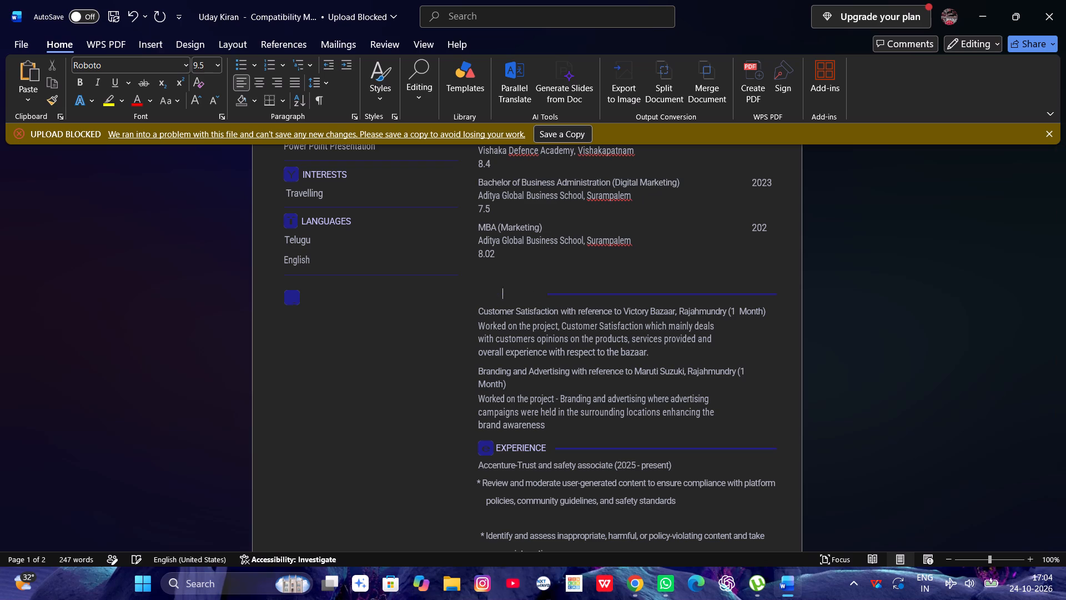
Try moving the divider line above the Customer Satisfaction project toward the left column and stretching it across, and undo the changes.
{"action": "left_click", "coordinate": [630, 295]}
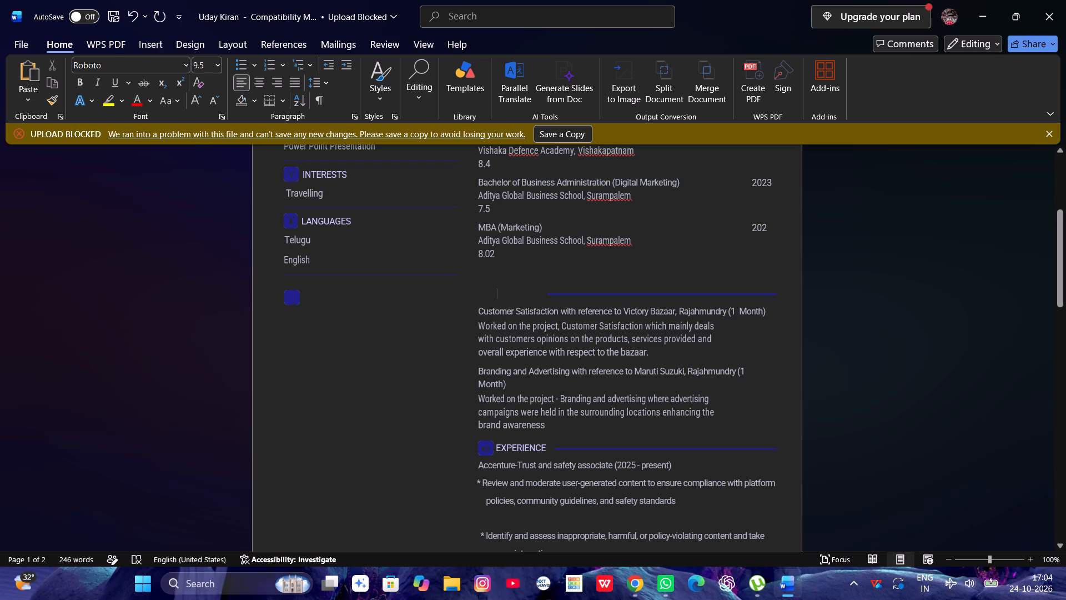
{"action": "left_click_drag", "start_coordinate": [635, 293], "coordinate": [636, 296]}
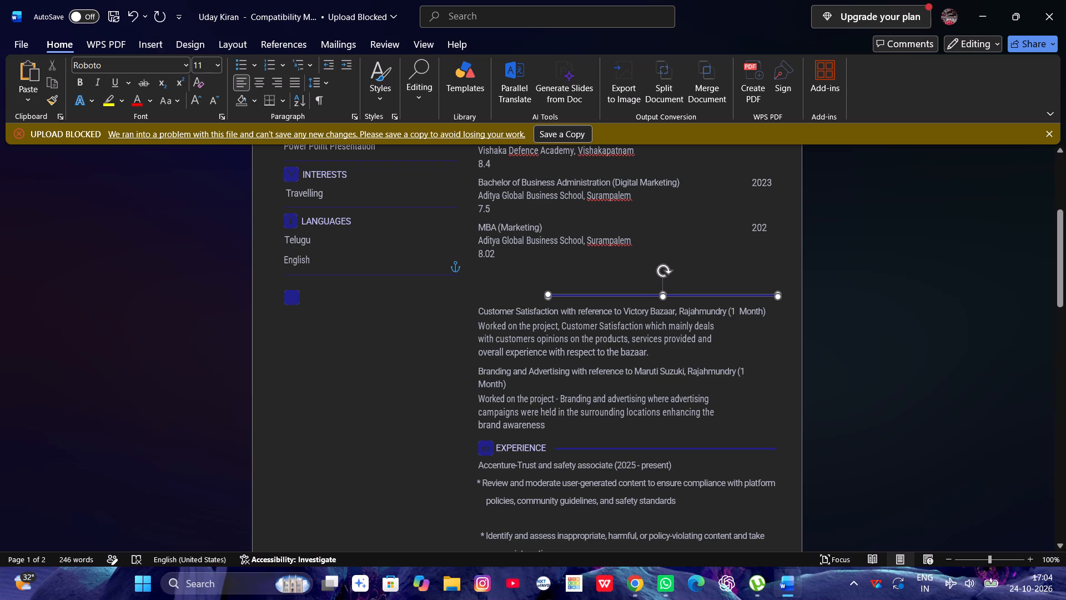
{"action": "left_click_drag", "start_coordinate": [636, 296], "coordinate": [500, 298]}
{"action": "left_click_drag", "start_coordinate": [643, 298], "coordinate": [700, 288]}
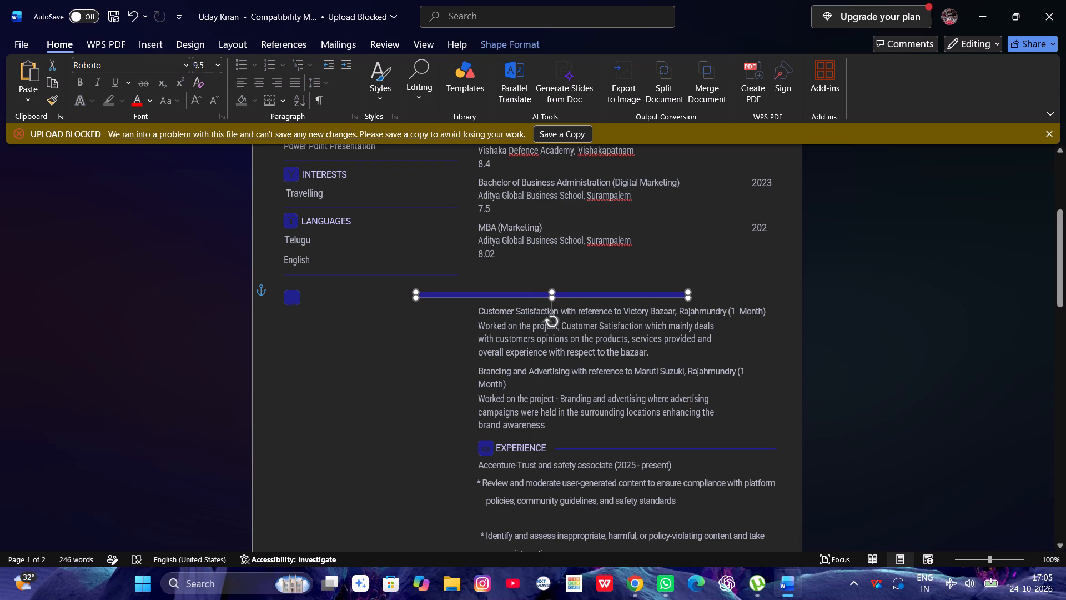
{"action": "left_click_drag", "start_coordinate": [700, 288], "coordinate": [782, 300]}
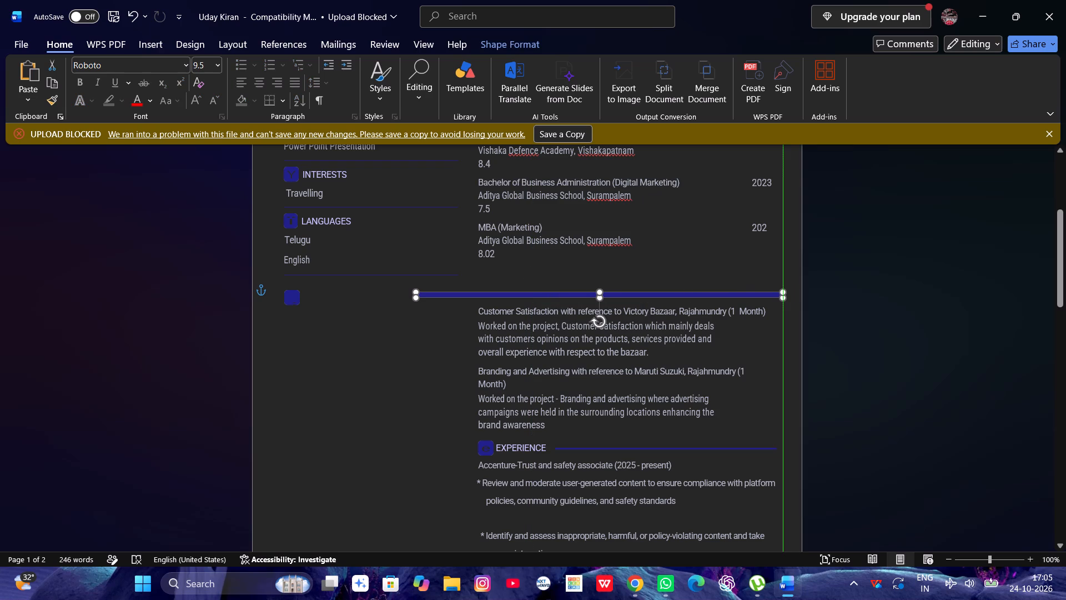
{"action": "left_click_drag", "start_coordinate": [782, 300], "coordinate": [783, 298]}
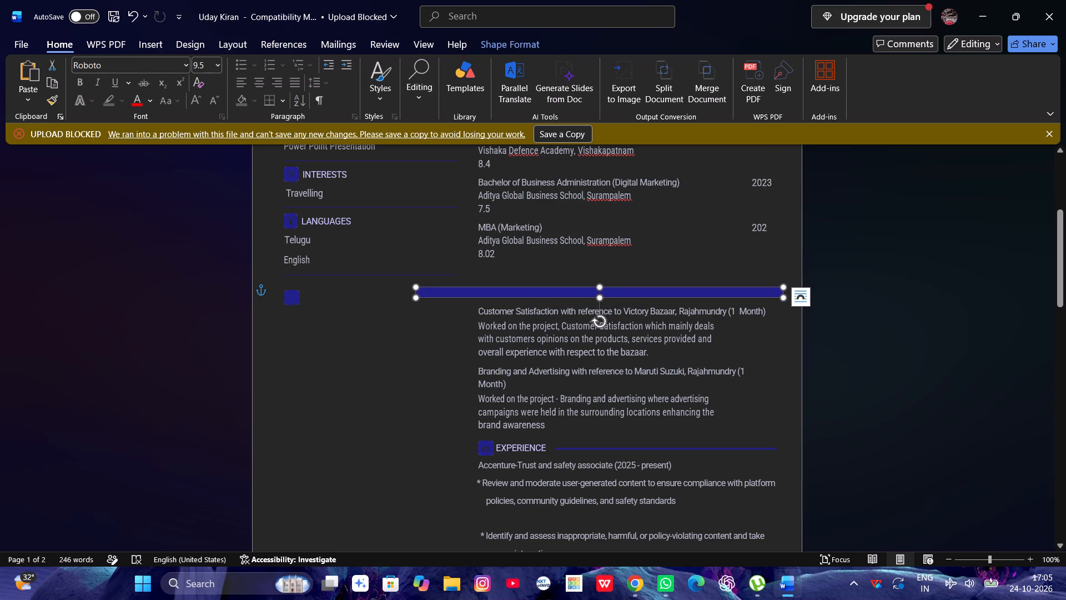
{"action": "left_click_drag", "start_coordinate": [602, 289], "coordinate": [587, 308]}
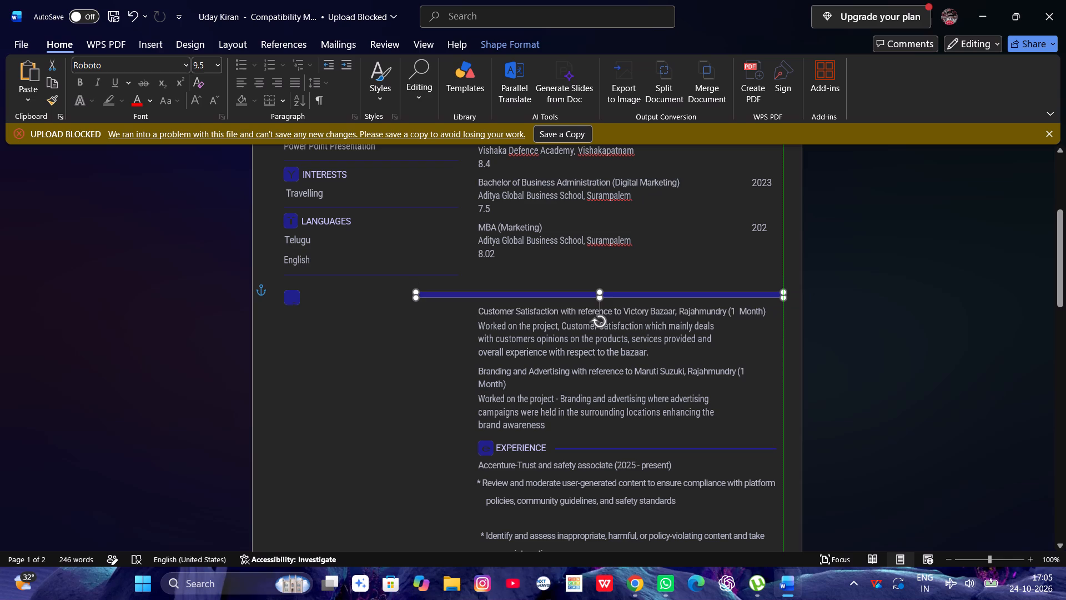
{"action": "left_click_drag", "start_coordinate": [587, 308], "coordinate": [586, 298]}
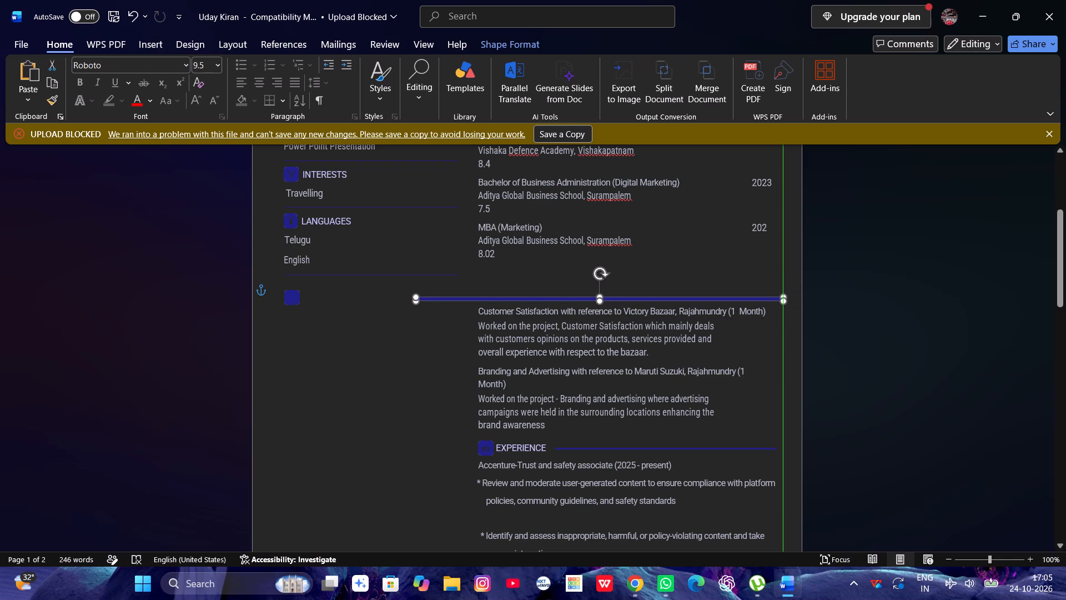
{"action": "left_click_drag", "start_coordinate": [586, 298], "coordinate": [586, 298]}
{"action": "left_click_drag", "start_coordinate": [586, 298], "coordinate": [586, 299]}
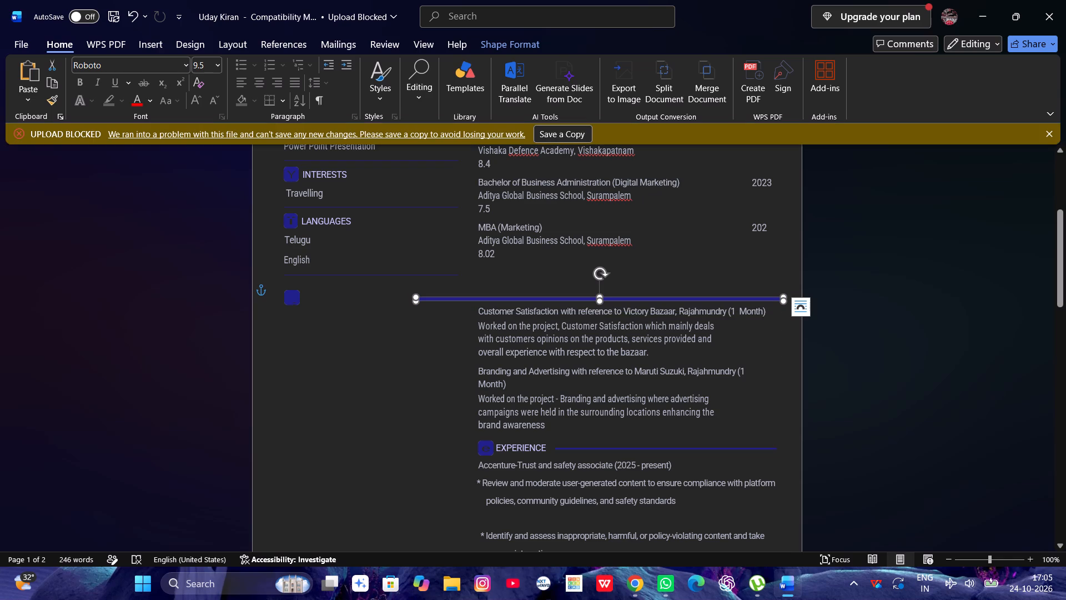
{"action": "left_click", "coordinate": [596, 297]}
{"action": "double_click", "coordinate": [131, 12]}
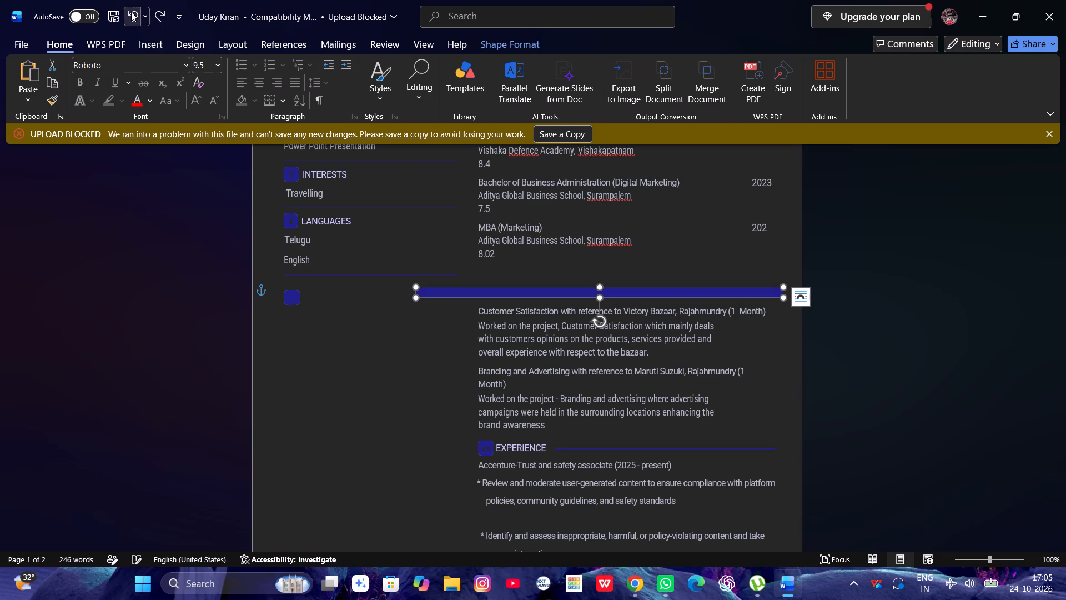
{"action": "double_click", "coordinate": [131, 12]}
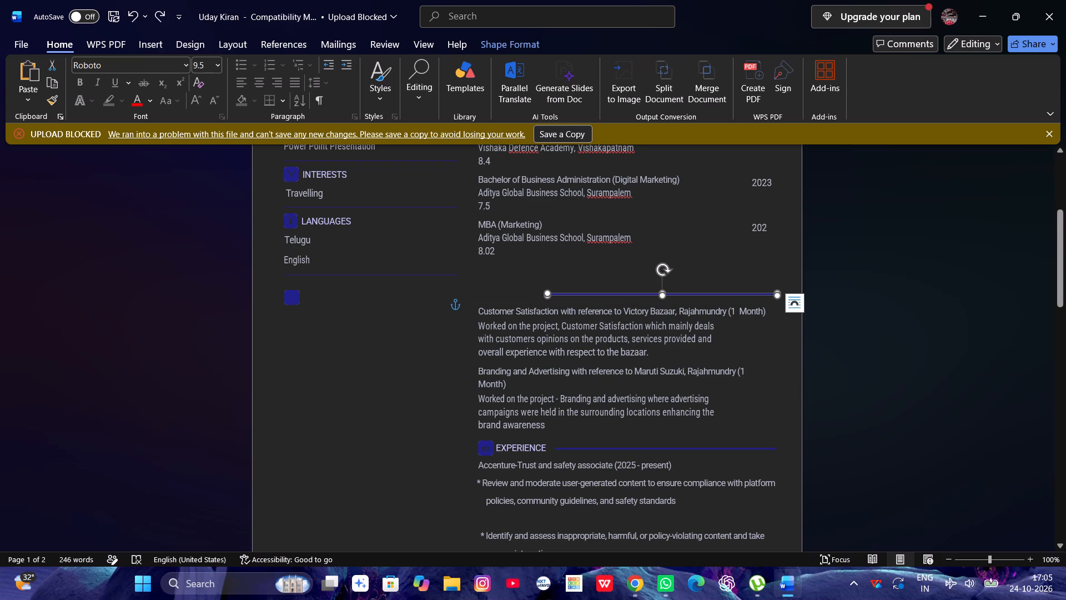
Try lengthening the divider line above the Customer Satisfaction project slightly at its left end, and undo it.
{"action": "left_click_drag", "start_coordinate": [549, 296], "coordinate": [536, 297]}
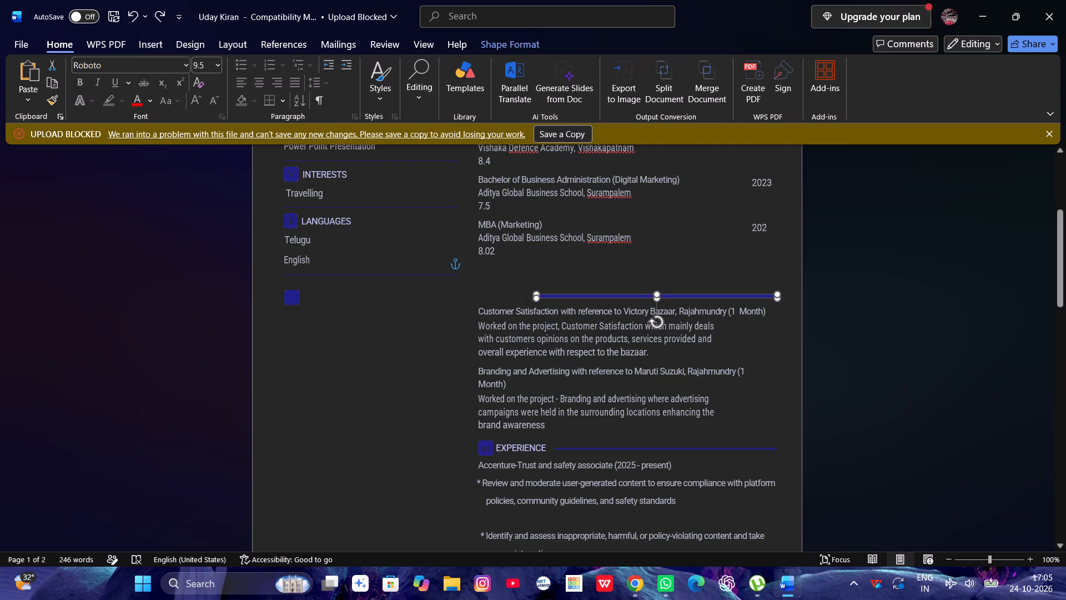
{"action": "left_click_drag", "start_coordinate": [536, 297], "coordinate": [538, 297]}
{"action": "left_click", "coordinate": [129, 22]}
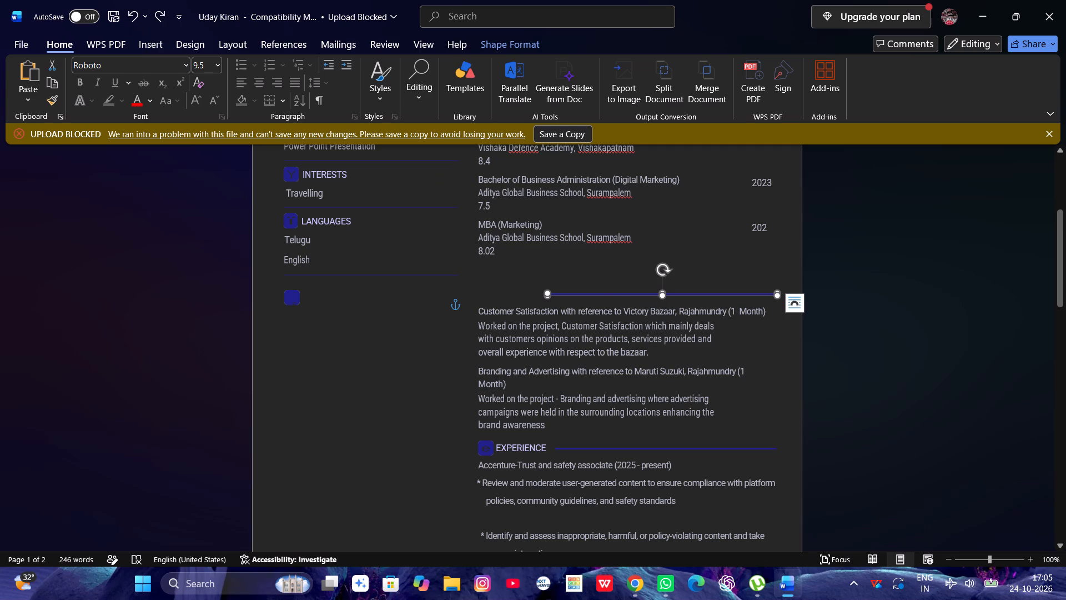
Stretch the left end of the divider line above the Customer Satisfaction project into the left column, keeping the line thin.
{"action": "left_click", "coordinate": [792, 304]}
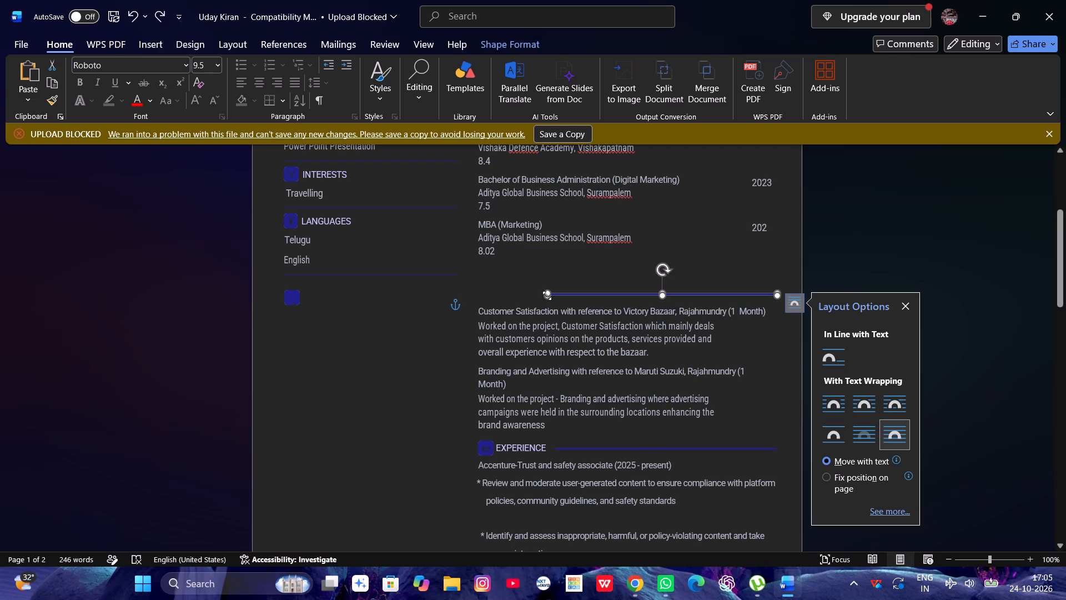
{"action": "left_click_drag", "start_coordinate": [547, 300], "coordinate": [436, 307]}
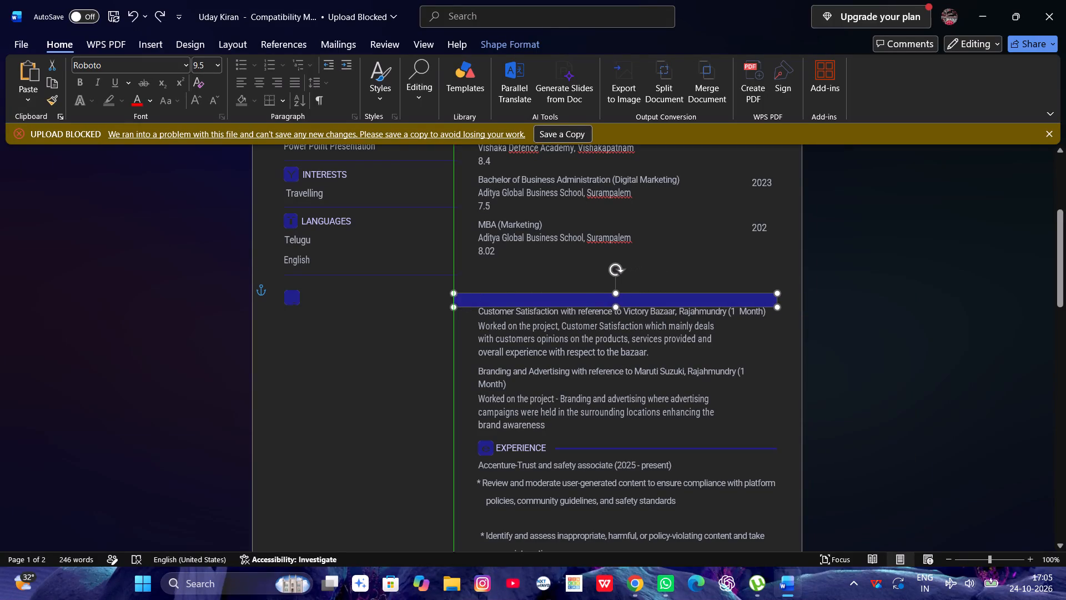
{"action": "left_click_drag", "start_coordinate": [436, 307], "coordinate": [414, 297]}
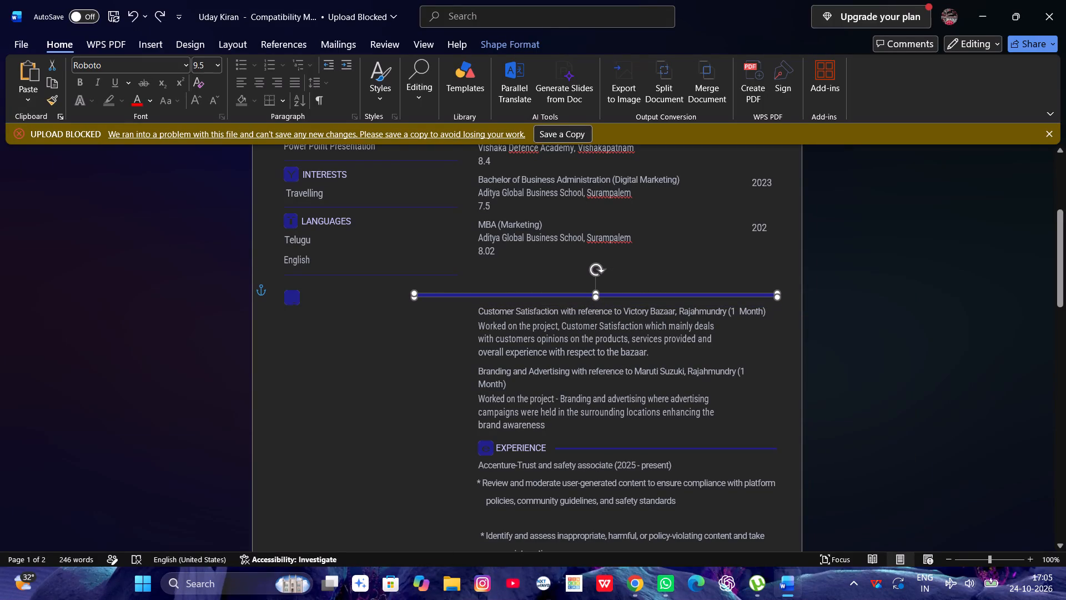
{"action": "left_click_drag", "start_coordinate": [414, 297], "coordinate": [414, 291]}
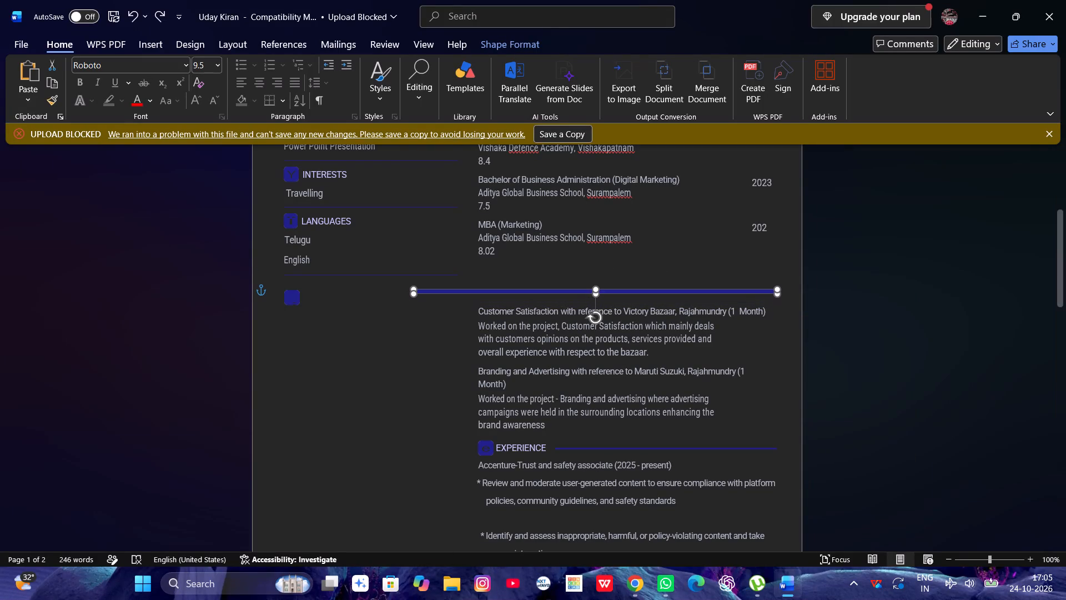
{"action": "left_click_drag", "start_coordinate": [414, 291], "coordinate": [414, 298]}
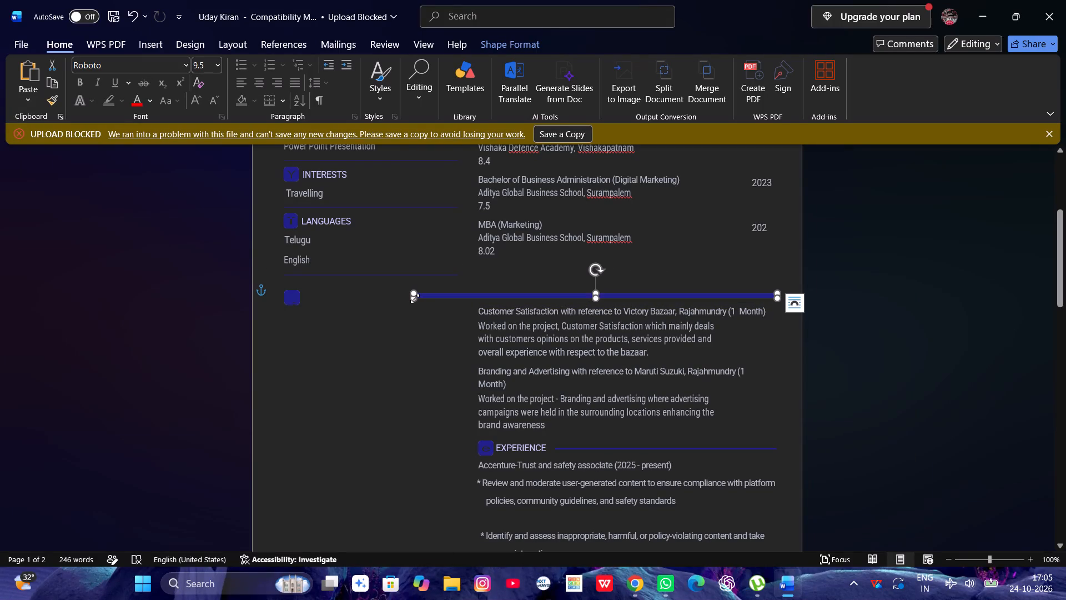
{"action": "left_click_drag", "start_coordinate": [415, 294], "coordinate": [409, 302]}
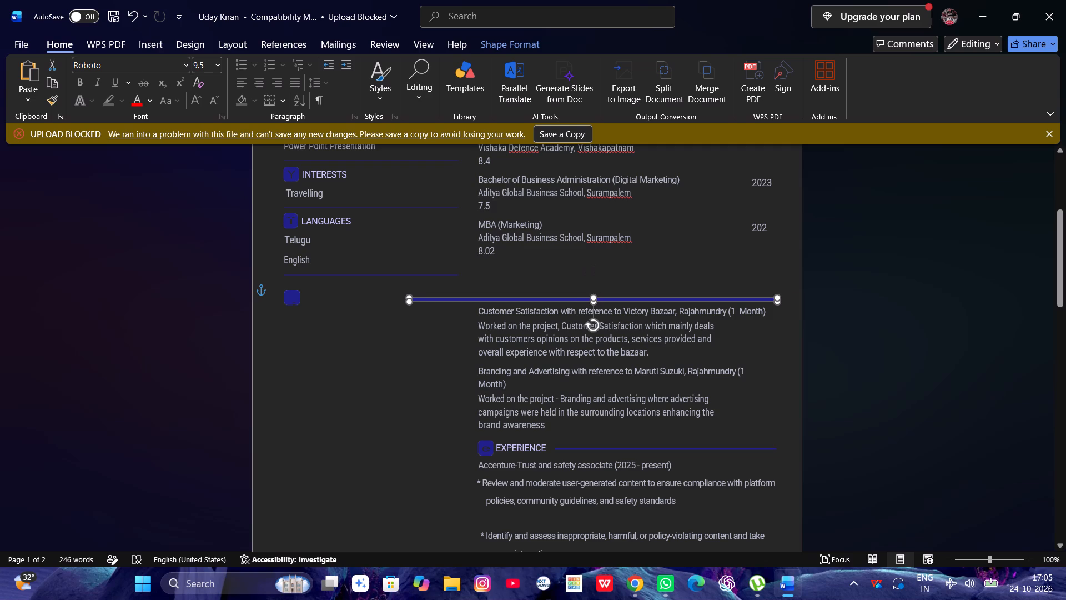
{"action": "left_click_drag", "start_coordinate": [409, 302], "coordinate": [401, 296]}
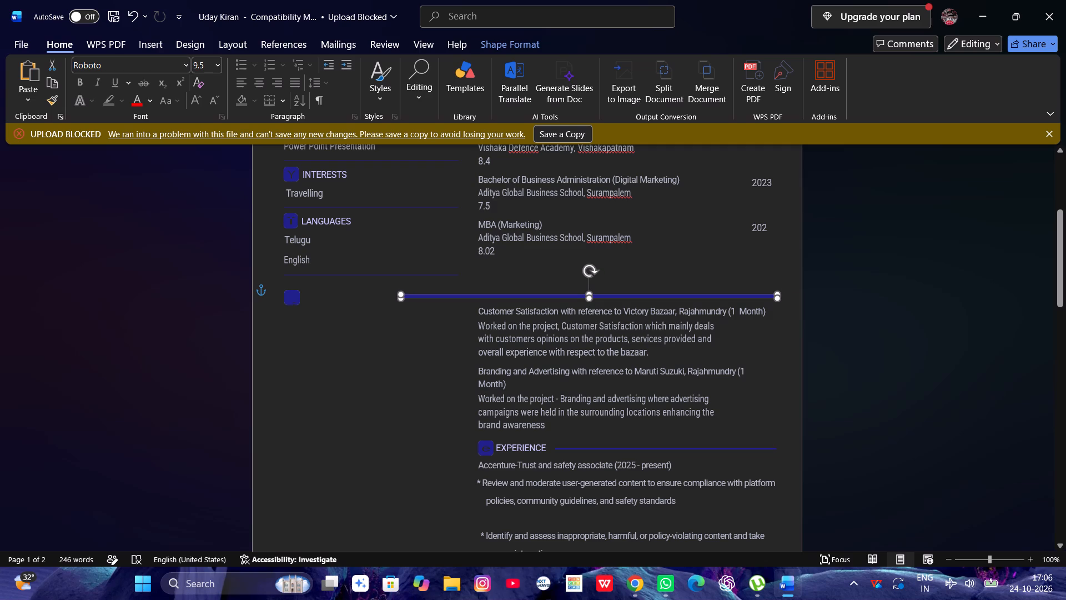
{"action": "left_click_drag", "start_coordinate": [401, 296], "coordinate": [406, 296]}
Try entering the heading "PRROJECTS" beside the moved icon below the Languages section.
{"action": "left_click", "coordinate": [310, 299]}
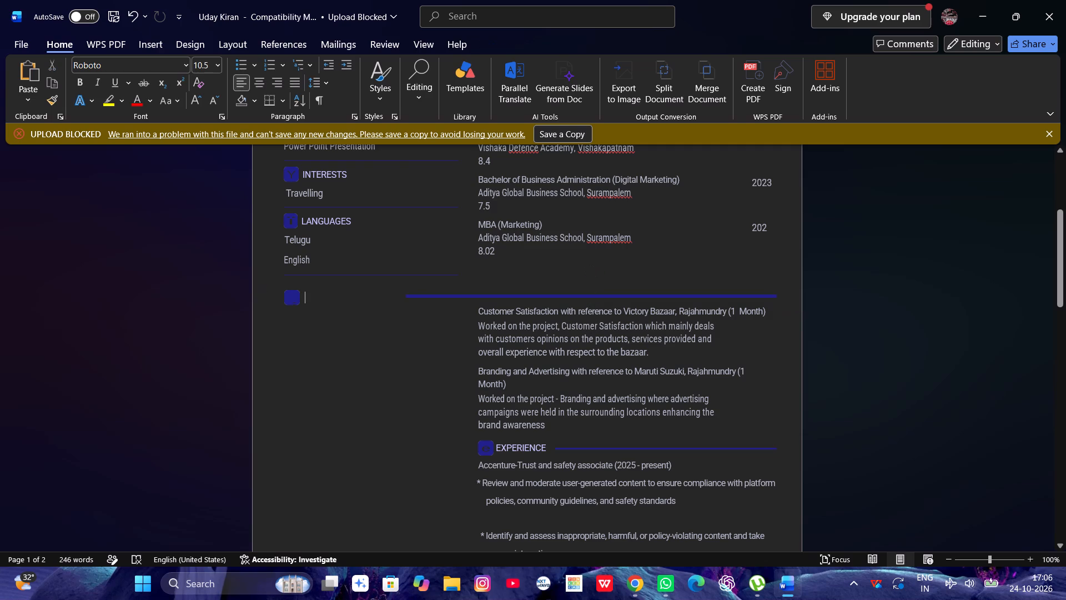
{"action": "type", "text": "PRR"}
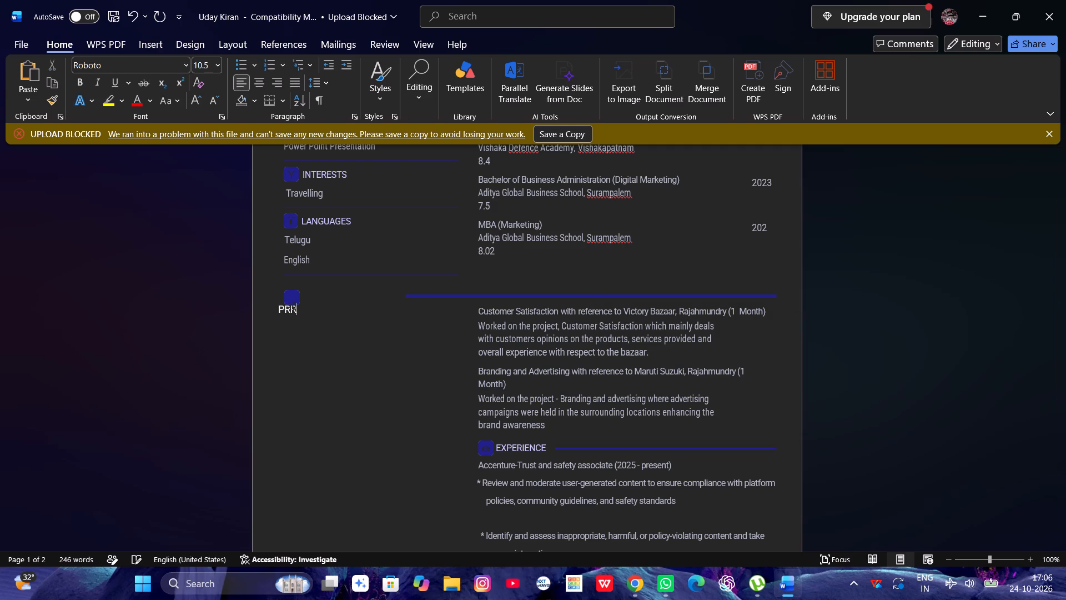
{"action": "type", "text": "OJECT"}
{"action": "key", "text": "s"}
Delete the moved icon and the misplaced heading text below the Languages section.
{"action": "triple_click", "coordinate": [291, 294]}
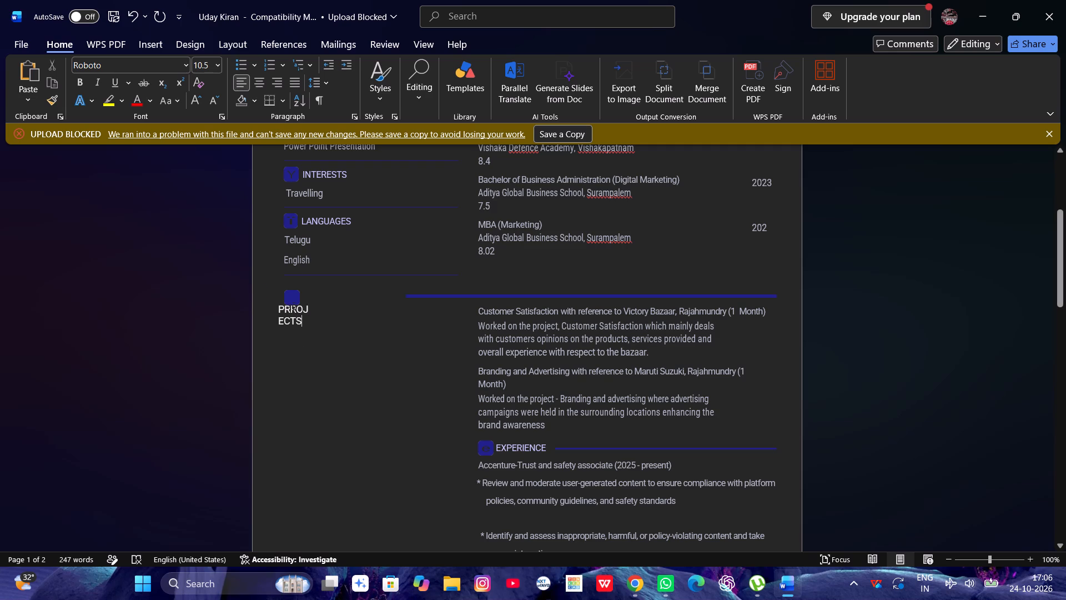
{"action": "key", "text": "BackSpace"}
{"action": "left_click_drag", "start_coordinate": [291, 294], "coordinate": [298, 321]}
{"action": "key", "text": "BackSpace"}
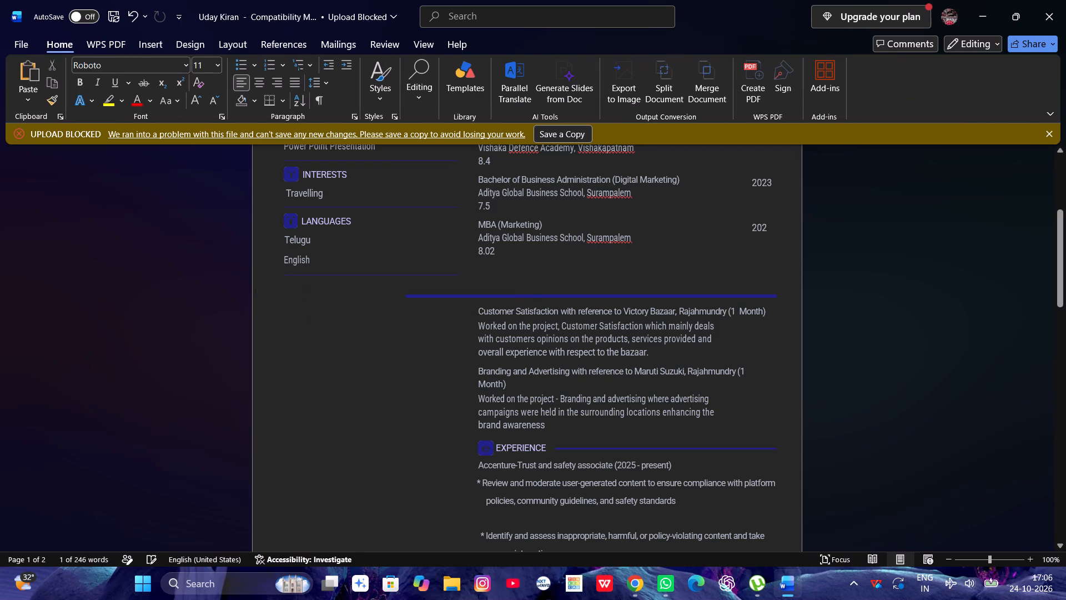
Add two new lines below the Languages section and enter the heading "PROJECTS" there.
{"action": "left_click", "coordinate": [303, 295]}
{"action": "left_click", "coordinate": [299, 301]}
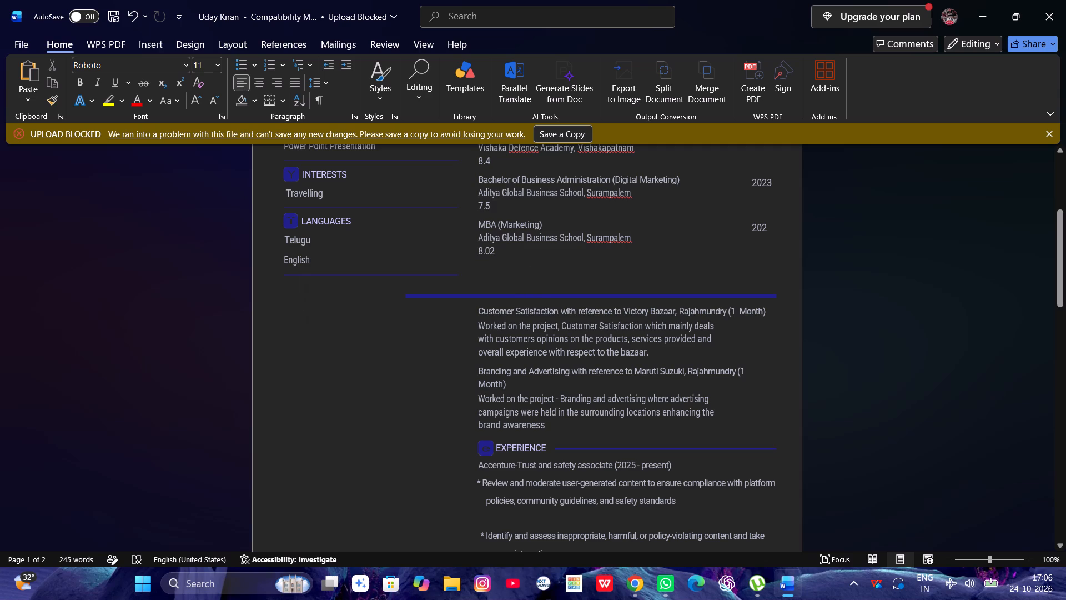
{"action": "left_click", "coordinate": [289, 302]}
{"action": "left_click", "coordinate": [315, 292]}
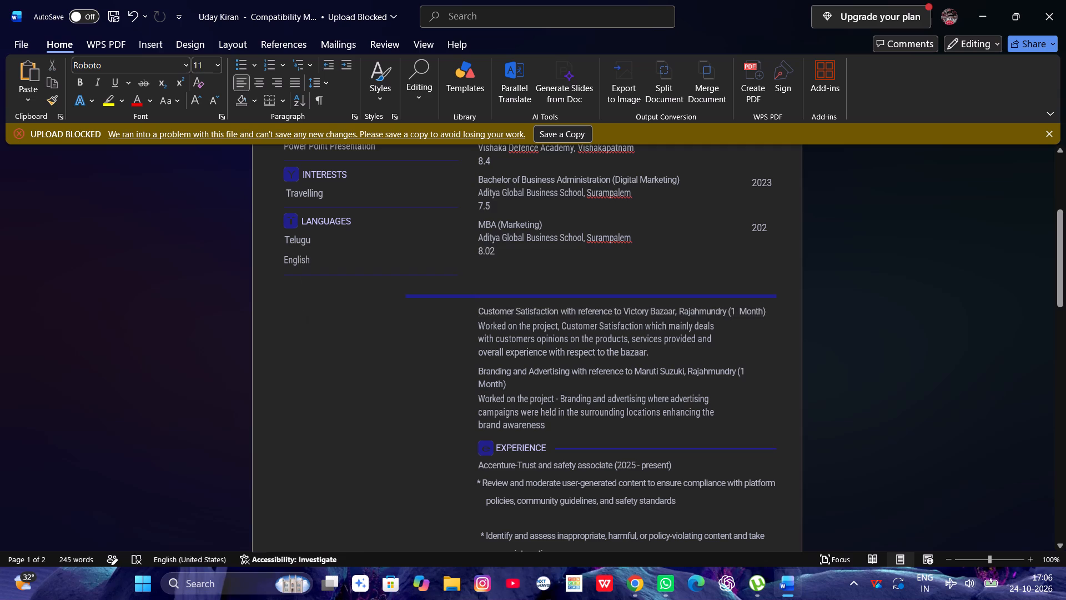
{"action": "left_click", "coordinate": [315, 292]}
{"action": "left_click", "coordinate": [315, 292]}
{"action": "left_click", "coordinate": [522, 282]}
{"action": "key", "text": "Return"}
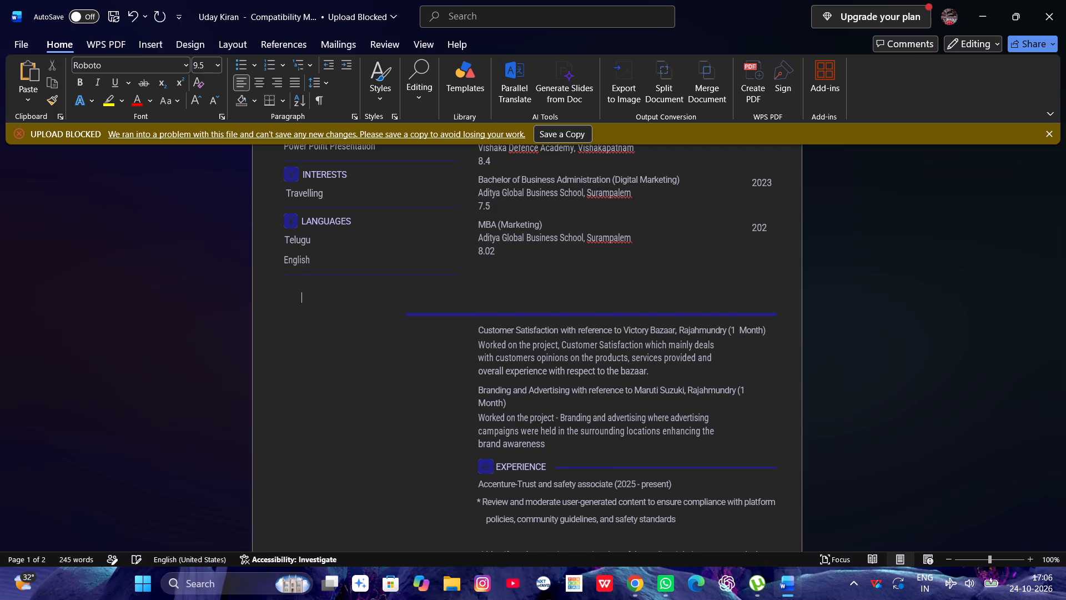
{"action": "key", "text": "Return"}
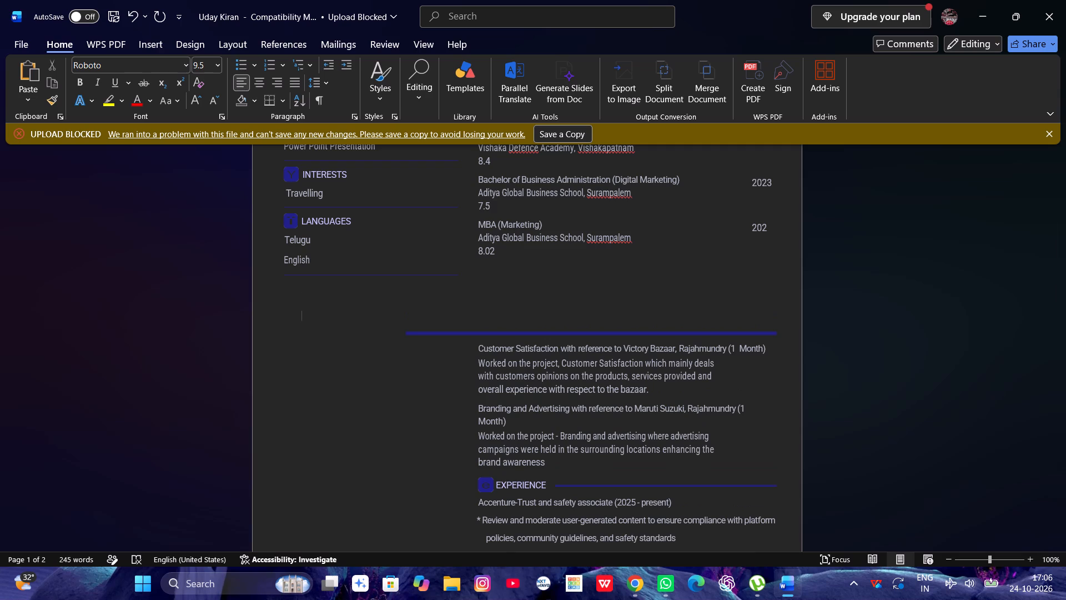
{"action": "type", "text": "PROJECTS"}
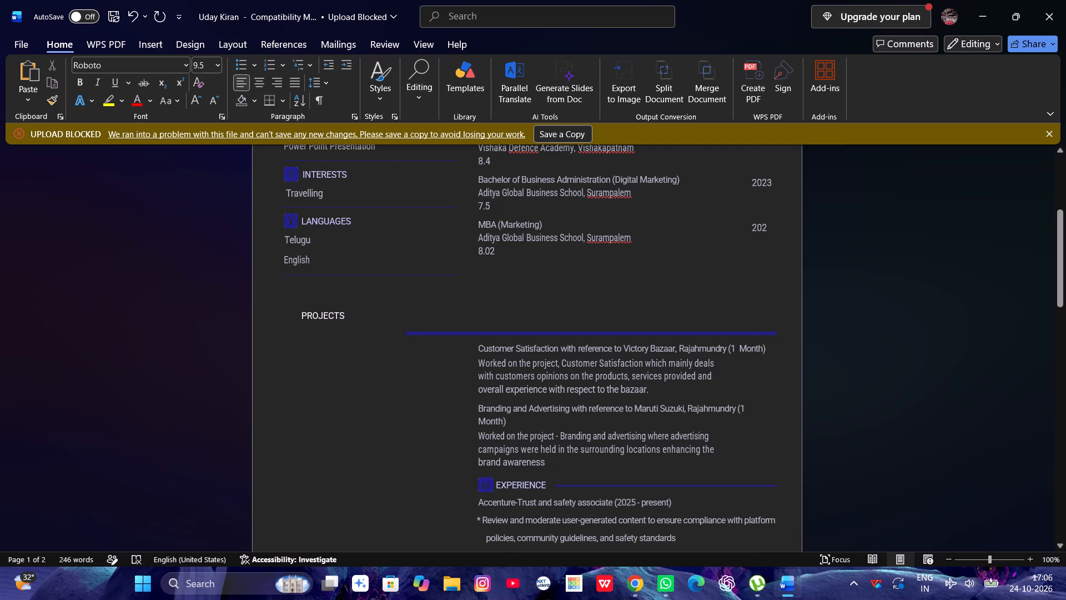
Replace the PROJECTS heading with a pasted copy of the LANGUAGES heading text so it takes on that heading's formatting.
{"action": "double_click", "coordinate": [330, 311]}
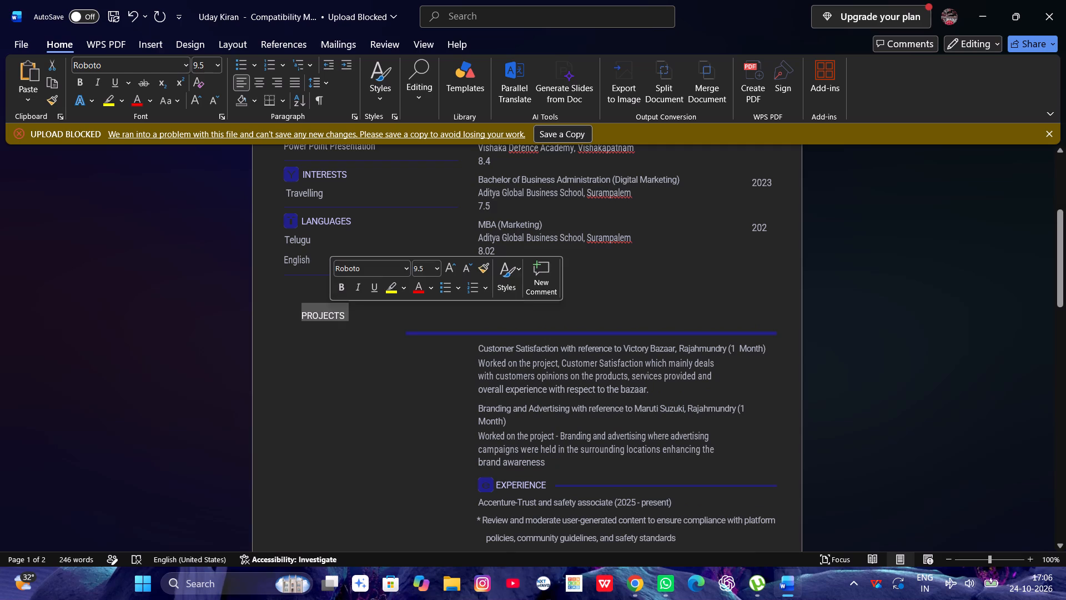
{"action": "double_click", "coordinate": [324, 223]}
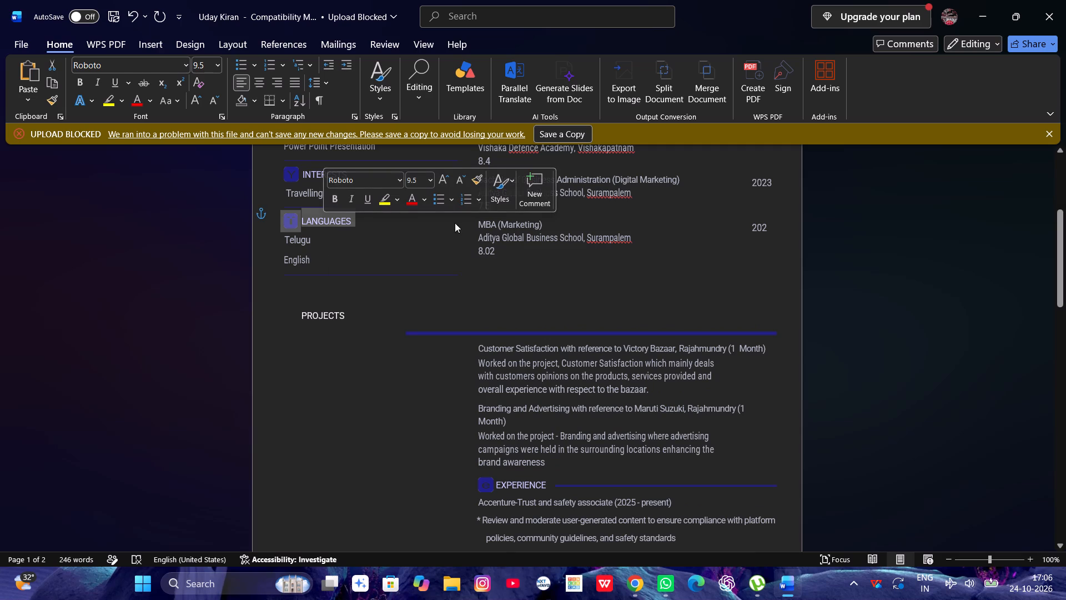
{"action": "left_click", "coordinate": [380, 234]}
{"action": "left_click", "coordinate": [336, 220]}
{"action": "left_click", "coordinate": [336, 220]}
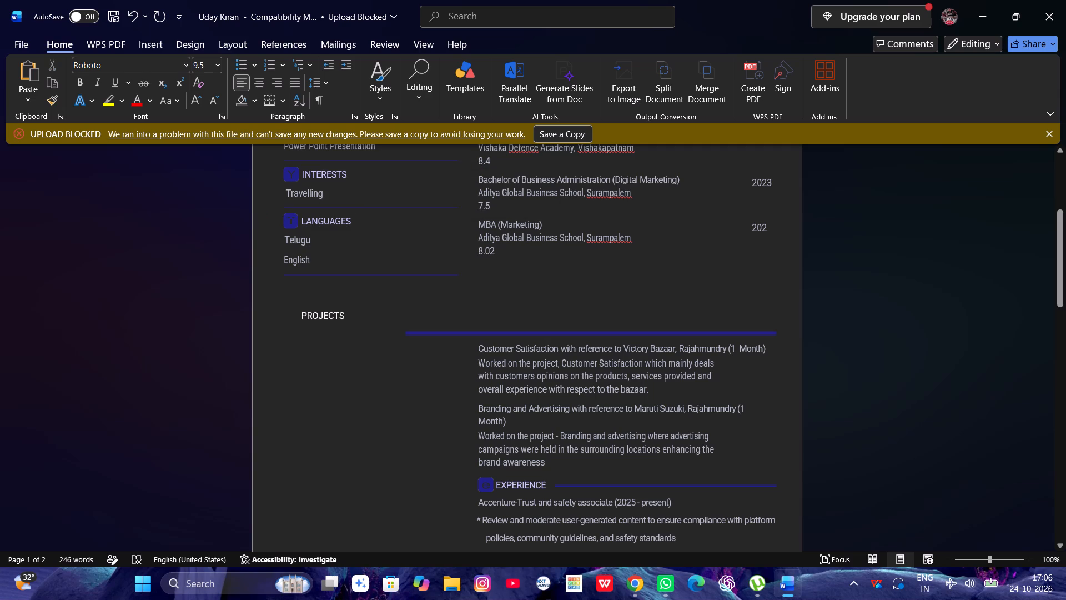
{"action": "left_click", "coordinate": [336, 220]}
{"action": "left_click", "coordinate": [336, 220]}
{"action": "left_click_drag", "start_coordinate": [316, 220], "coordinate": [325, 220]}
{"action": "left_click_drag", "start_coordinate": [325, 220], "coordinate": [335, 220]}
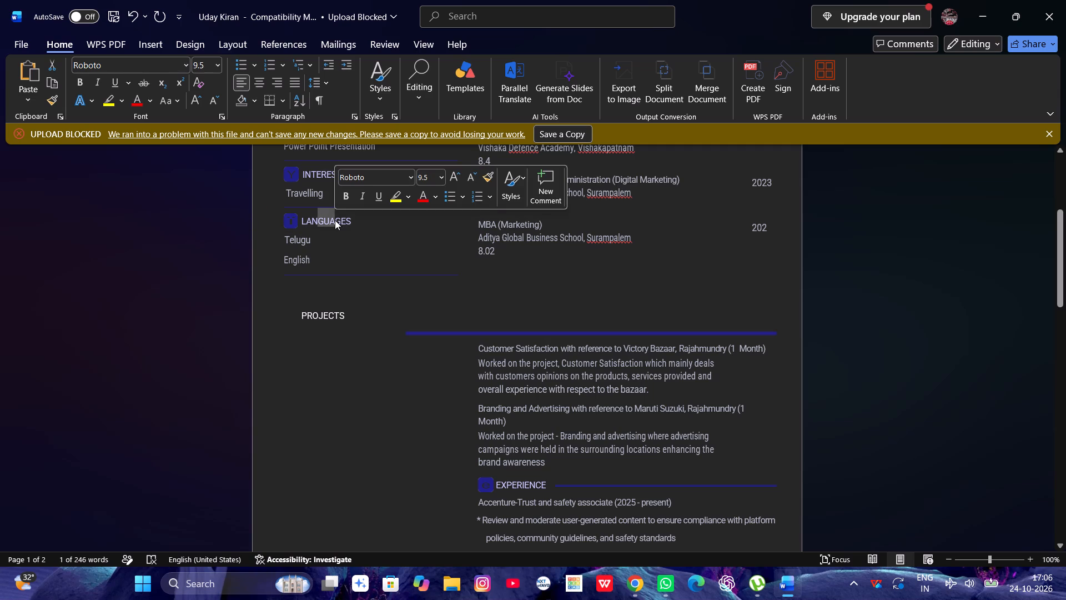
{"action": "left_click", "coordinate": [335, 220]}
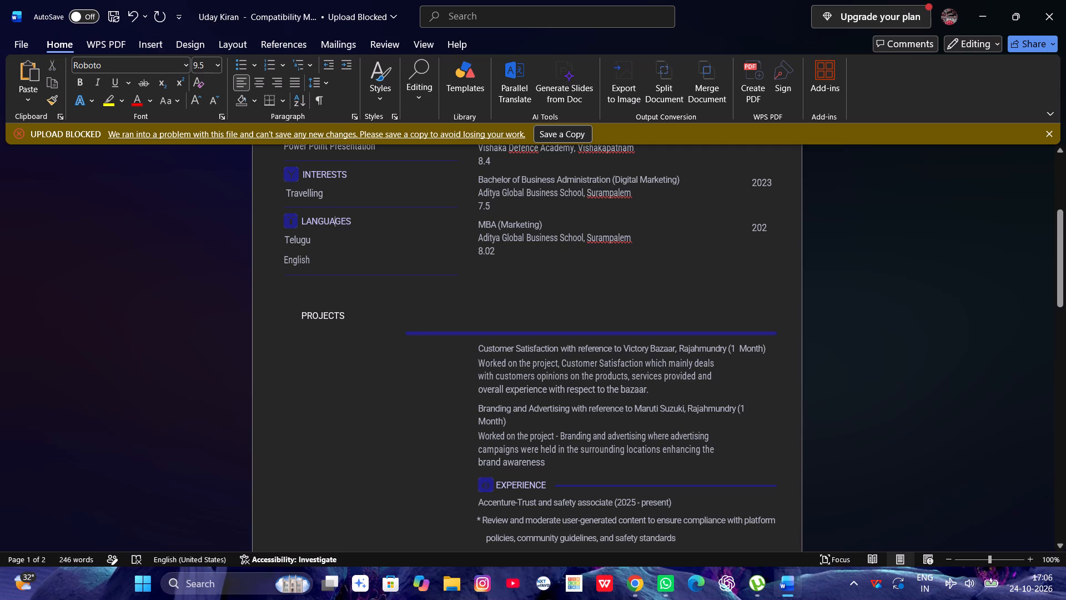
{"action": "left_click_drag", "start_coordinate": [302, 219], "coordinate": [345, 216]}
{"action": "left_click_drag", "start_coordinate": [345, 216], "coordinate": [357, 213]}
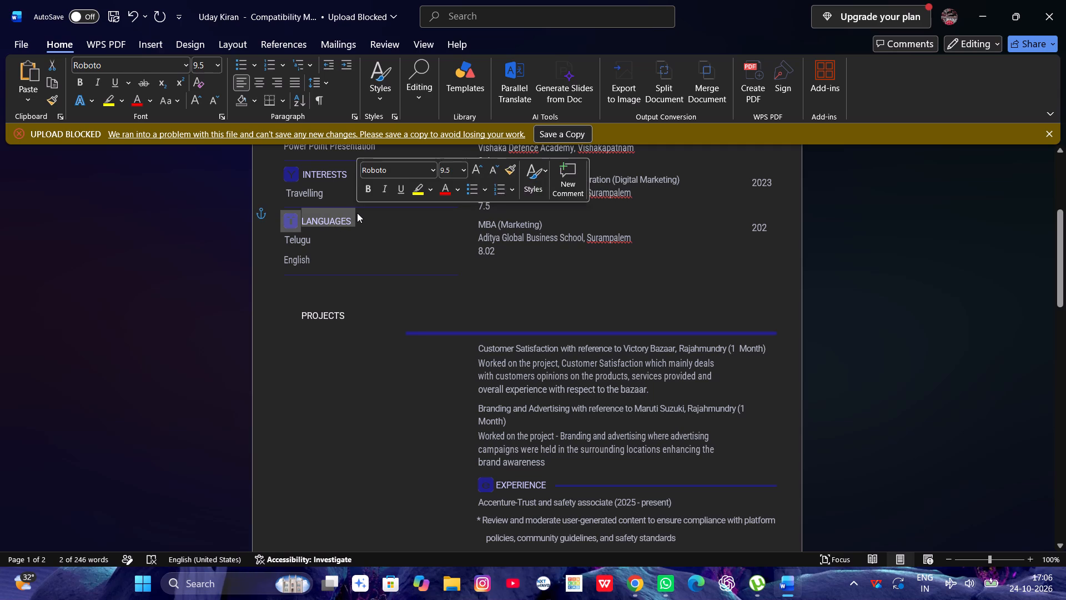
{"action": "left_click", "coordinate": [357, 213]}
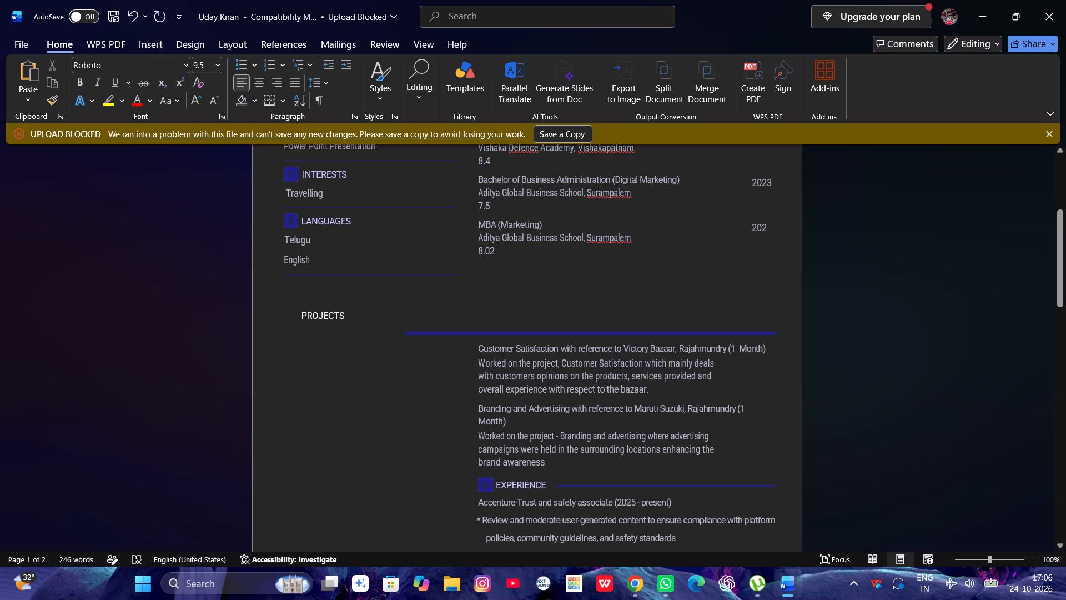
{"action": "left_click_drag", "start_coordinate": [302, 223], "coordinate": [331, 221]}
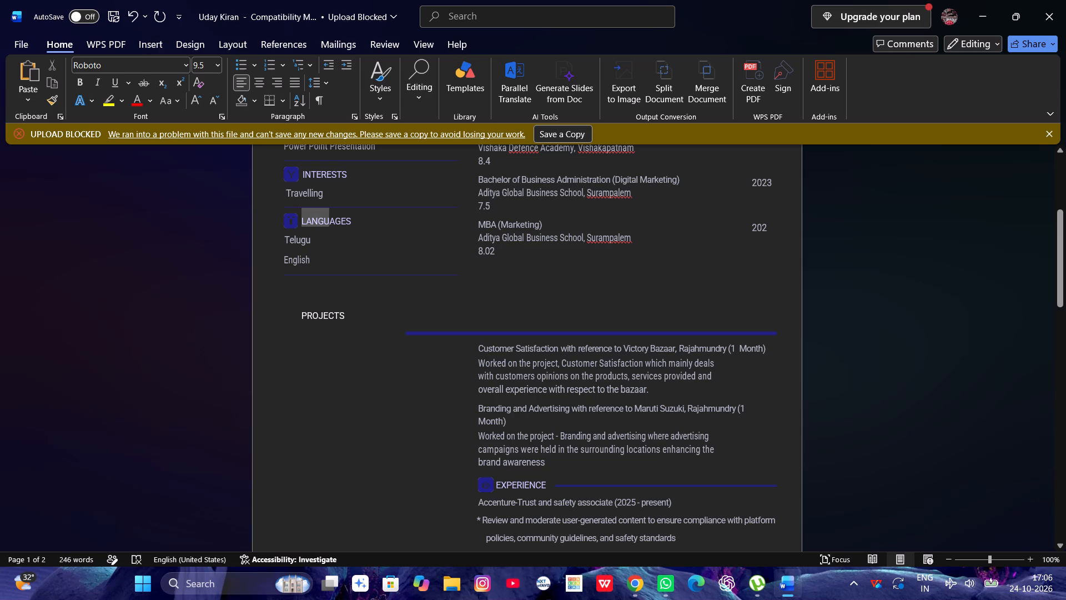
{"action": "left_click_drag", "start_coordinate": [331, 221], "coordinate": [349, 221]}
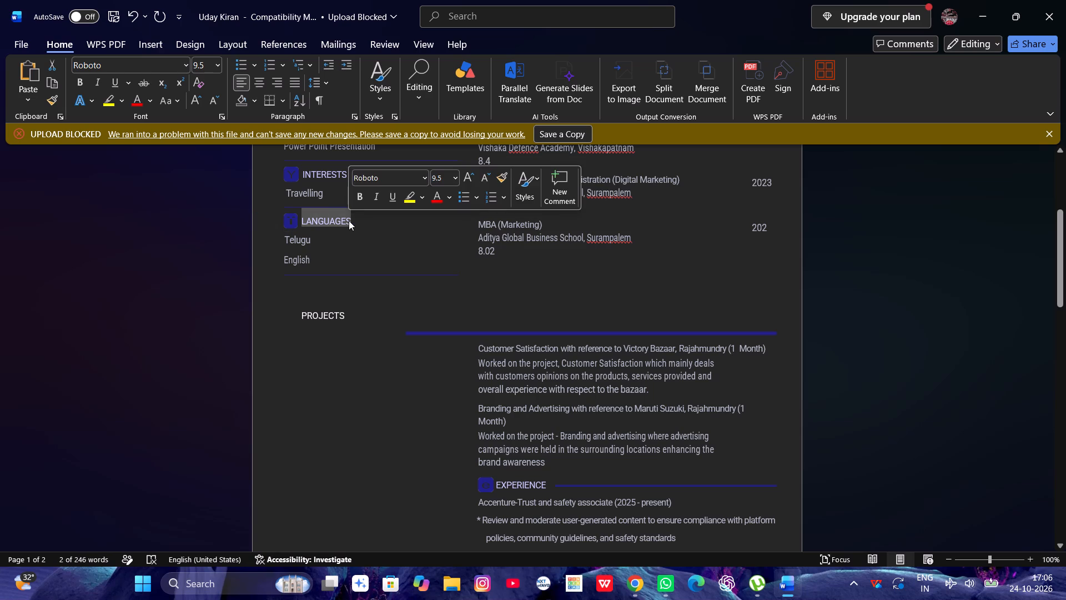
{"action": "key", "text": "ctrl+c"}
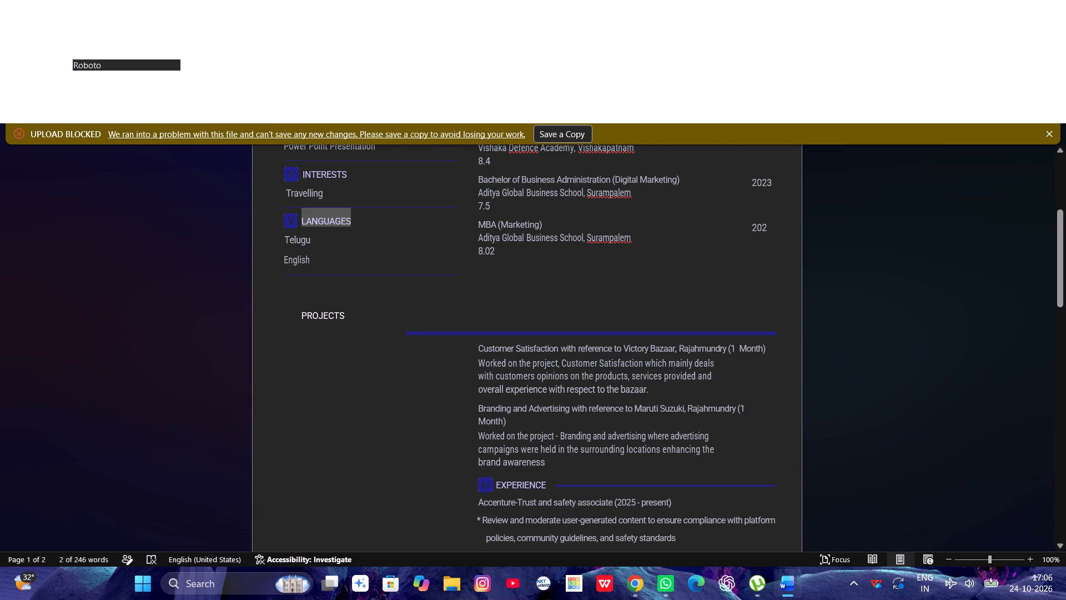
{"action": "triple_click", "coordinate": [330, 312]}
{"action": "key", "text": "ctrl+v"}
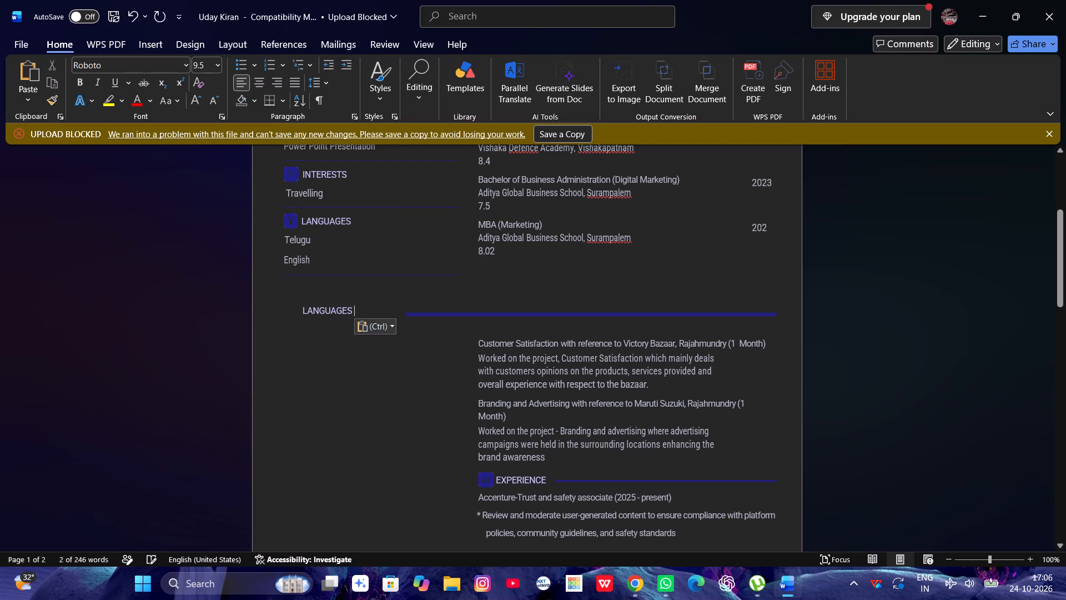
Change the pasted heading text below the Languages section to "PROJECTS".
{"action": "key", "text": "BackSpace"}
{"action": "key", "text": "BackSpace"}
{"action": "key", "text": "BackSpace"}
{"action": "key", "text": "BackSpace"}
{"action": "key", "text": "BackSpace"}
{"action": "key", "text": "BackSpace"}
{"action": "key", "text": "BackSpace"}
{"action": "key", "text": "BackSpace"}
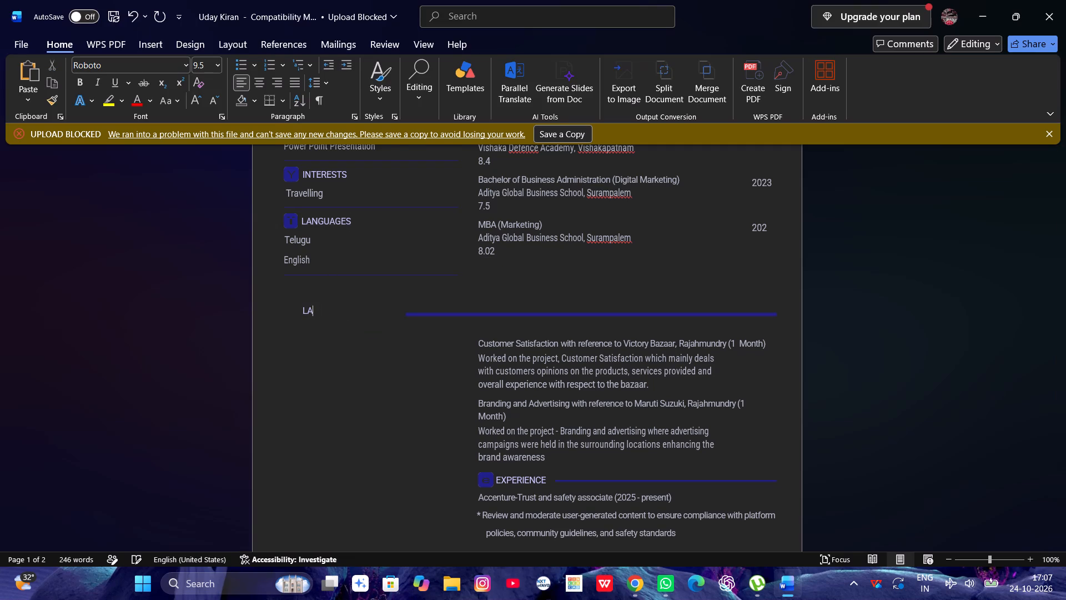
{"action": "key", "text": "BackSpace"}
{"action": "key", "text": "BackSpace"}
{"action": "type", "text": "PR"}
{"action": "type", "text": "OJECTS"}
Copy the Customer Satisfaction project's title and description from the right column of the résumé.
{"action": "left_click_drag", "start_coordinate": [474, 344], "coordinate": [645, 388]}
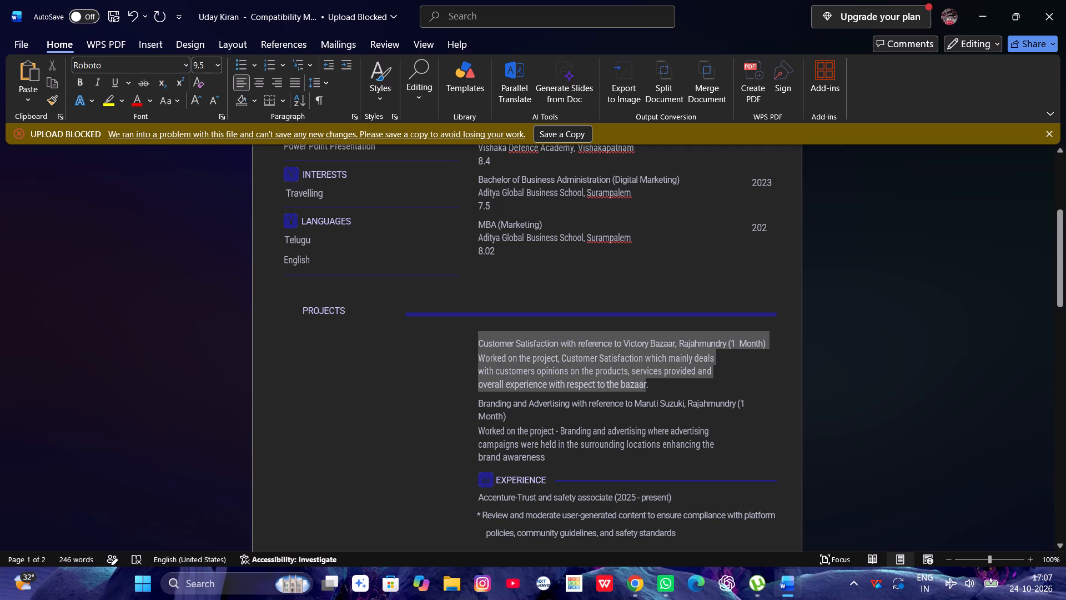
{"action": "left_click_drag", "start_coordinate": [645, 388], "coordinate": [646, 386]}
{"action": "key", "text": "ctrl+c"}
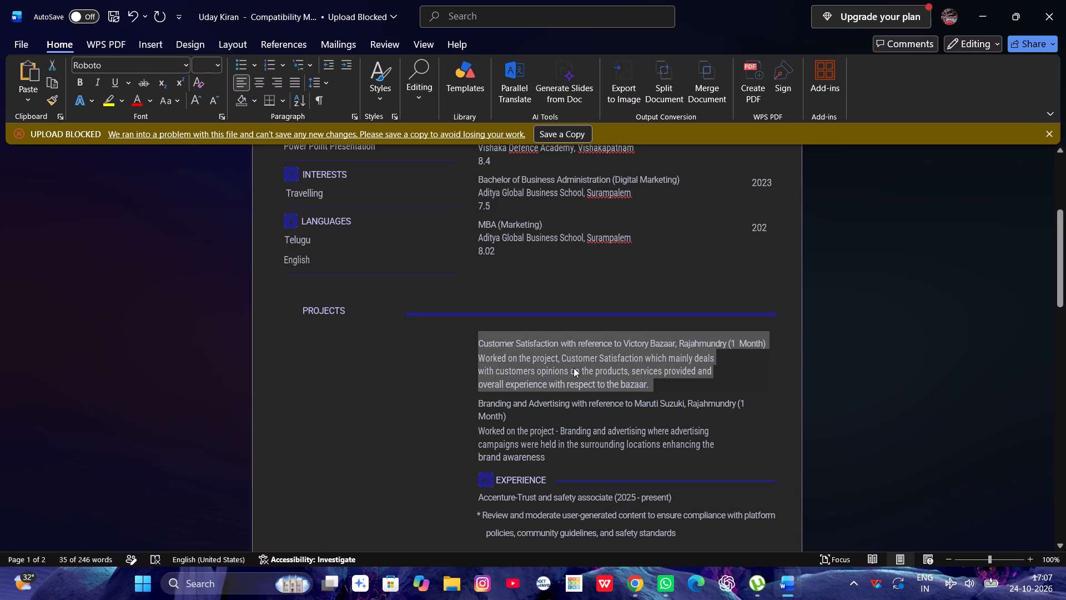
Add two new lines below the PROJECTS heading and six blank lines above the Customer Satisfaction project in the right column.
{"action": "left_click", "coordinate": [356, 312]}
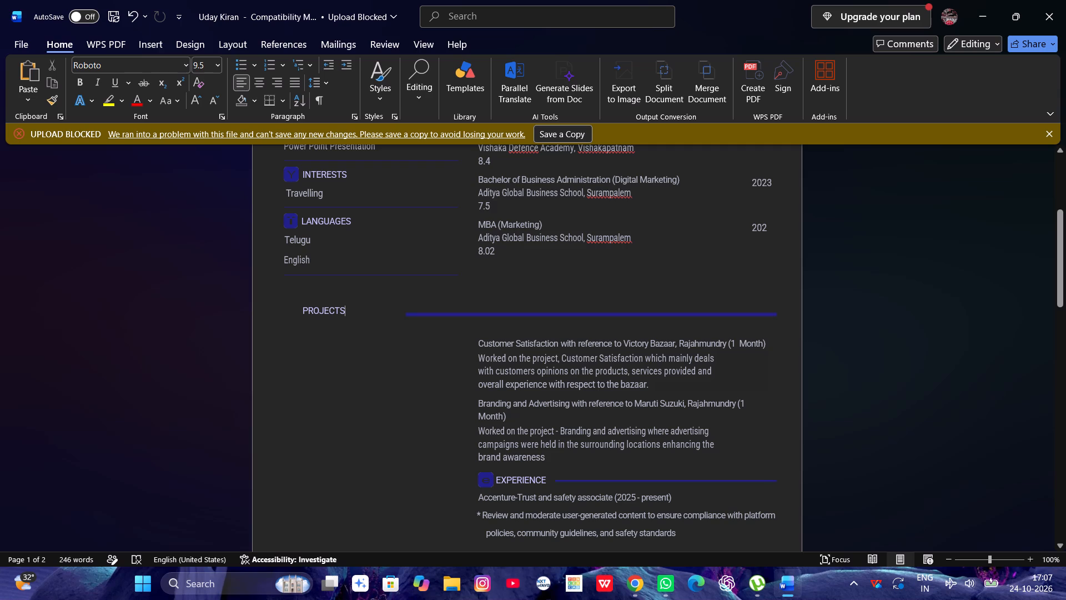
{"action": "key", "text": "Return"}
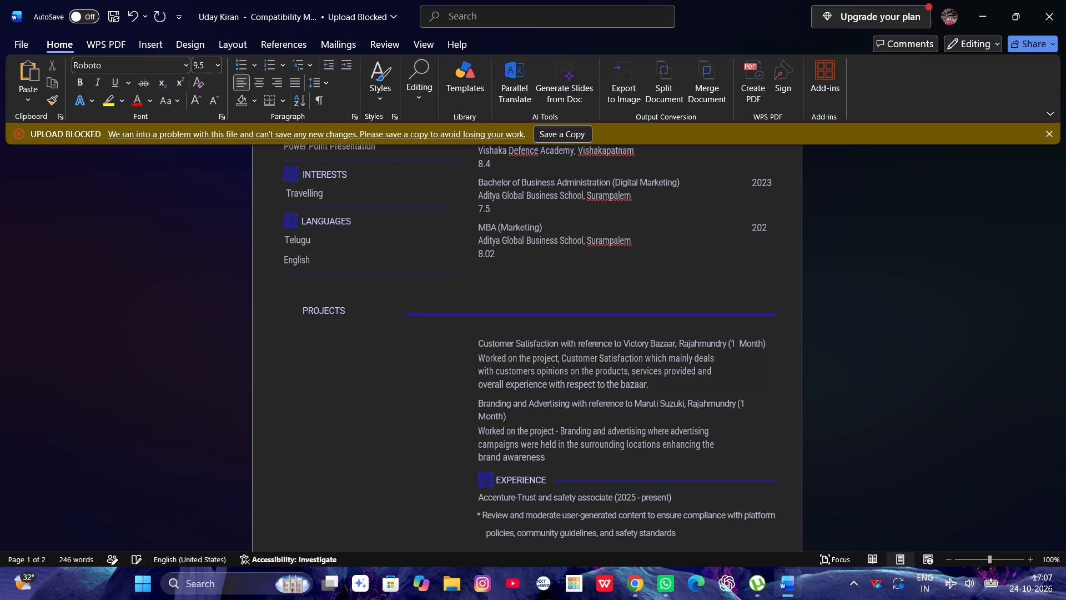
{"action": "key", "text": "Return"}
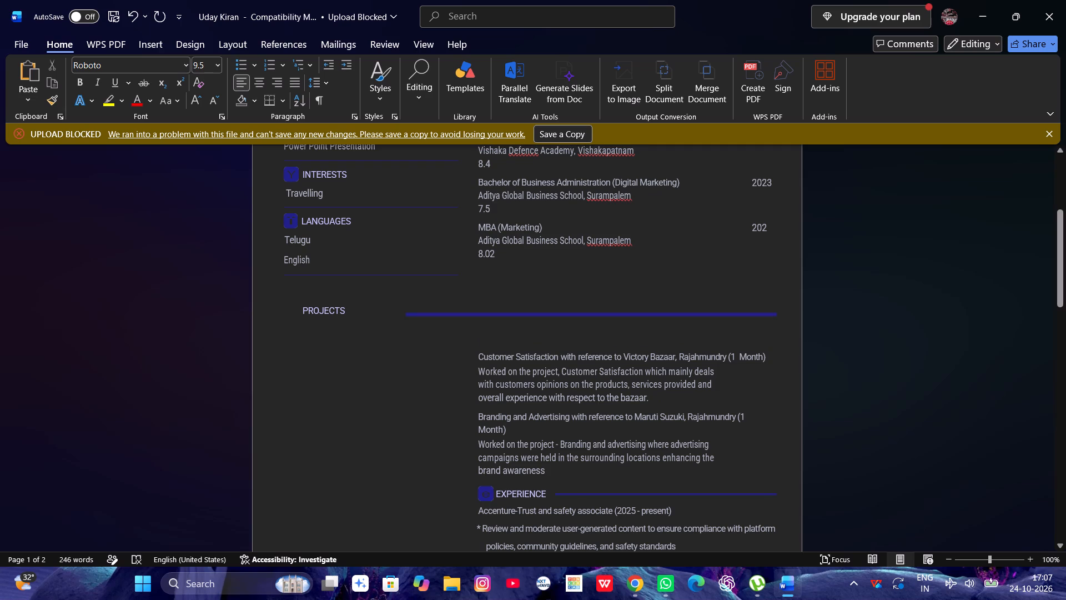
{"action": "left_click", "coordinate": [284, 331]}
{"action": "left_click", "coordinate": [472, 347]}
{"action": "key", "text": "Return"}
{"action": "key", "text": "Return"}
{"action": "key", "text": "Return"}
{"action": "key", "text": "Return"}
{"action": "key", "text": "Return"}
{"action": "key", "text": "Return"}
Delete the thick divider line beside the PROJECTS heading.
{"action": "left_click", "coordinate": [420, 320]}
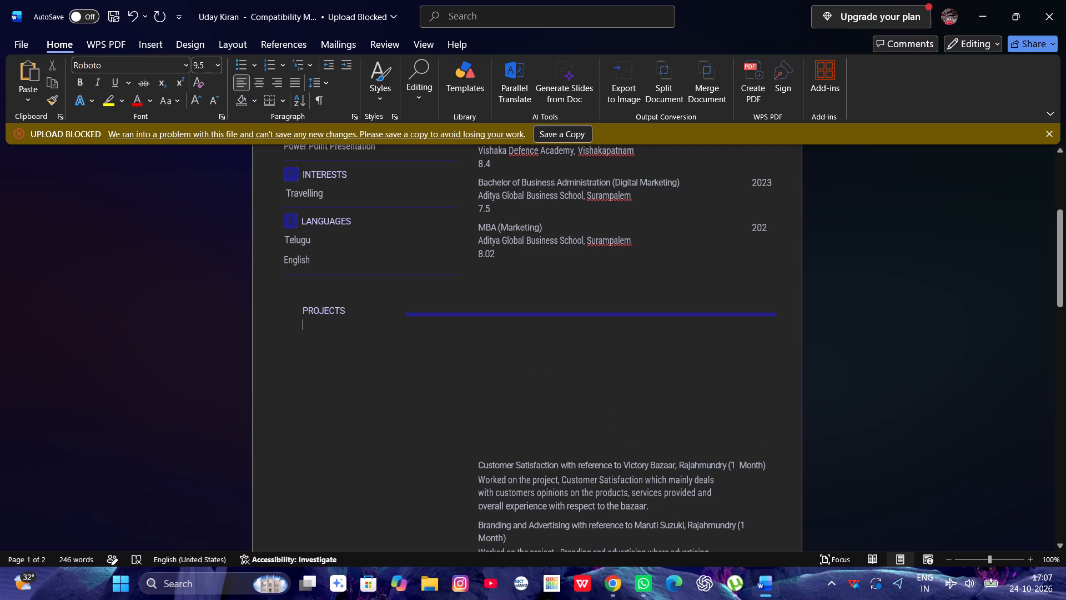
{"action": "left_click", "coordinate": [430, 314]}
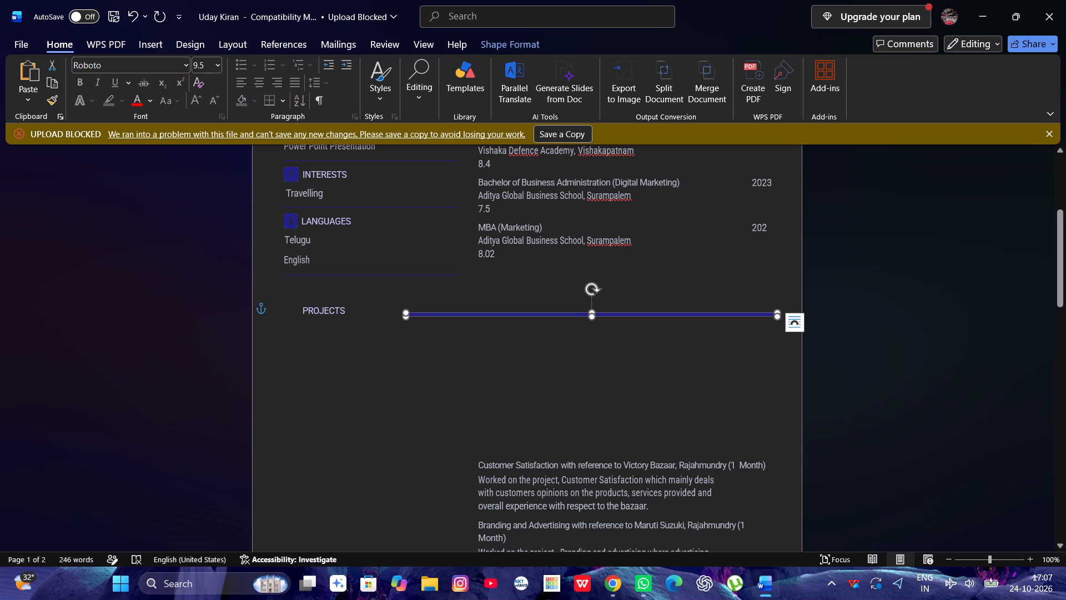
{"action": "key", "text": "Delete"}
Add two more lines after the PROJECTS heading and paste the copied Customer Satisfaction project text there.
{"action": "left_click", "coordinate": [362, 309]}
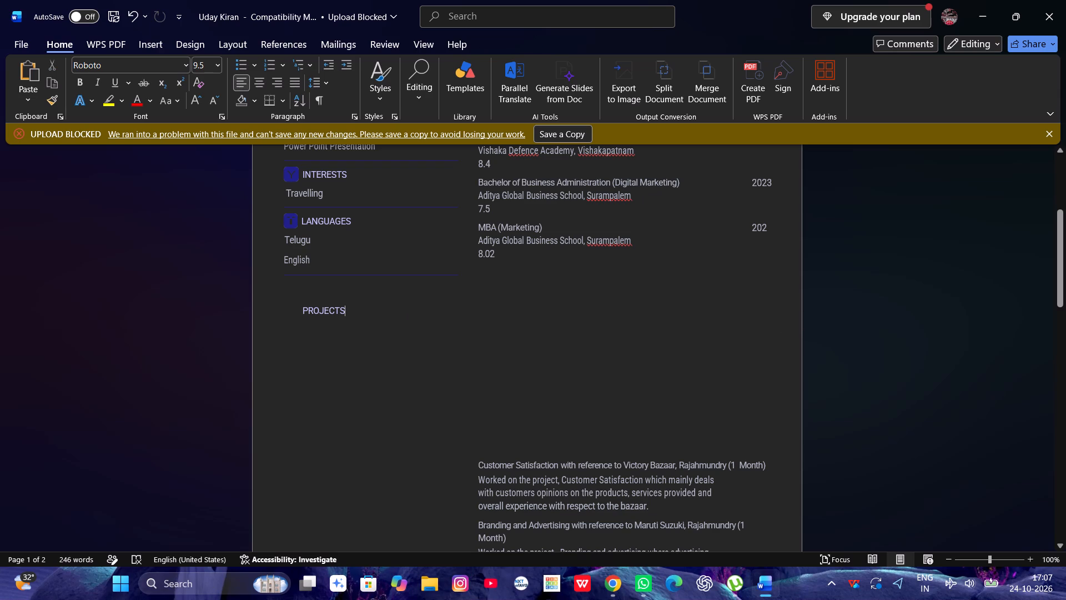
{"action": "key", "text": "Return"}
{"action": "key", "text": "Return"}
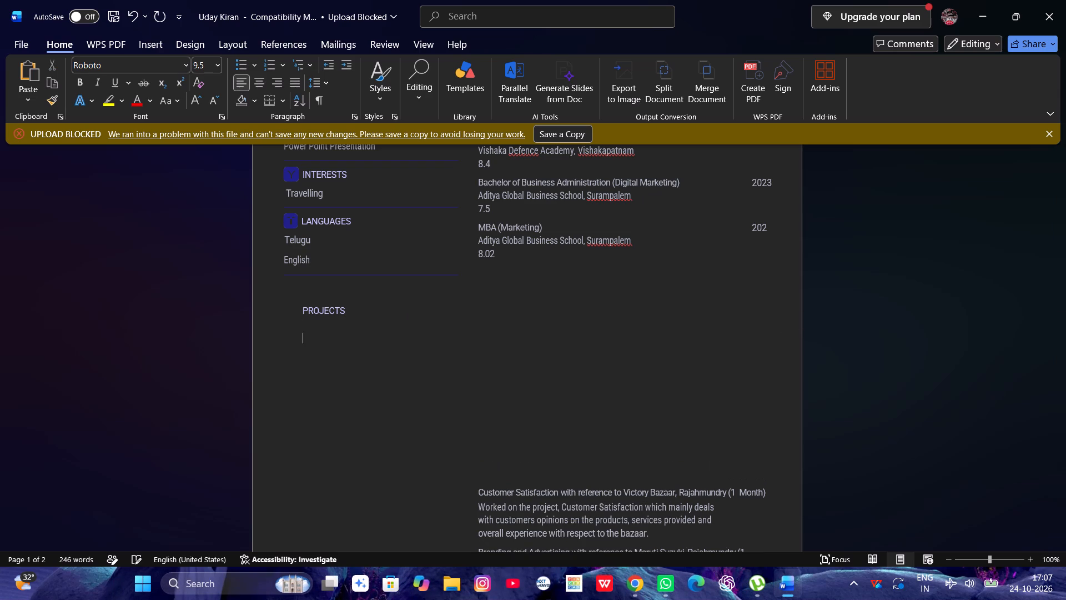
{"action": "key", "text": "ctrl+v"}
Format the pasted Customer Satisfaction project title as a bullet point.
{"action": "left_click", "coordinate": [376, 393]}
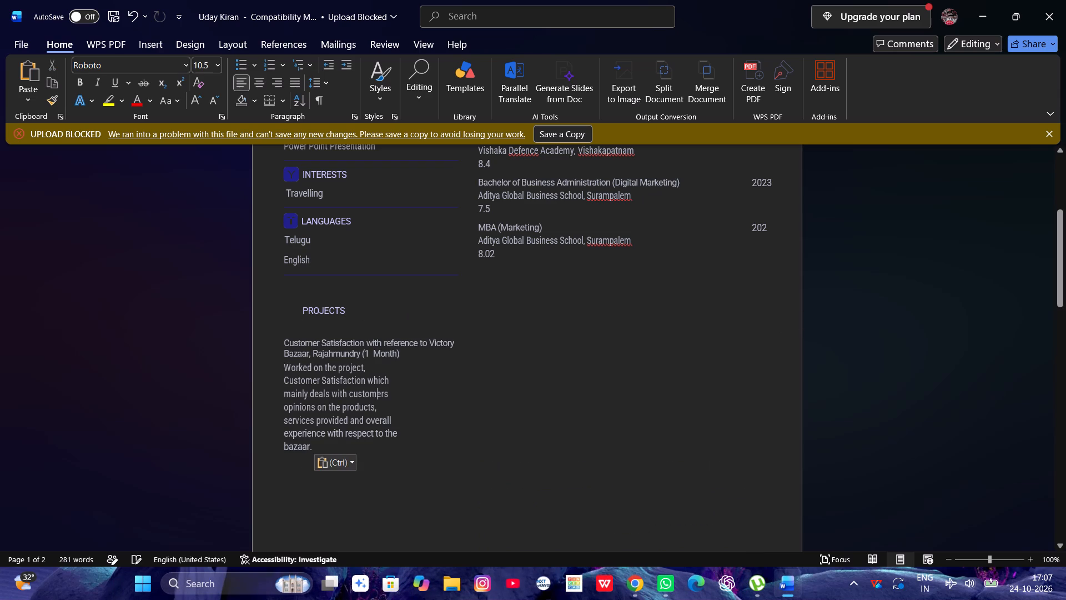
{"action": "left_click", "coordinate": [284, 370]}
{"action": "left_click", "coordinate": [285, 339]}
{"action": "left_click", "coordinate": [240, 68]}
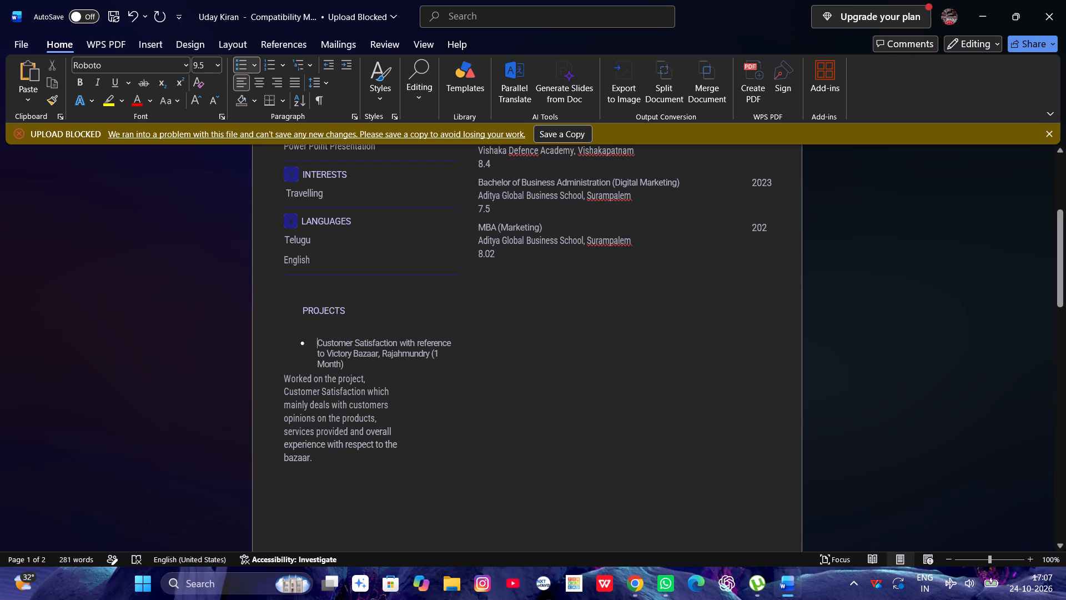
Copy and remove "to Victory Bazaar, Rajahmundry (1 Month)" from the bulleted title, placing the description on its own unbulleted line.
{"action": "left_click", "coordinate": [316, 355]}
{"action": "key", "text": "BackSpace"}
{"action": "key", "text": "space"}
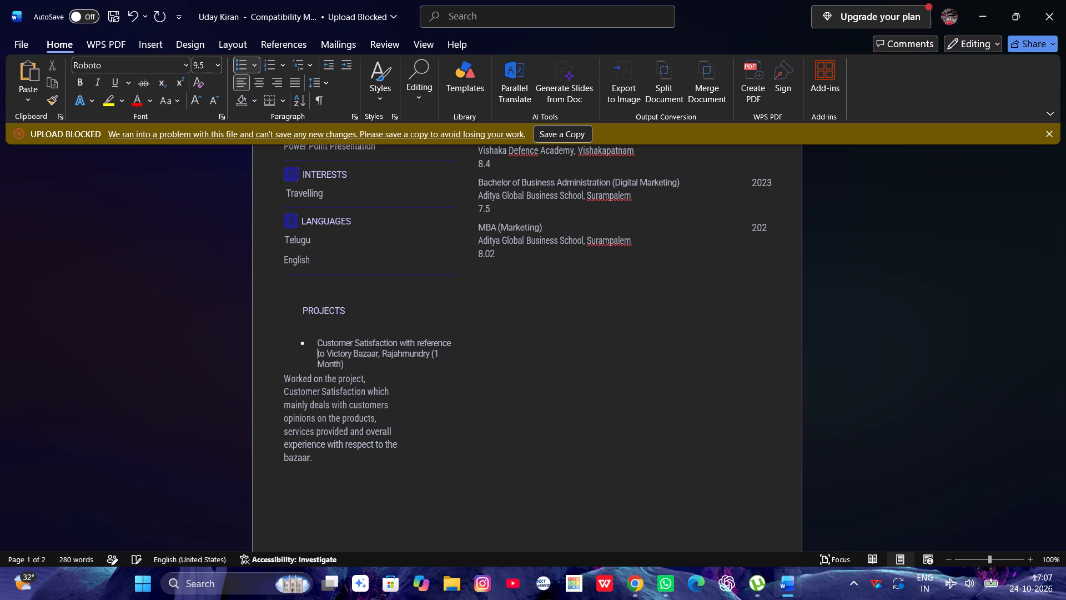
{"action": "left_click_drag", "start_coordinate": [315, 353], "coordinate": [346, 364]}
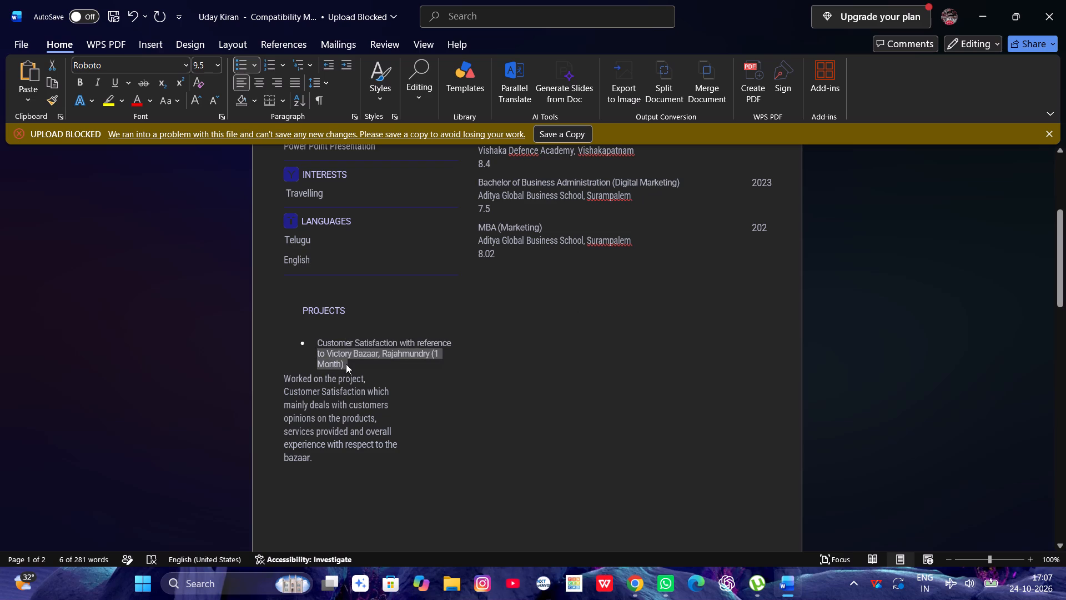
{"action": "key", "text": "ctrl+c"}
{"action": "key", "text": "BackSpace"}
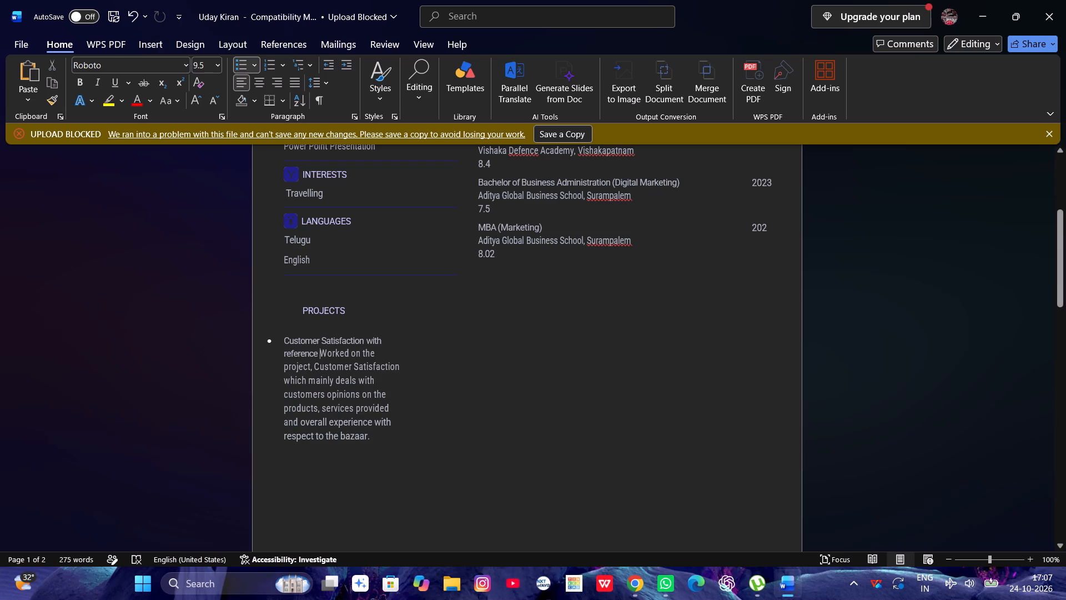
{"action": "key", "text": "Return"}
{"action": "key", "text": "BackSpace"}
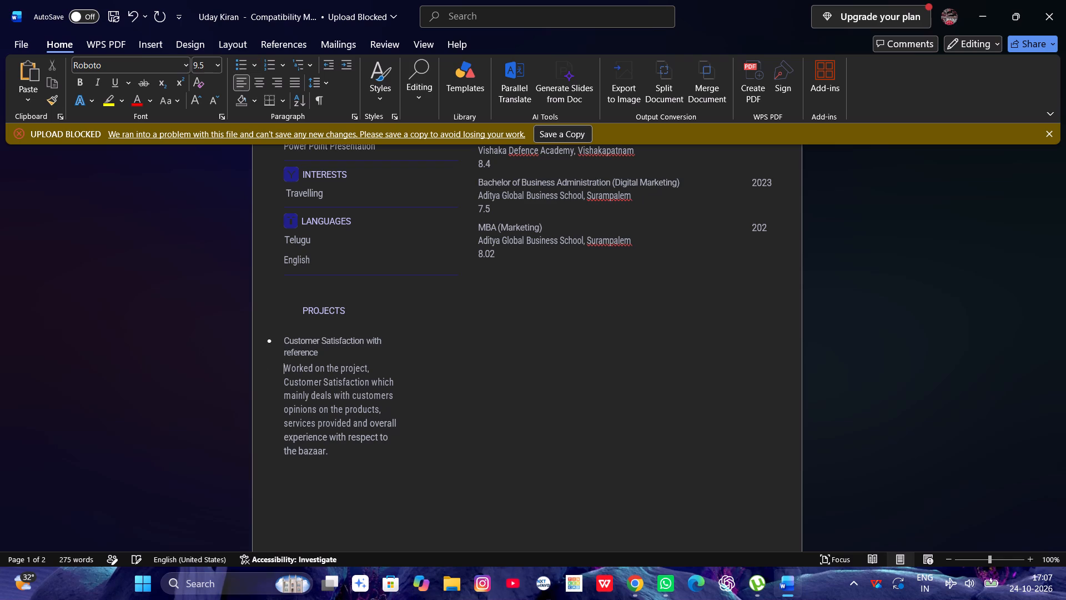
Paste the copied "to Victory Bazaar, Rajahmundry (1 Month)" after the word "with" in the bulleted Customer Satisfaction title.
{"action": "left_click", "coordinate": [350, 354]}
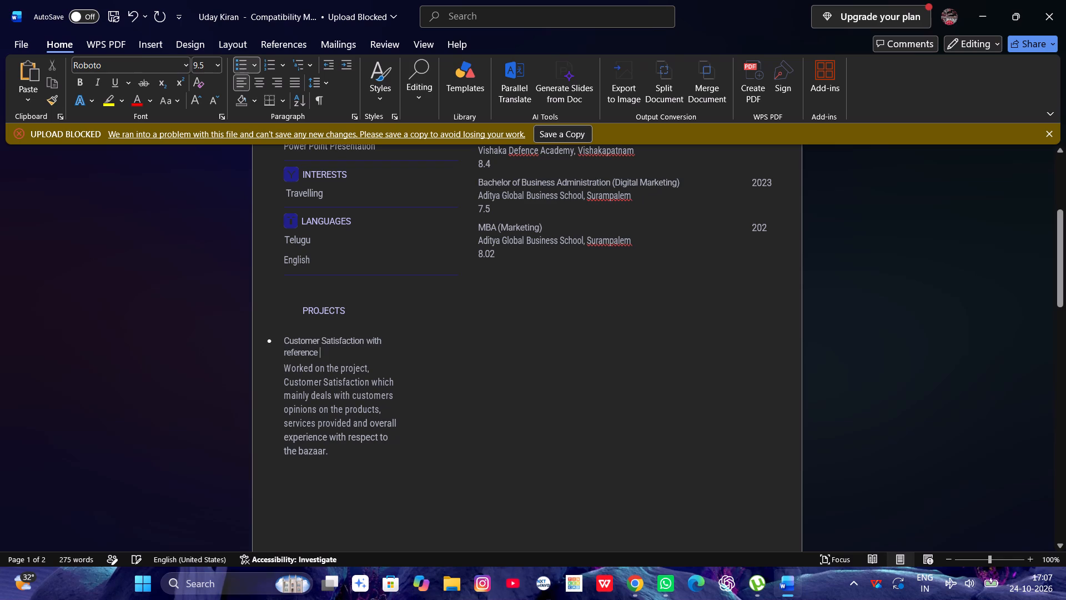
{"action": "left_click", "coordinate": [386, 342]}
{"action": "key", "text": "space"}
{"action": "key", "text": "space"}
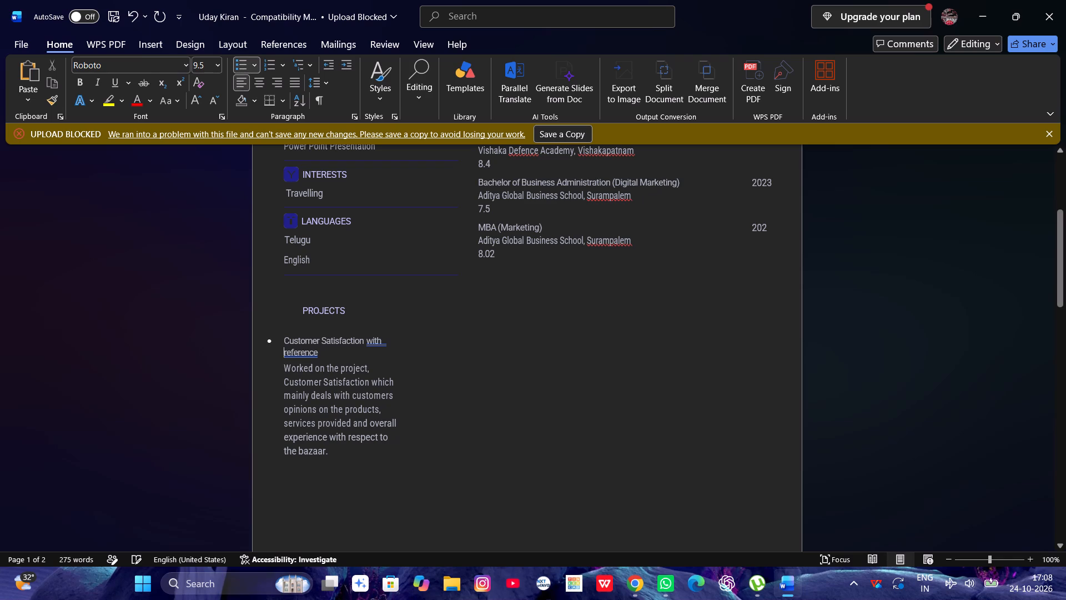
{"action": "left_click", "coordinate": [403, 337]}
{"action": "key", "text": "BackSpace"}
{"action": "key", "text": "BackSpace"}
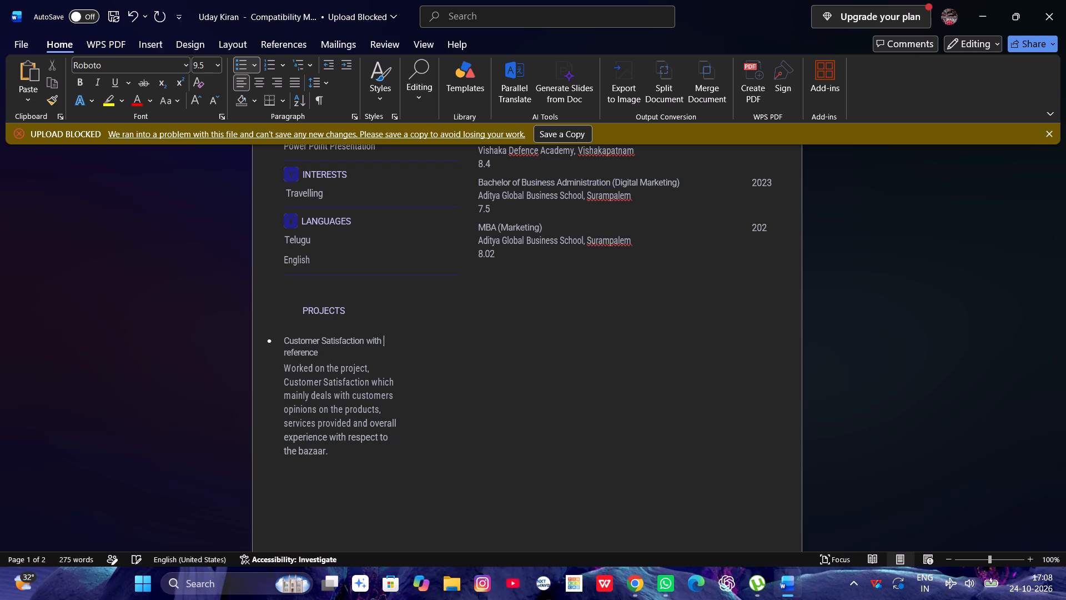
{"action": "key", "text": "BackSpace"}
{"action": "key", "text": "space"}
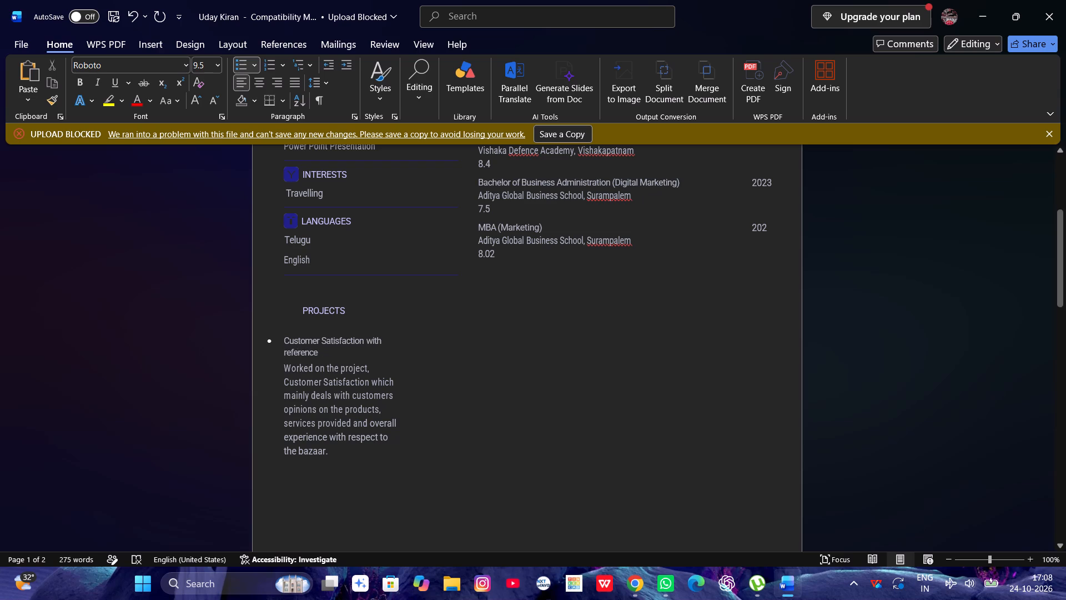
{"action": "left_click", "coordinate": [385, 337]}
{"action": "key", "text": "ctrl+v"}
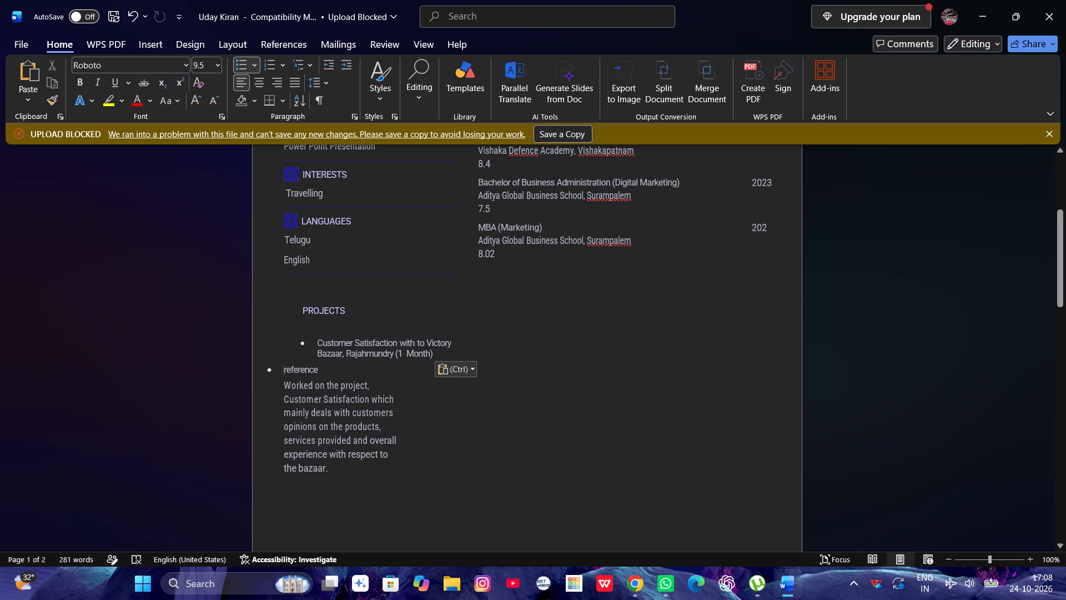
Review the résumé's layout across both pages, comparing the new Projects text with the original project entries.
{"action": "scroll", "coordinate": [321, 374], "scroll_direction": "down", "scroll_amount": 2}
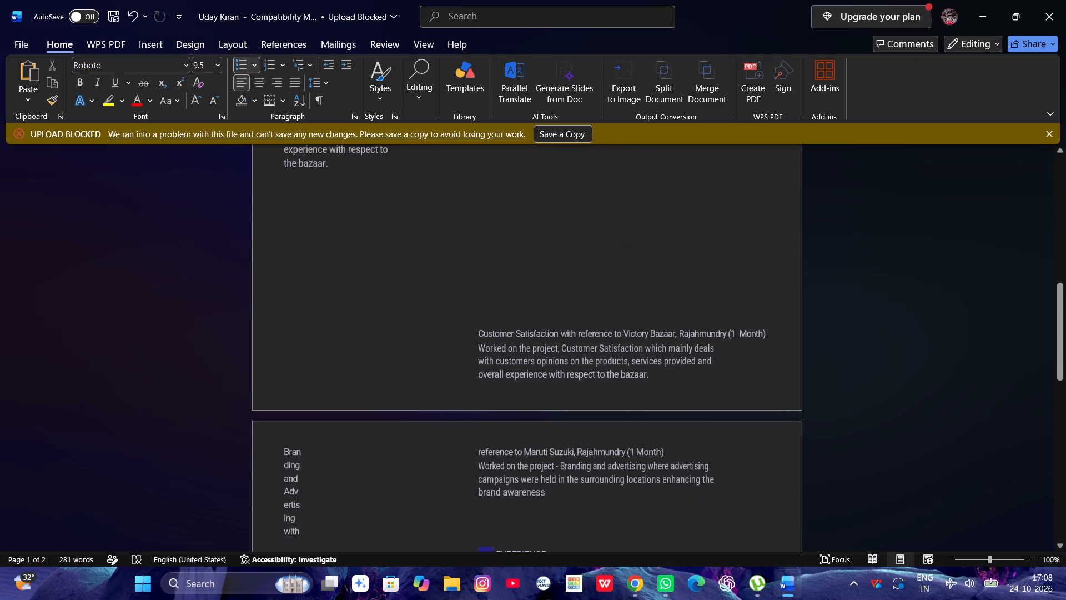
{"action": "scroll", "coordinate": [321, 374], "scroll_direction": "down", "scroll_amount": 1}
{"action": "scroll", "coordinate": [404, 348], "scroll_direction": "down", "scroll_amount": 1}
{"action": "scroll", "coordinate": [404, 348], "scroll_direction": "up", "scroll_amount": 5}
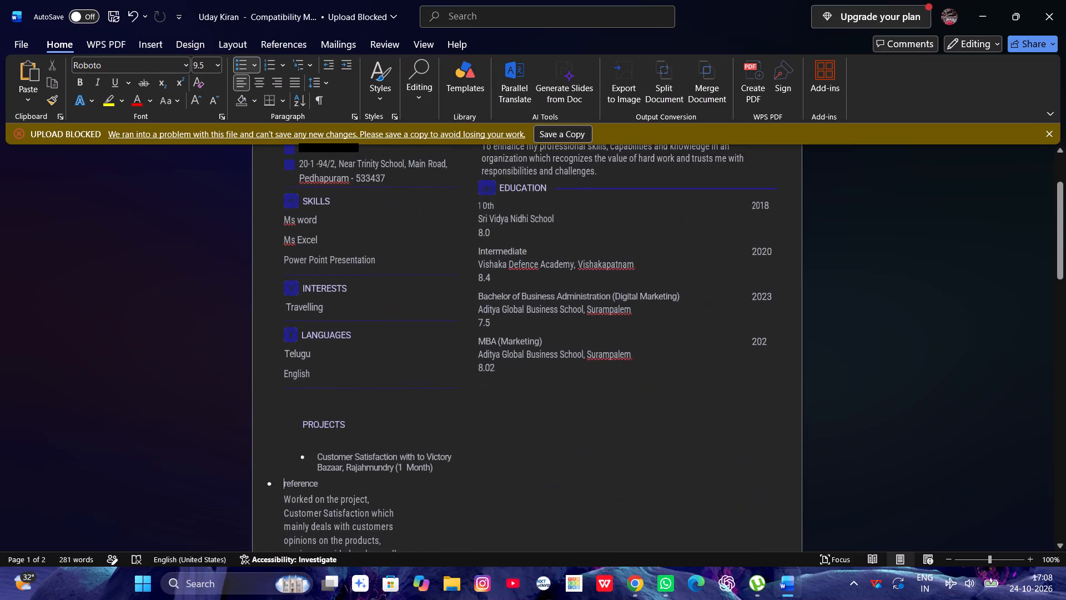
{"action": "scroll", "coordinate": [404, 348], "scroll_direction": "up", "scroll_amount": 2}
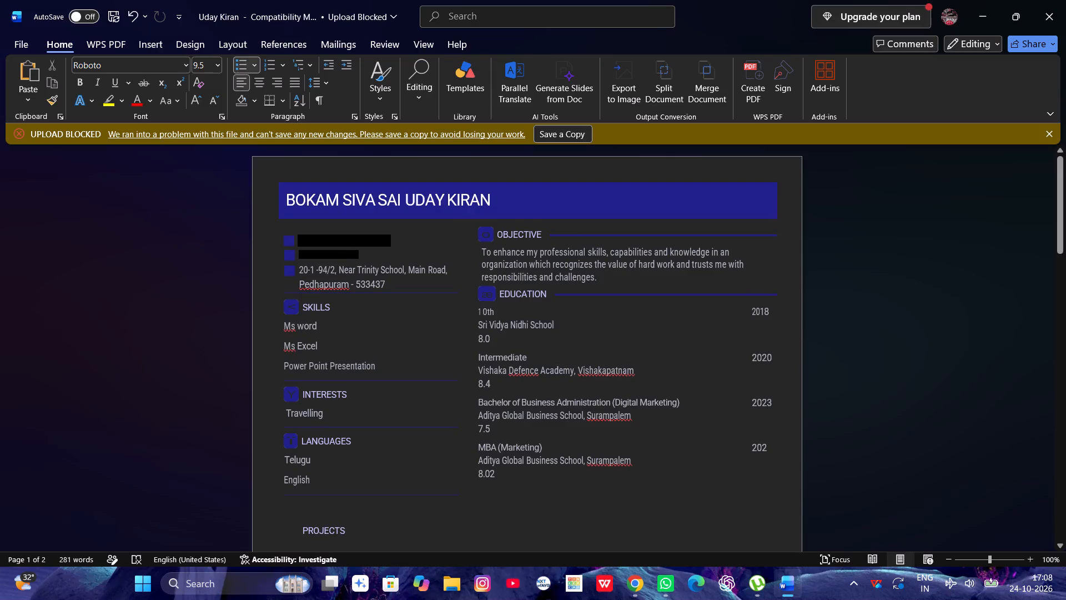
{"action": "scroll", "coordinate": [404, 348], "scroll_direction": "right", "scroll_amount": 2}
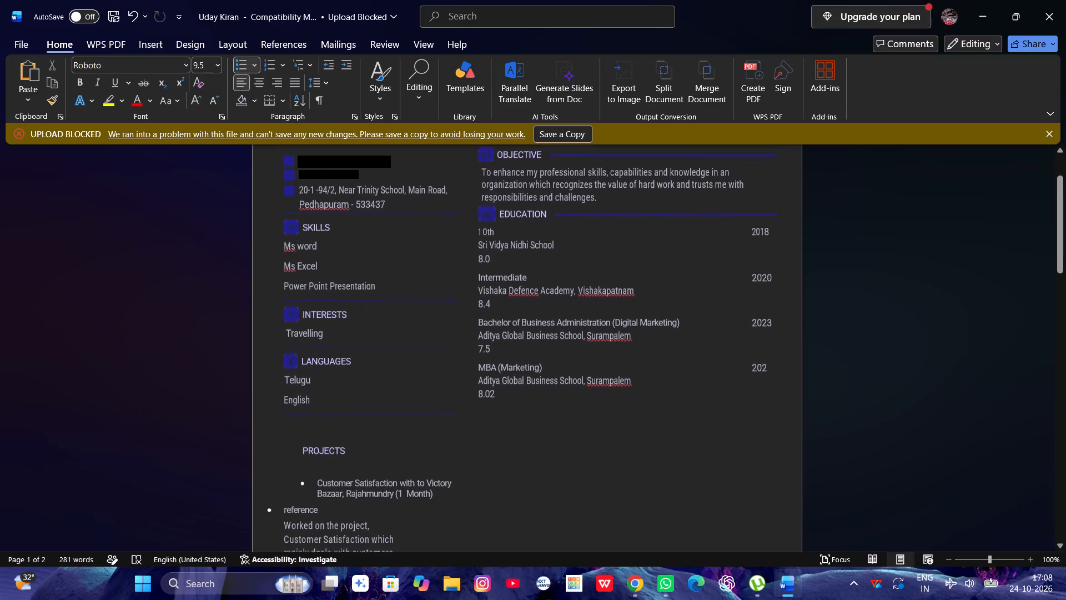
{"action": "scroll", "coordinate": [404, 348], "scroll_direction": "right", "scroll_amount": 1}
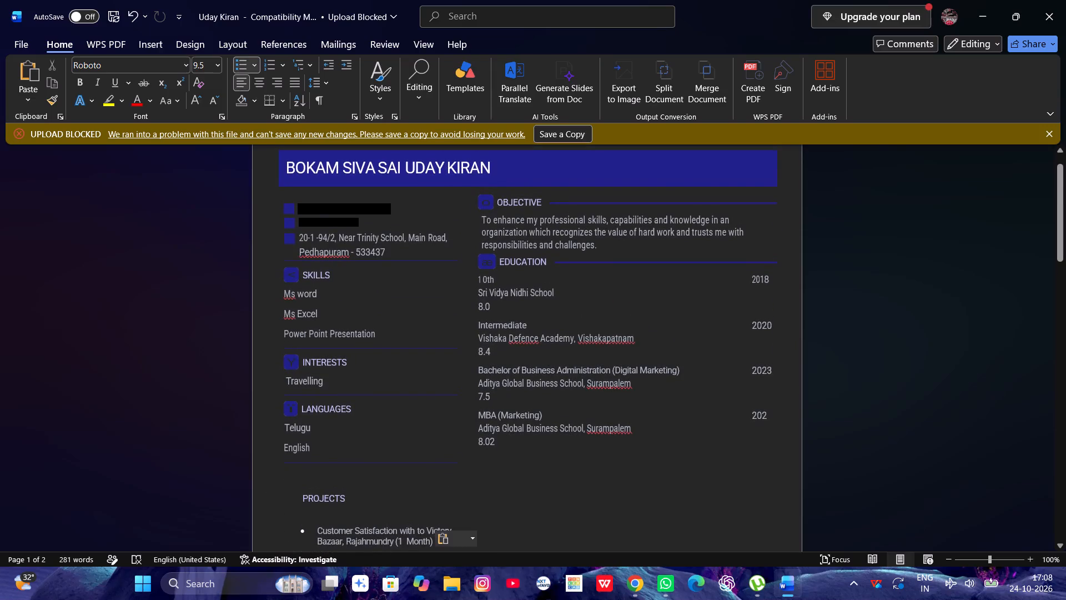
{"action": "scroll", "coordinate": [404, 348], "scroll_direction": "down", "scroll_amount": 1}
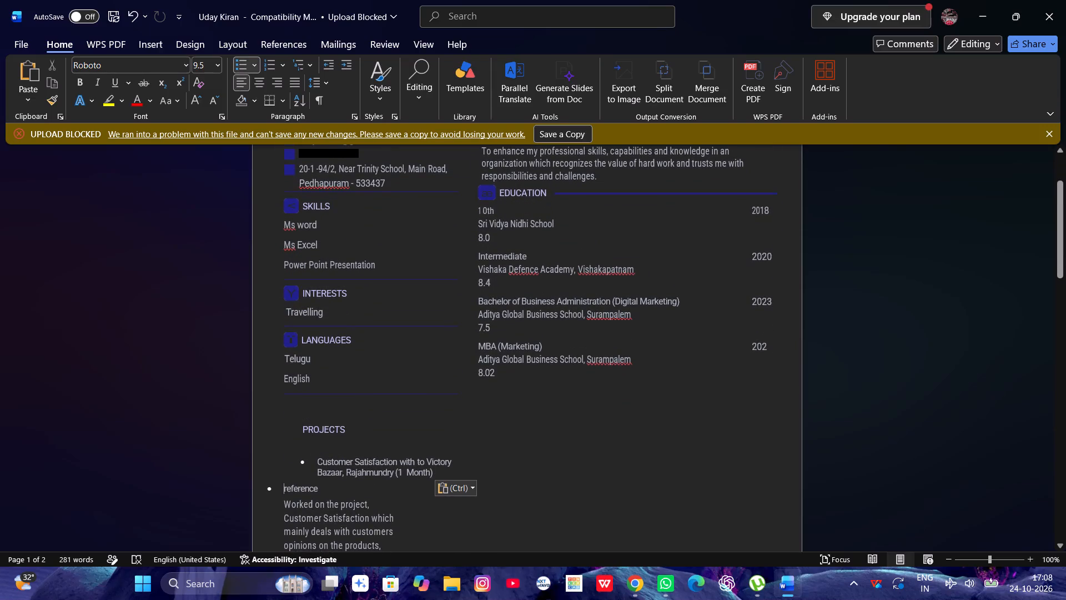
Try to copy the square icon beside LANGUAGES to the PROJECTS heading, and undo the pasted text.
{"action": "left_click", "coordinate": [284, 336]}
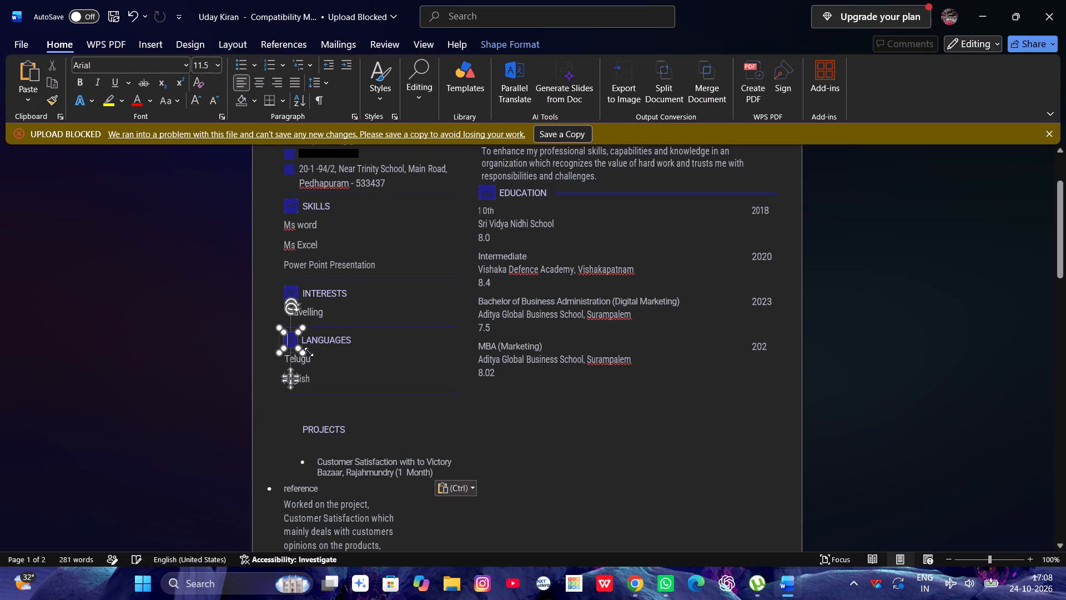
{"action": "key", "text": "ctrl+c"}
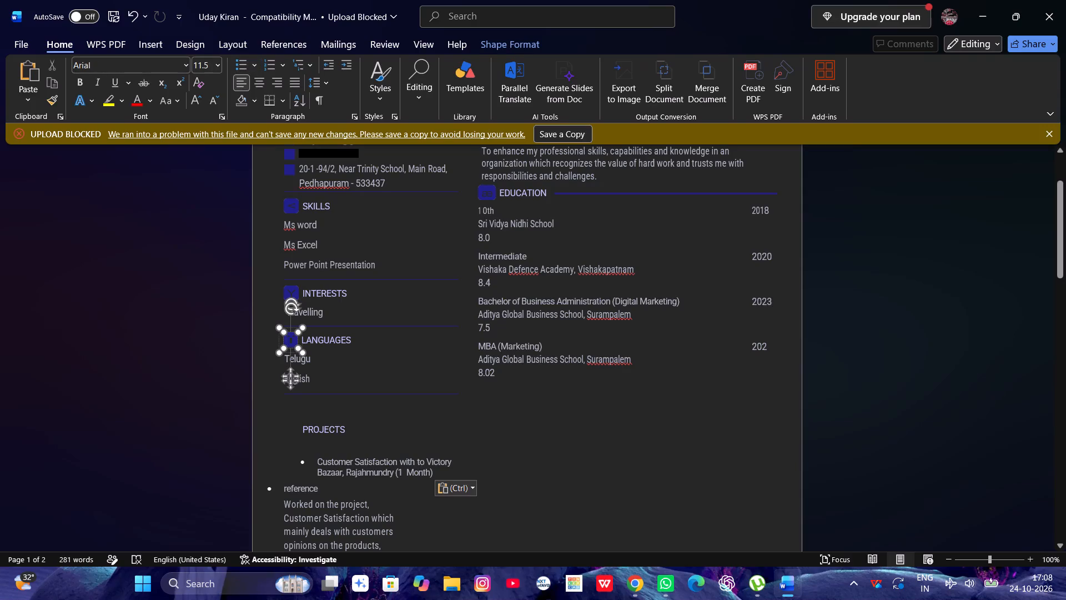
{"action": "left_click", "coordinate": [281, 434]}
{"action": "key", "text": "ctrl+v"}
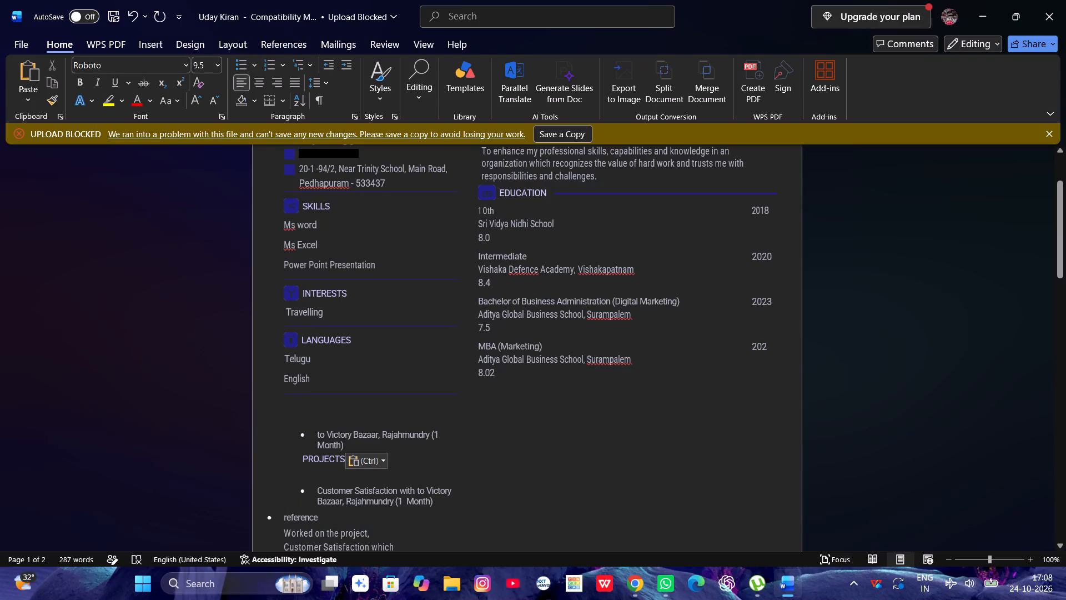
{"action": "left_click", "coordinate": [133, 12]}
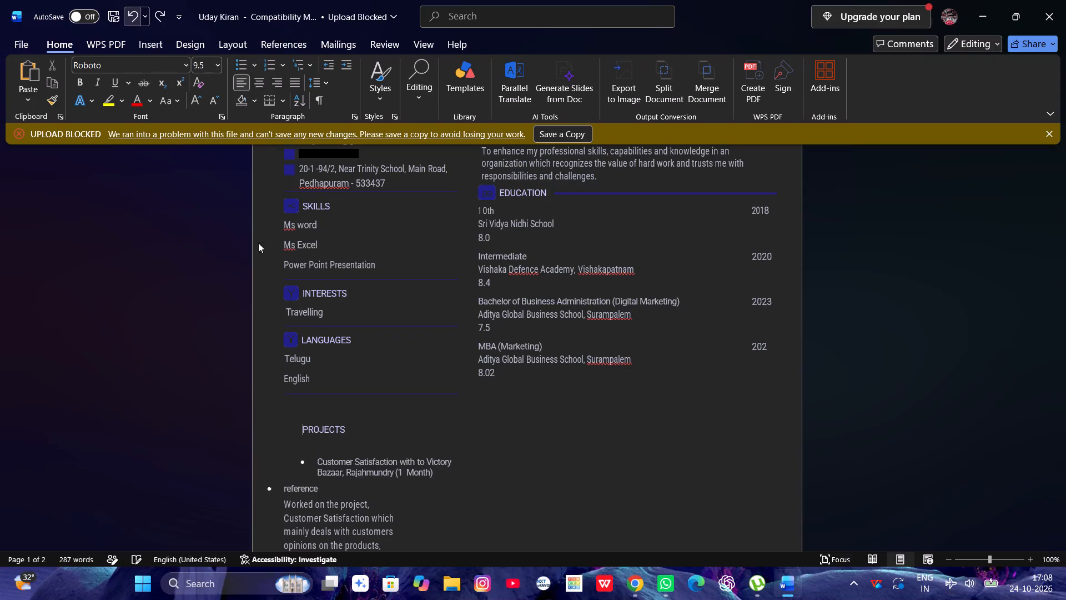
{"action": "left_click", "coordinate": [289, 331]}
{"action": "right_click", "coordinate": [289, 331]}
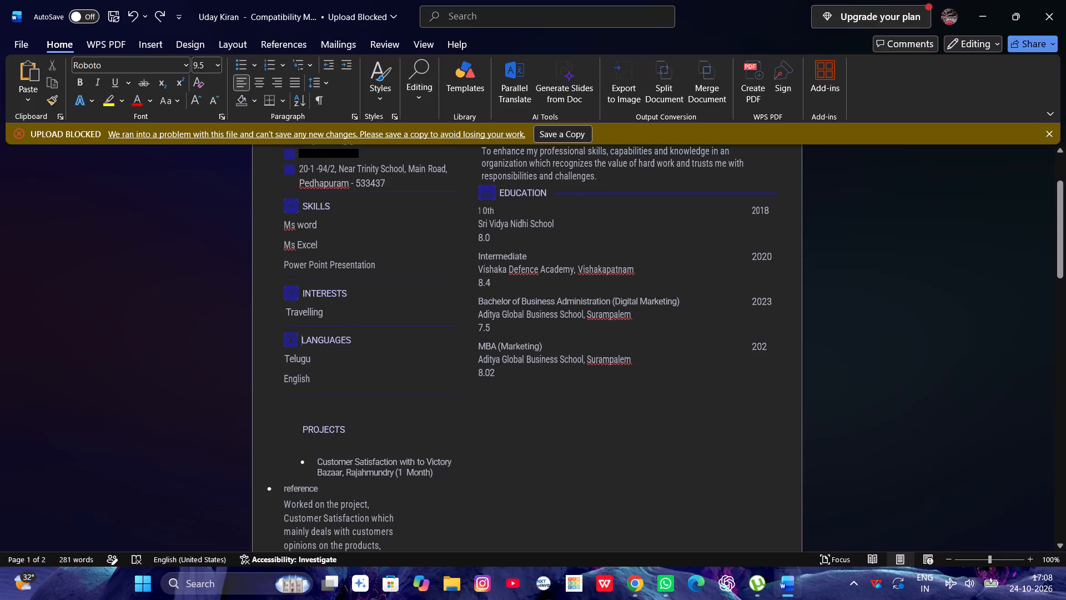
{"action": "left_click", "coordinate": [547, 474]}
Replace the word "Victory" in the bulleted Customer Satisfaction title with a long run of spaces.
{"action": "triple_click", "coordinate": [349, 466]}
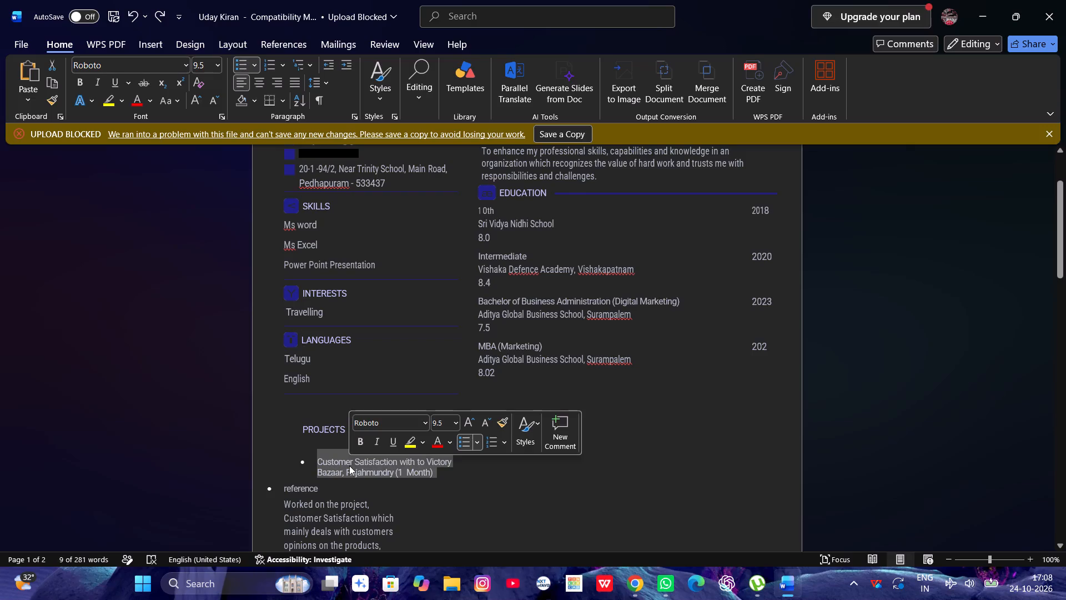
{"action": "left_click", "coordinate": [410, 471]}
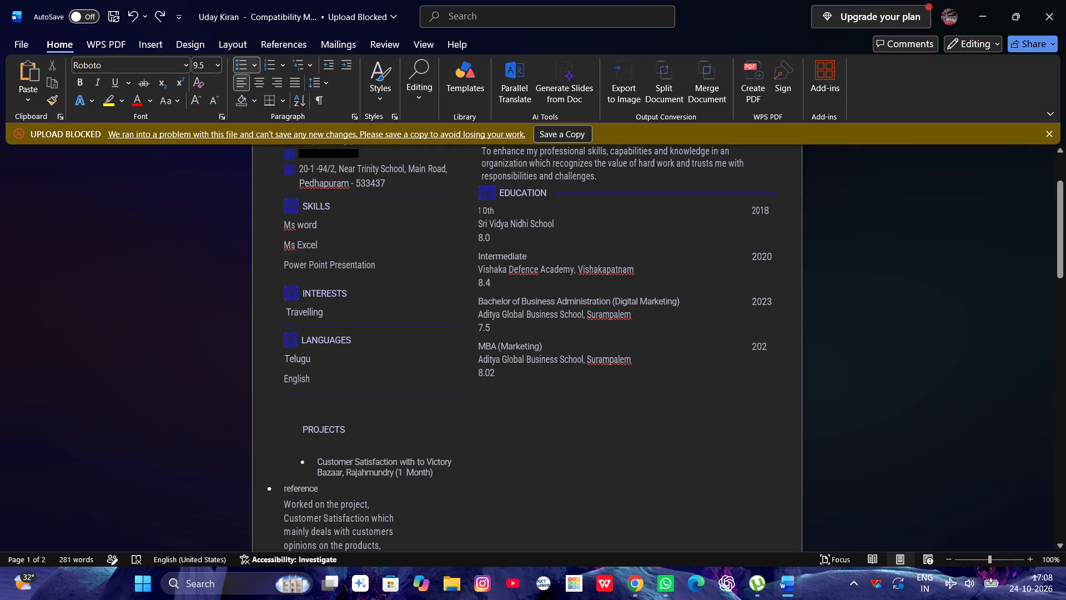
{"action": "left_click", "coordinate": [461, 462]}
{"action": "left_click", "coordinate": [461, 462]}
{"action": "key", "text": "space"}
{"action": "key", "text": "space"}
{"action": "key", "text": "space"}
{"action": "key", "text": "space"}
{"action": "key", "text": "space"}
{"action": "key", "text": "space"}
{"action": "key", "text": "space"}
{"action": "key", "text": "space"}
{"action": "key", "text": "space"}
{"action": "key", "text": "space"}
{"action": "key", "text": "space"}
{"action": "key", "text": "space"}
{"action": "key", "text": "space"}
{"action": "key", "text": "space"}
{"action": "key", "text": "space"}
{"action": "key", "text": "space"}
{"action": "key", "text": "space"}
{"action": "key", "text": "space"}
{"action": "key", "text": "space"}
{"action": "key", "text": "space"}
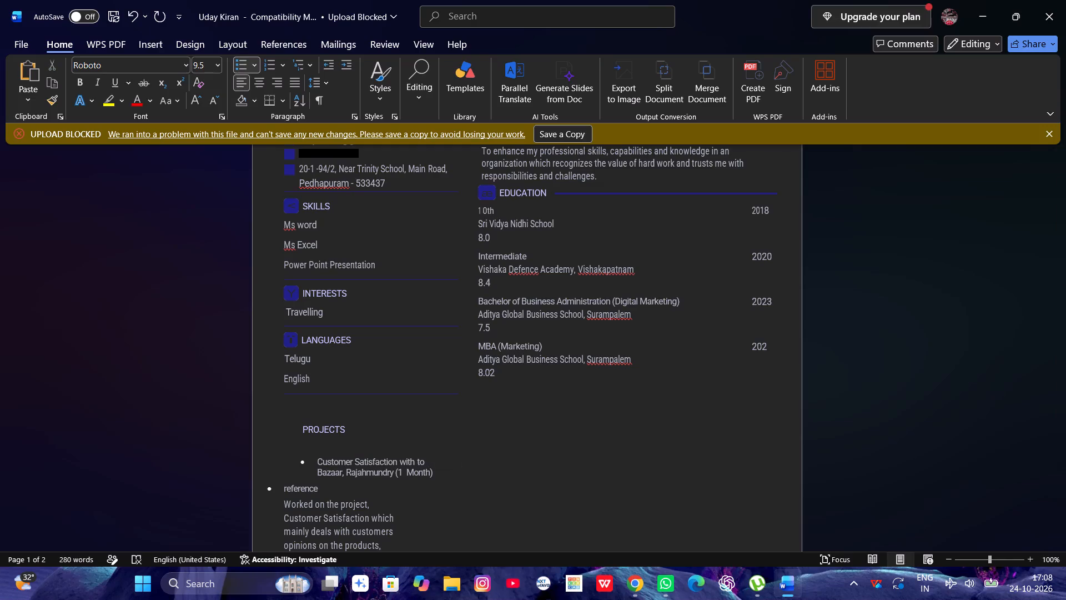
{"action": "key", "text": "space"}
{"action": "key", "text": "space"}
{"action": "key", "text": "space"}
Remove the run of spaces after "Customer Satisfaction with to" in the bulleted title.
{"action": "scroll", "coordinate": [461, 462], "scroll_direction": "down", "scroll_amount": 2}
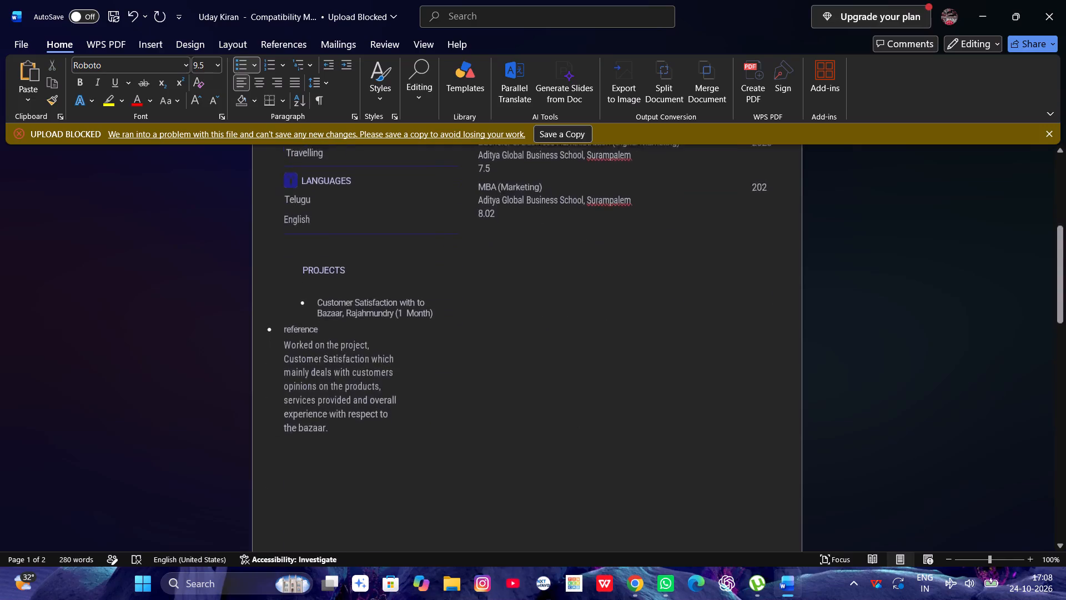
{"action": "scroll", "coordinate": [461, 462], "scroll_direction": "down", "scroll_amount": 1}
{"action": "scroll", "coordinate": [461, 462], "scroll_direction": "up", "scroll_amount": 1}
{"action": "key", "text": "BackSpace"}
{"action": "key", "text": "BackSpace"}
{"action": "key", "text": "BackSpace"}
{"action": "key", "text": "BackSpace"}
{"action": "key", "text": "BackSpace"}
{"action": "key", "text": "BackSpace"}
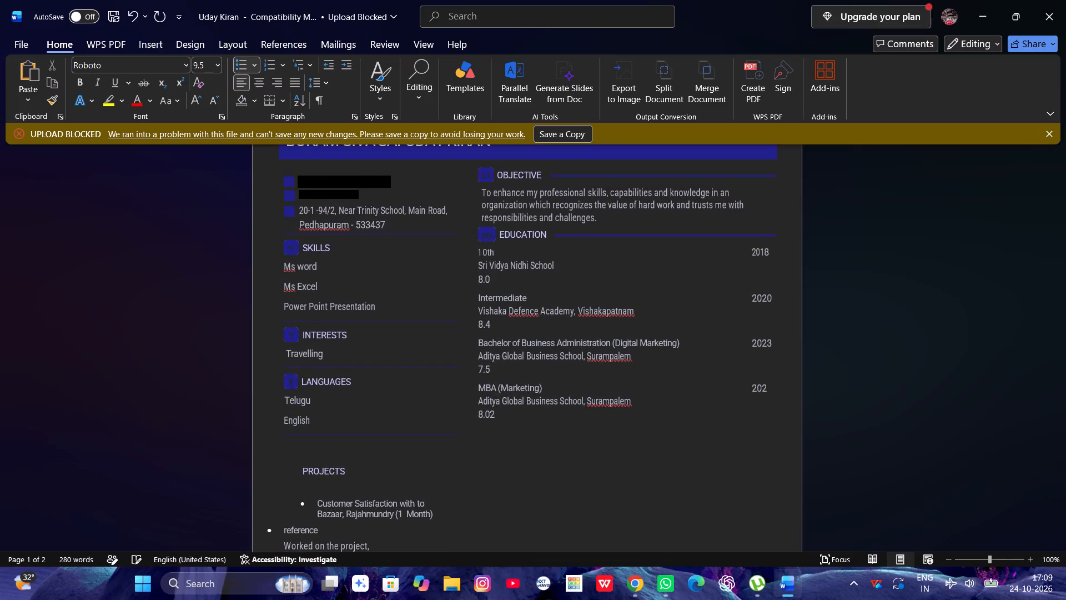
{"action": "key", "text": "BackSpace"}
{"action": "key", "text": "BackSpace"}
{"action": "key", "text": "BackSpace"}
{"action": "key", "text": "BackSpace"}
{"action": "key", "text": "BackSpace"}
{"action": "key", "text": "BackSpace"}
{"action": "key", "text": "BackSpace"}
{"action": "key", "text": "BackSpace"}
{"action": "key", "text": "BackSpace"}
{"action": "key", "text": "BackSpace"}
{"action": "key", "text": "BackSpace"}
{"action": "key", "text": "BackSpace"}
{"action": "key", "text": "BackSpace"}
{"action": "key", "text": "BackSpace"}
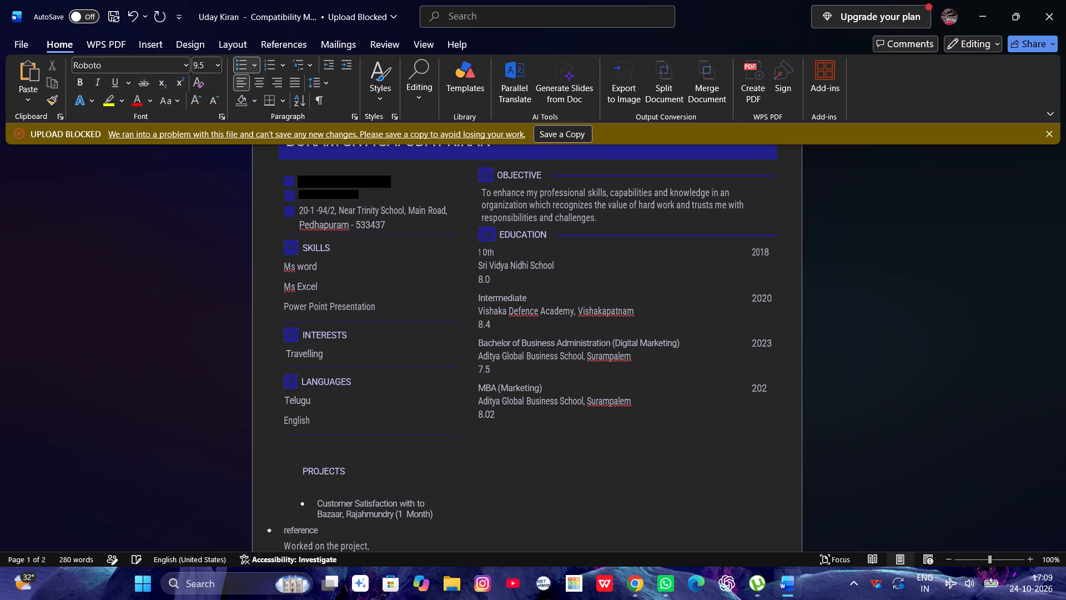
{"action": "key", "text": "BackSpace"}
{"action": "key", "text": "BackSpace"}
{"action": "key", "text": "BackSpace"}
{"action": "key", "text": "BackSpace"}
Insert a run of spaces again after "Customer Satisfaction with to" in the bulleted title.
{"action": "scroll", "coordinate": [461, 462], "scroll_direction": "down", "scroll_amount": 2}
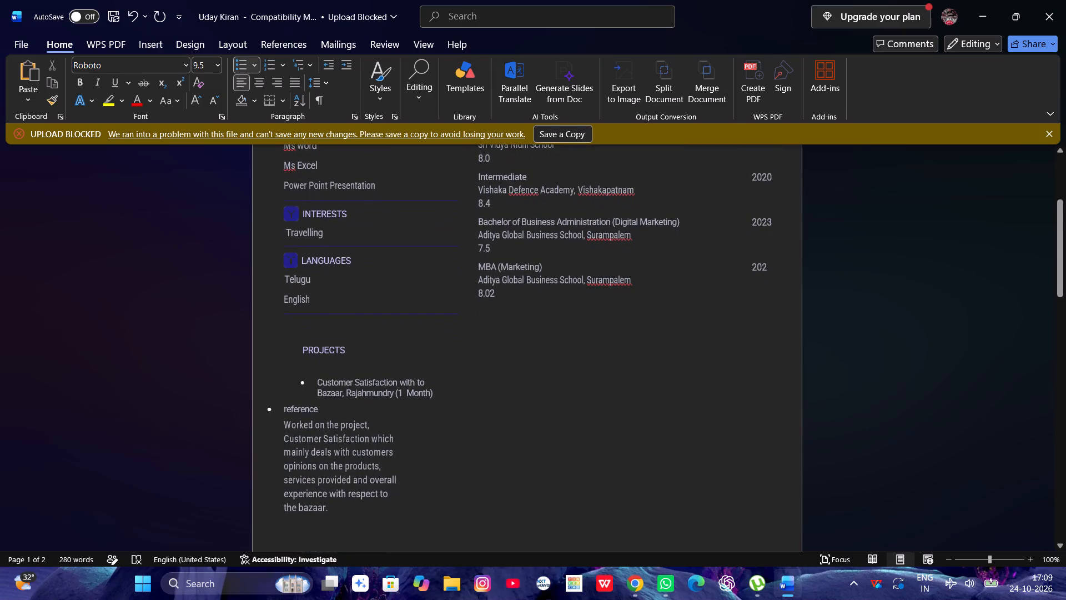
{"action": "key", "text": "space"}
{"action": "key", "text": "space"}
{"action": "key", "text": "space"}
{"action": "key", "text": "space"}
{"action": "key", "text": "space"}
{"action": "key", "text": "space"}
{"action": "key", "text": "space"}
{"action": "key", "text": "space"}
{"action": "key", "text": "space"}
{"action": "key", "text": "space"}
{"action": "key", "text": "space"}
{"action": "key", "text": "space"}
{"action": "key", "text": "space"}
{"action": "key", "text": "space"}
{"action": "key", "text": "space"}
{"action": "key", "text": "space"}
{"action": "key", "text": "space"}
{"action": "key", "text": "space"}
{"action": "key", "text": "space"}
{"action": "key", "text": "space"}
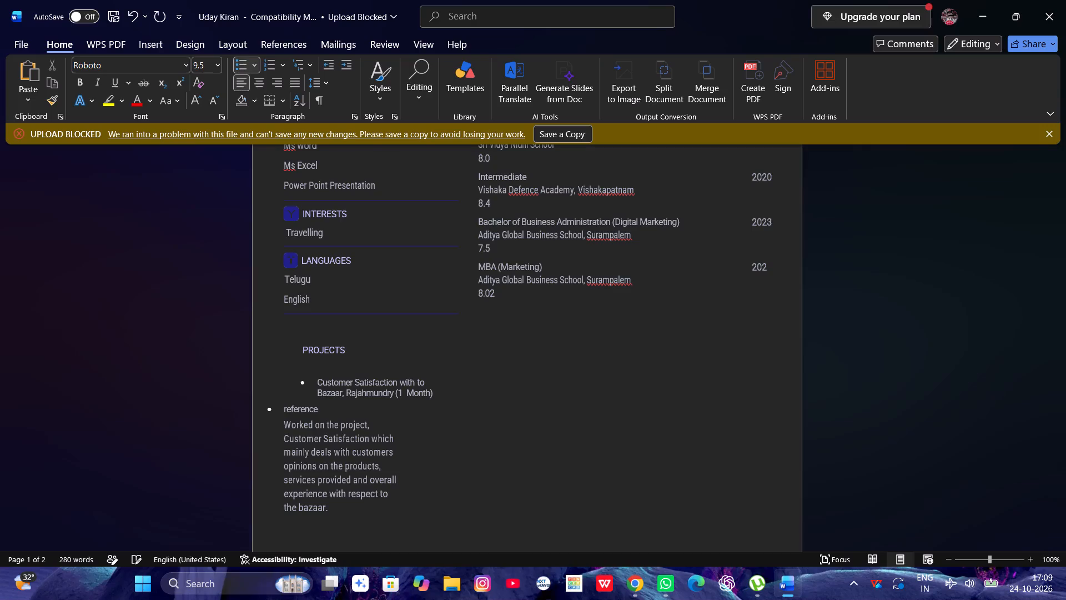
Delete the bulleted project title, the stray "reference" bullet and the project description below the PROJECTS heading.
{"action": "scroll", "coordinate": [461, 462], "scroll_direction": "right", "scroll_amount": 1}
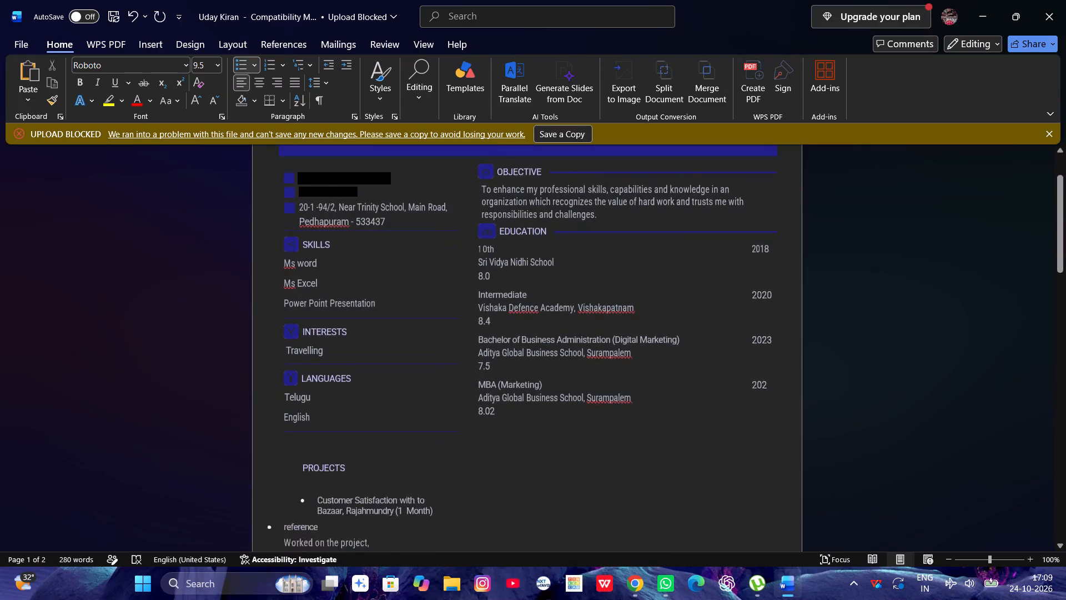
{"action": "scroll", "coordinate": [461, 462], "scroll_direction": "right", "scroll_amount": 1}
{"action": "scroll", "coordinate": [461, 462], "scroll_direction": "down", "scroll_amount": 1}
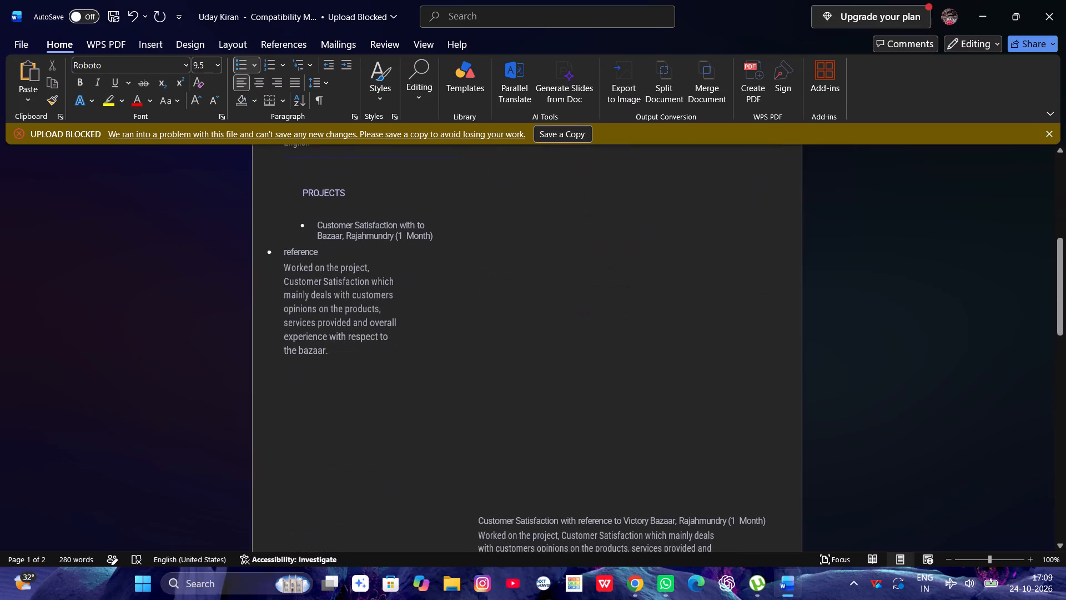
{"action": "scroll", "coordinate": [461, 462], "scroll_direction": "down", "scroll_amount": 1}
{"action": "scroll", "coordinate": [461, 462], "scroll_direction": "up", "scroll_amount": 1}
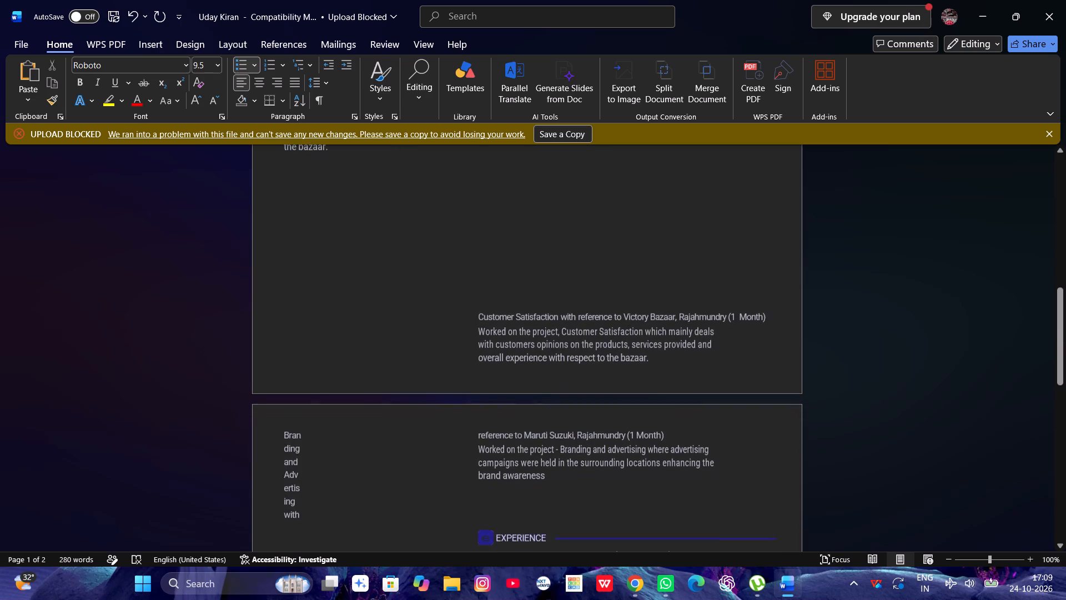
{"action": "scroll", "coordinate": [461, 462], "scroll_direction": "up", "scroll_amount": 2}
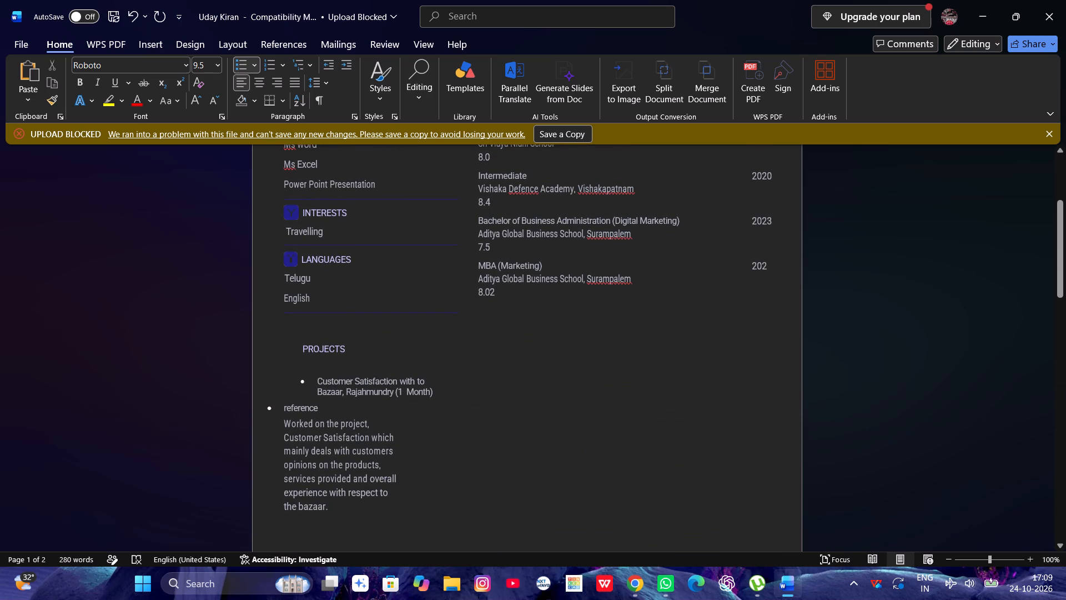
{"action": "left_click_drag", "start_coordinate": [296, 384], "coordinate": [367, 507]}
{"action": "key", "text": "BackSpace"}
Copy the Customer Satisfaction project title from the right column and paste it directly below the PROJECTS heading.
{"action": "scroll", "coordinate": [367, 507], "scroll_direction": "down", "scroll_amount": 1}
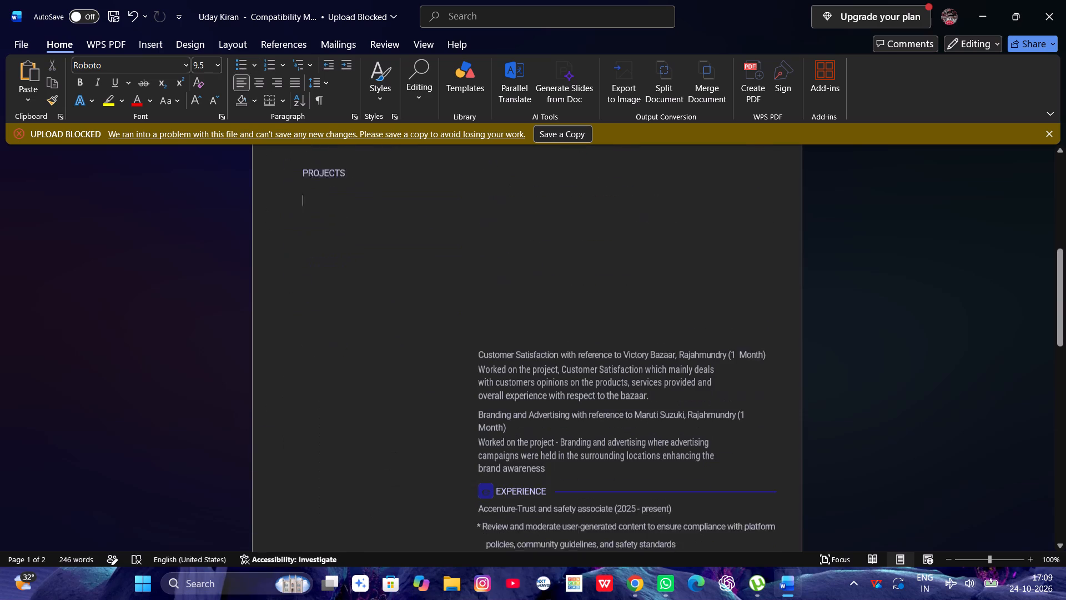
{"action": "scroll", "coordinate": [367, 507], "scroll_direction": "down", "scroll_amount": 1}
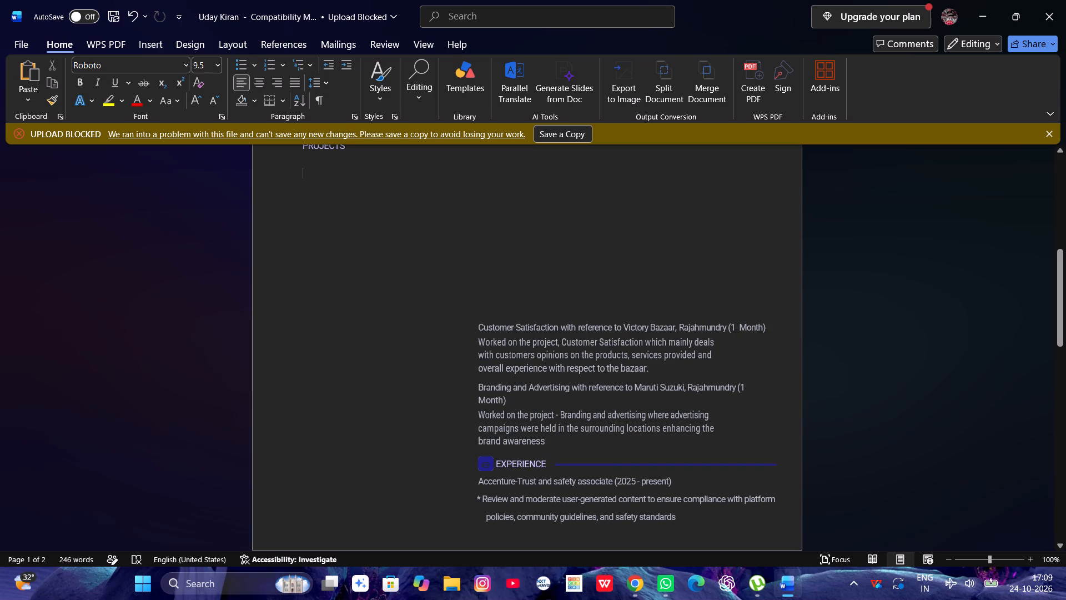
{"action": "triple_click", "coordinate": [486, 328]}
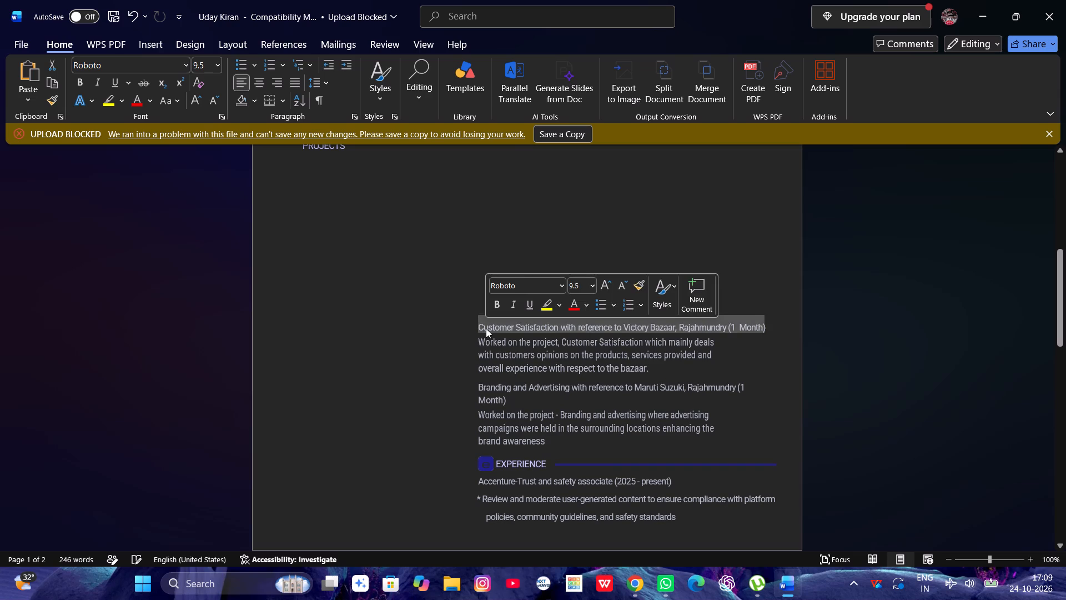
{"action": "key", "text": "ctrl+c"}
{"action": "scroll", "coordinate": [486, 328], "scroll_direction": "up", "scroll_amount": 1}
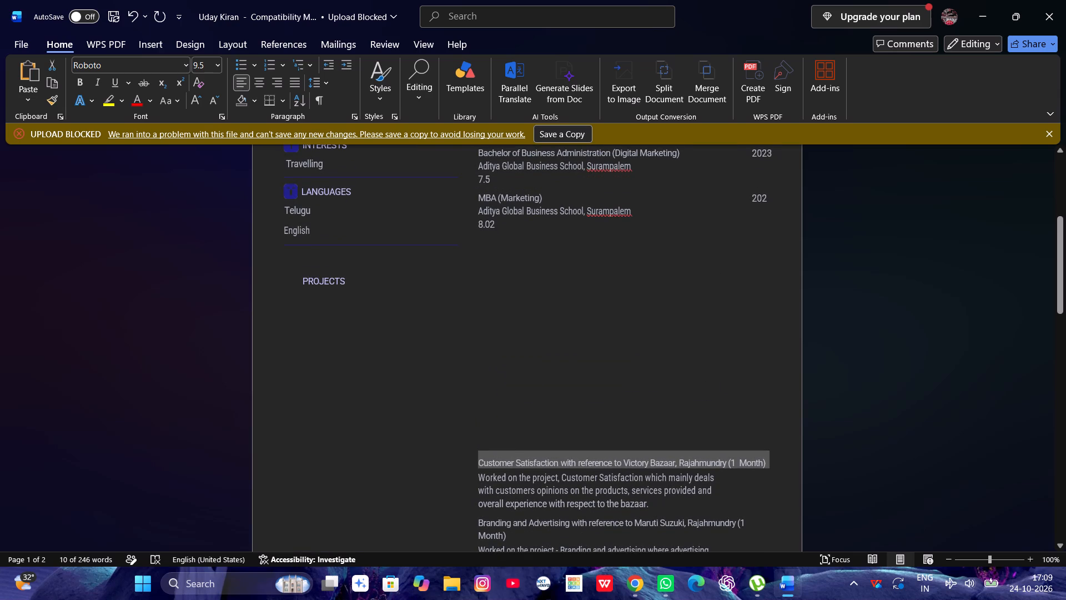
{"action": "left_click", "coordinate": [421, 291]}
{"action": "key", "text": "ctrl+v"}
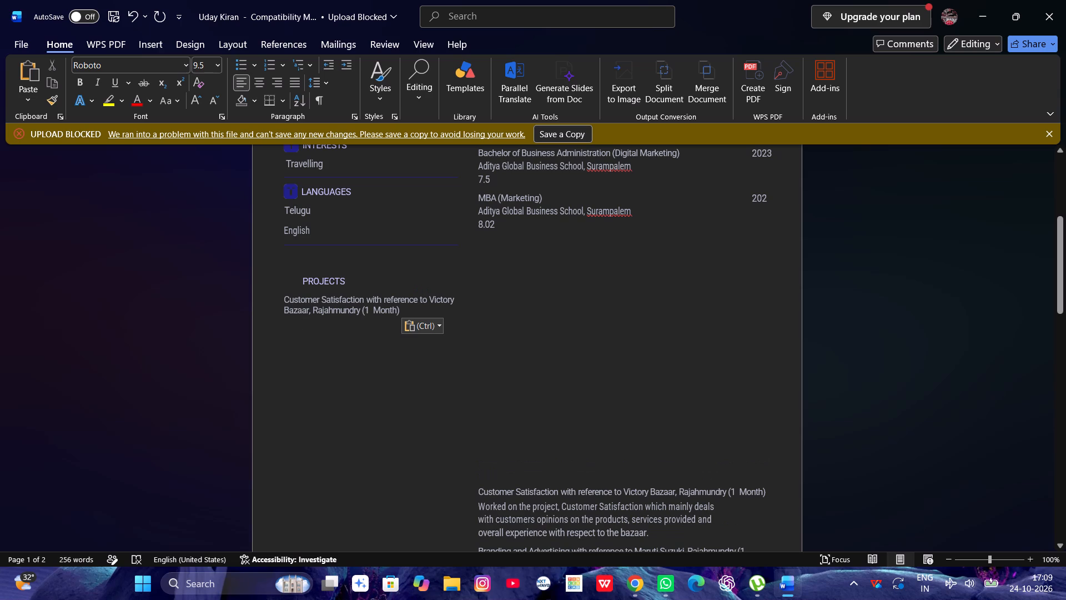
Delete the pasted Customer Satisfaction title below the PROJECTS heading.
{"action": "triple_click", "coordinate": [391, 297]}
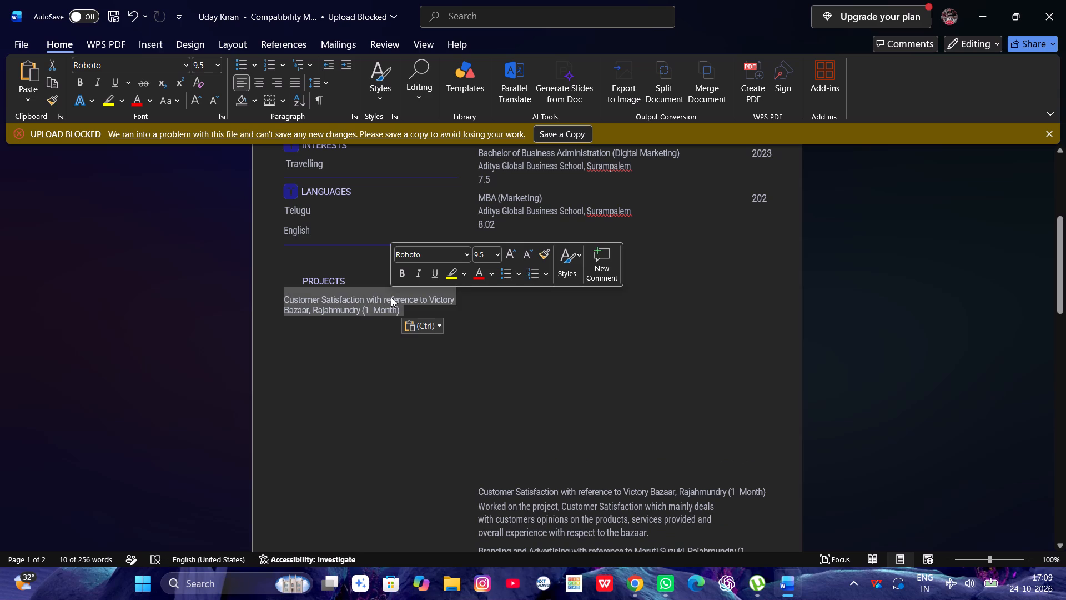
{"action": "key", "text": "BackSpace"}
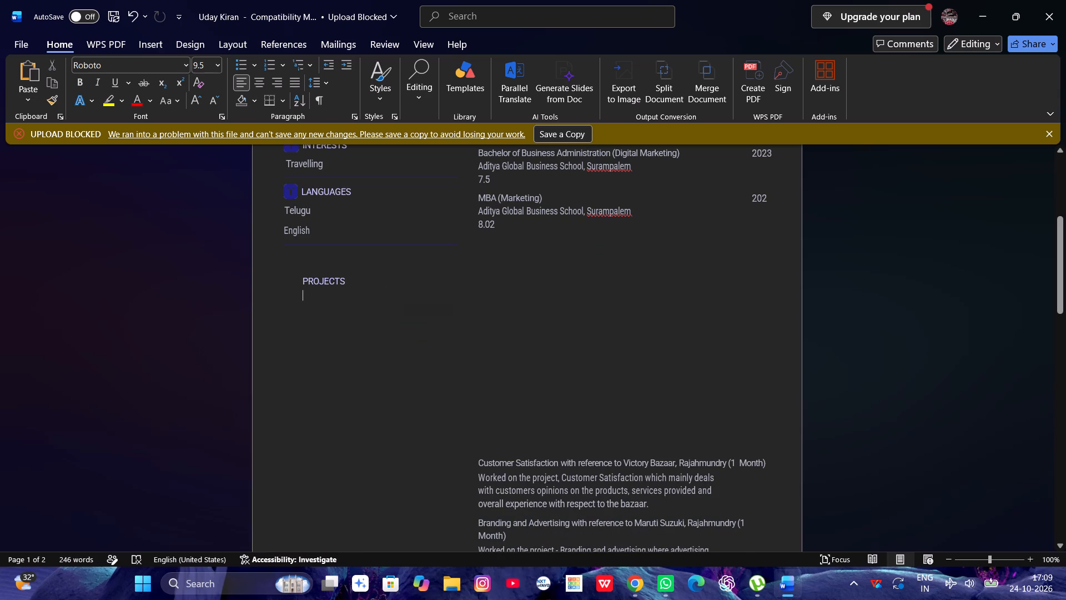
Copy the Customer Satisfaction with reference to Victory Bazaar project title from the right column.
{"action": "triple_click", "coordinate": [530, 466]}
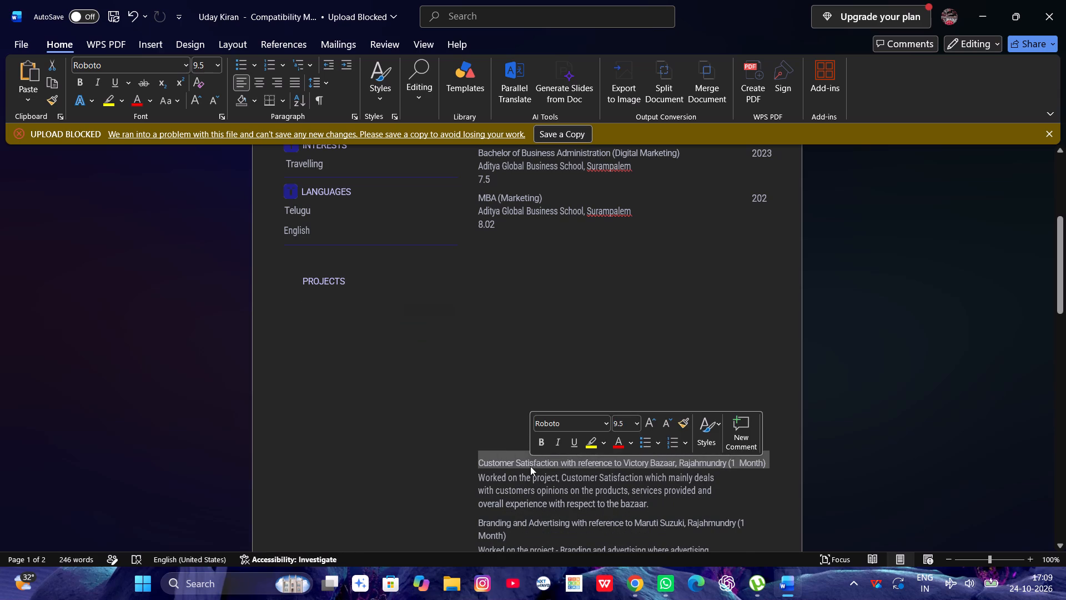
{"action": "key", "text": "ctrl+c"}
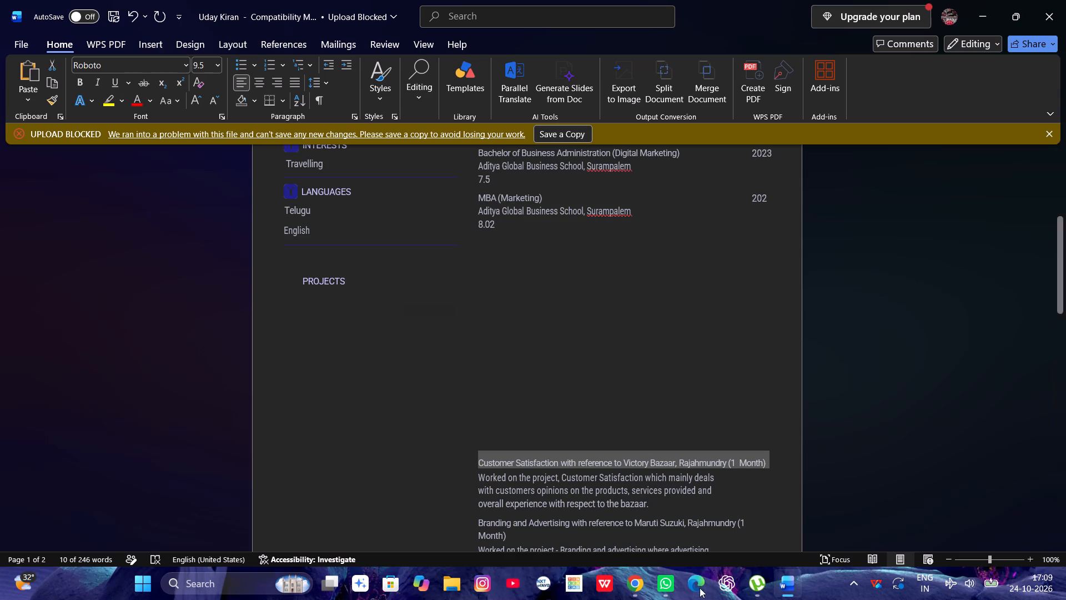
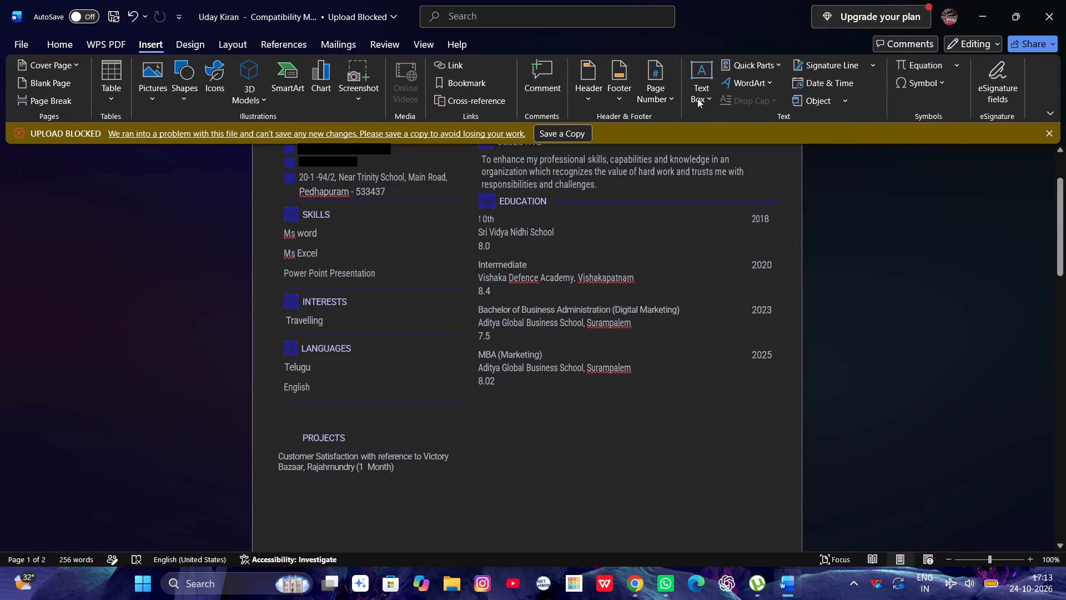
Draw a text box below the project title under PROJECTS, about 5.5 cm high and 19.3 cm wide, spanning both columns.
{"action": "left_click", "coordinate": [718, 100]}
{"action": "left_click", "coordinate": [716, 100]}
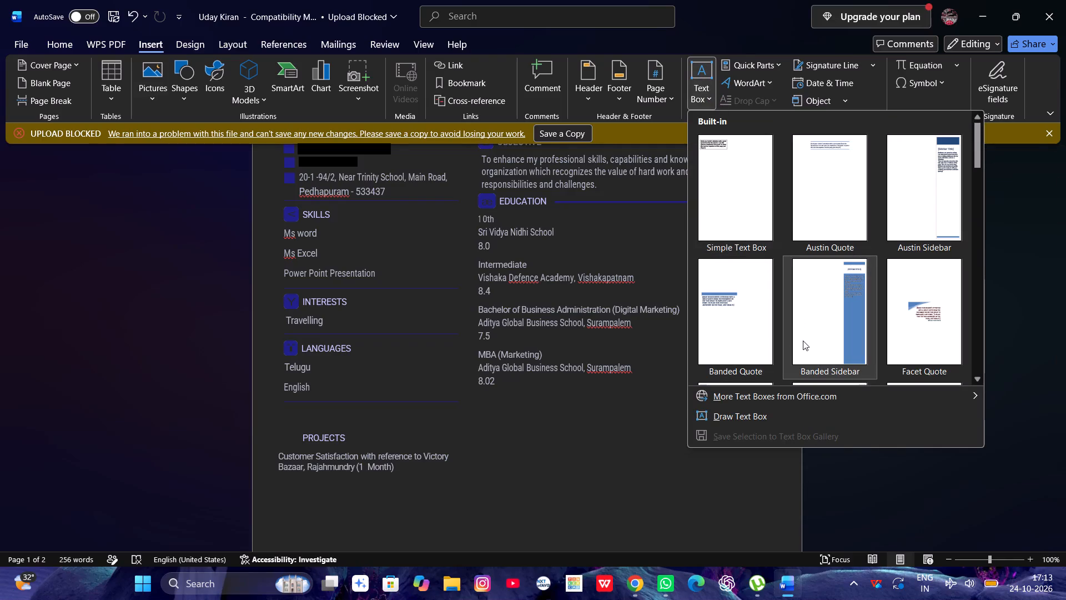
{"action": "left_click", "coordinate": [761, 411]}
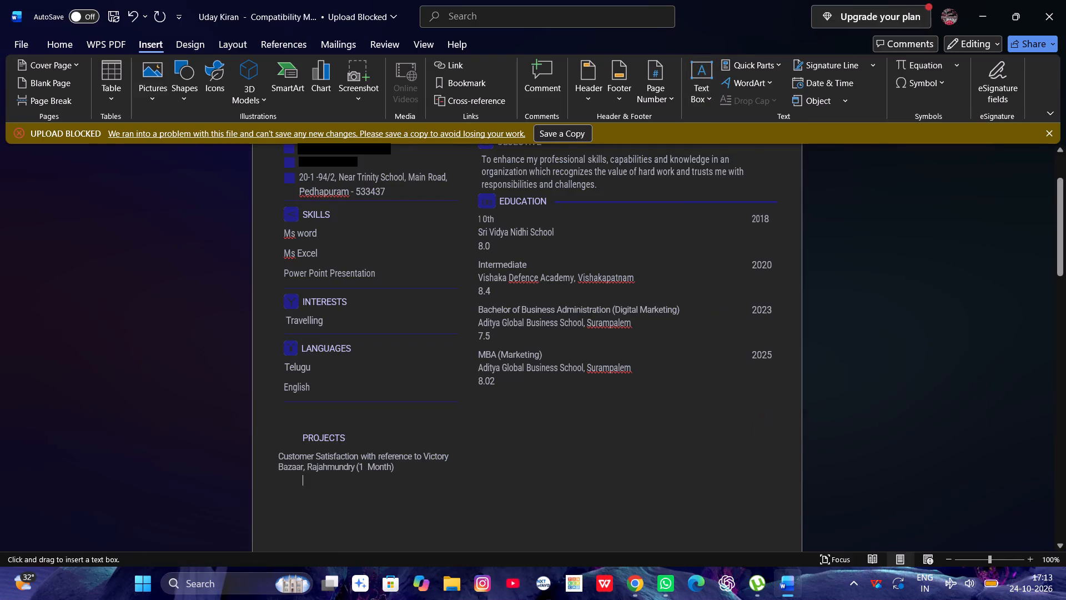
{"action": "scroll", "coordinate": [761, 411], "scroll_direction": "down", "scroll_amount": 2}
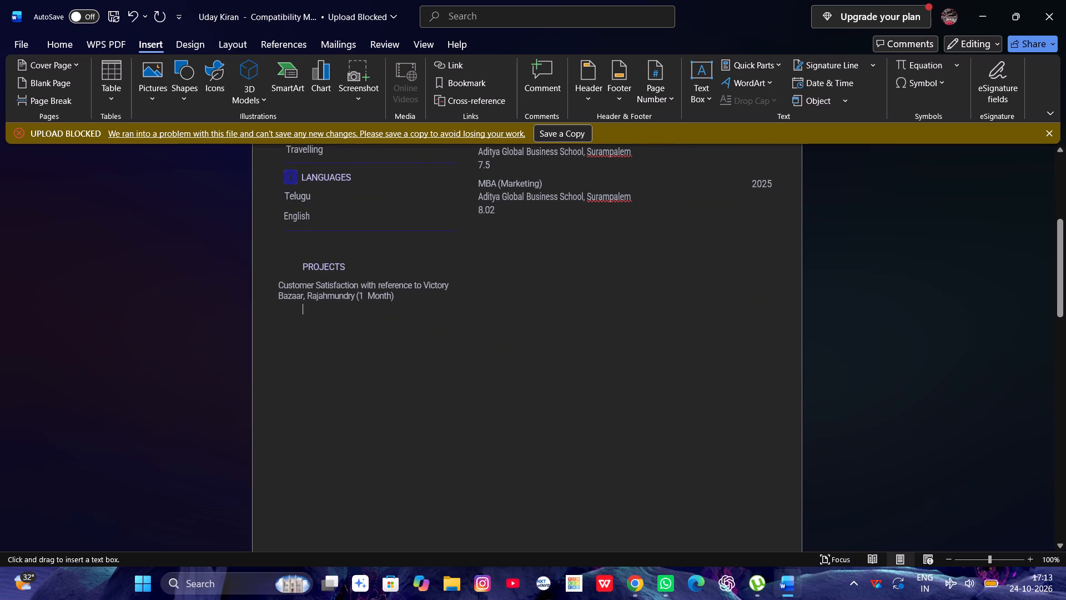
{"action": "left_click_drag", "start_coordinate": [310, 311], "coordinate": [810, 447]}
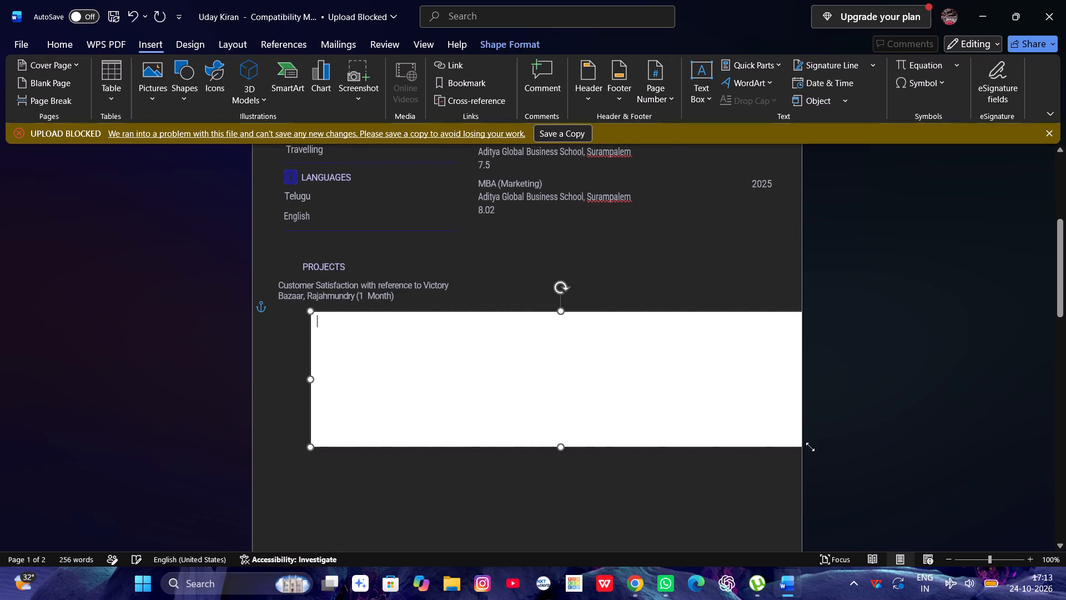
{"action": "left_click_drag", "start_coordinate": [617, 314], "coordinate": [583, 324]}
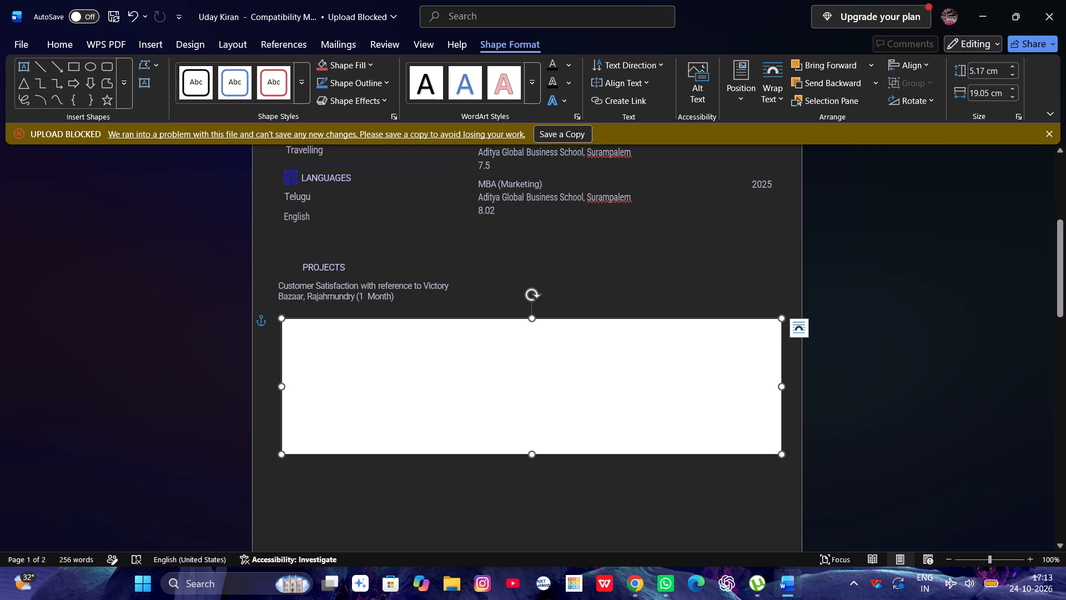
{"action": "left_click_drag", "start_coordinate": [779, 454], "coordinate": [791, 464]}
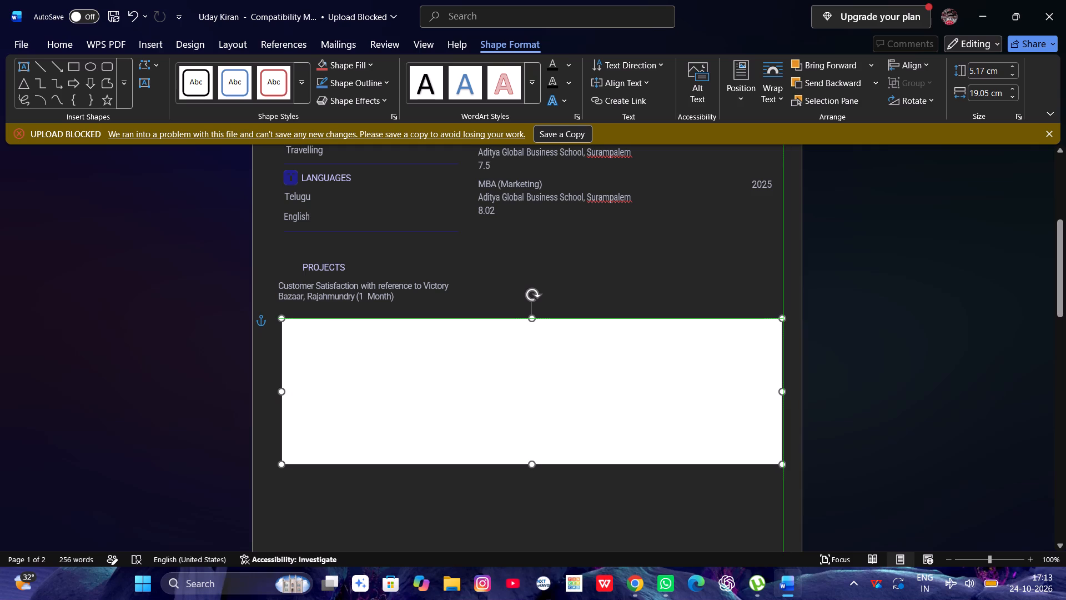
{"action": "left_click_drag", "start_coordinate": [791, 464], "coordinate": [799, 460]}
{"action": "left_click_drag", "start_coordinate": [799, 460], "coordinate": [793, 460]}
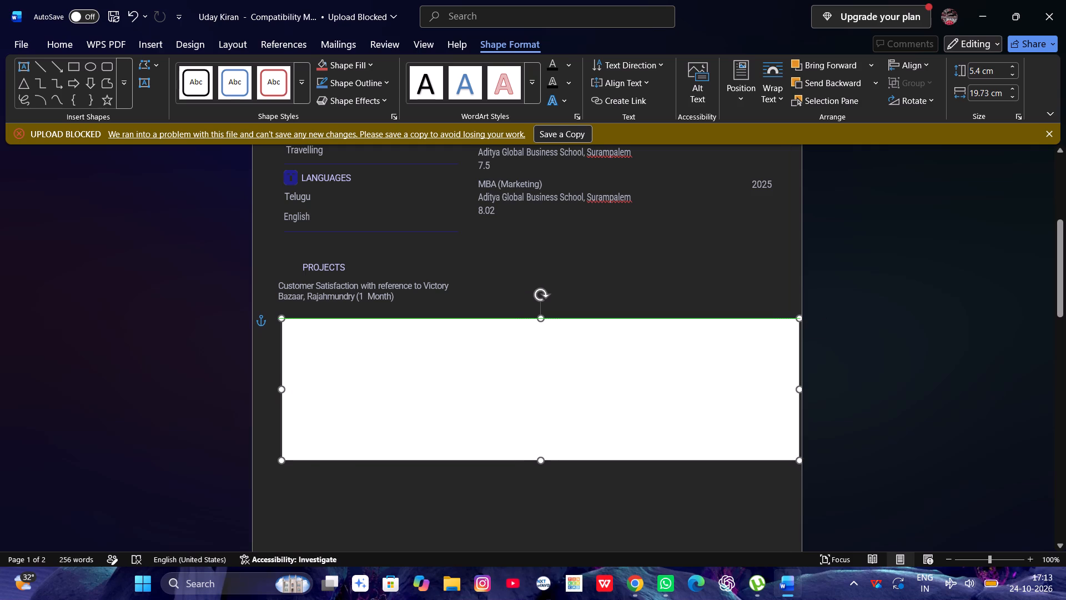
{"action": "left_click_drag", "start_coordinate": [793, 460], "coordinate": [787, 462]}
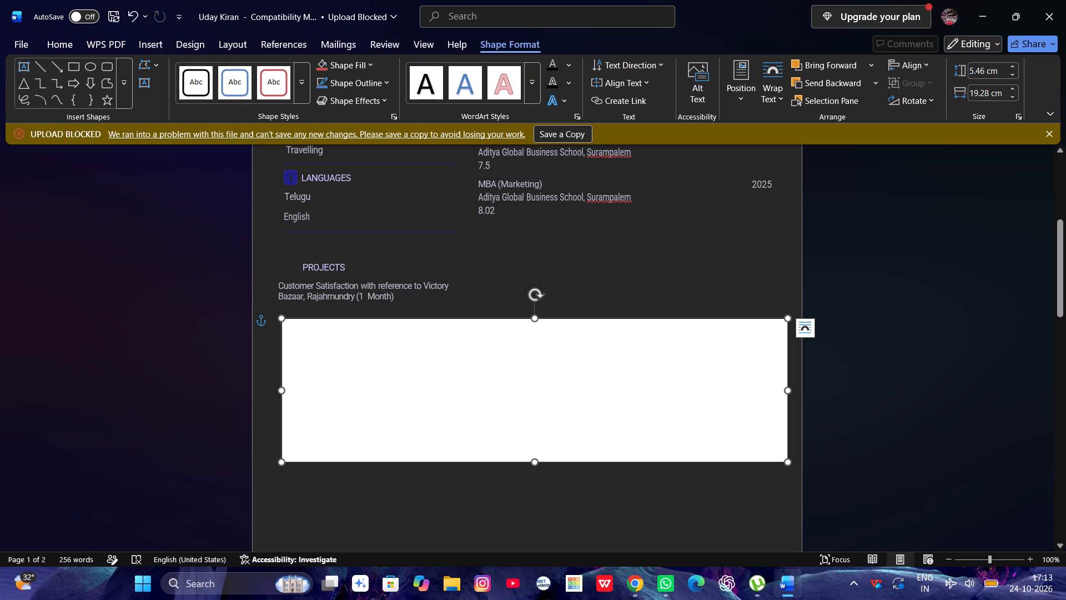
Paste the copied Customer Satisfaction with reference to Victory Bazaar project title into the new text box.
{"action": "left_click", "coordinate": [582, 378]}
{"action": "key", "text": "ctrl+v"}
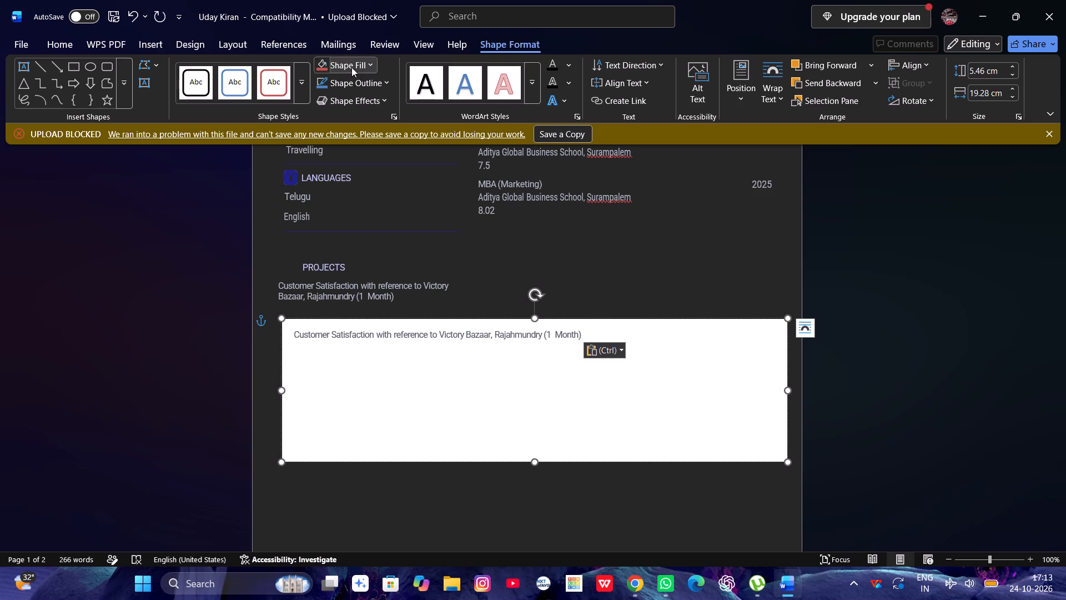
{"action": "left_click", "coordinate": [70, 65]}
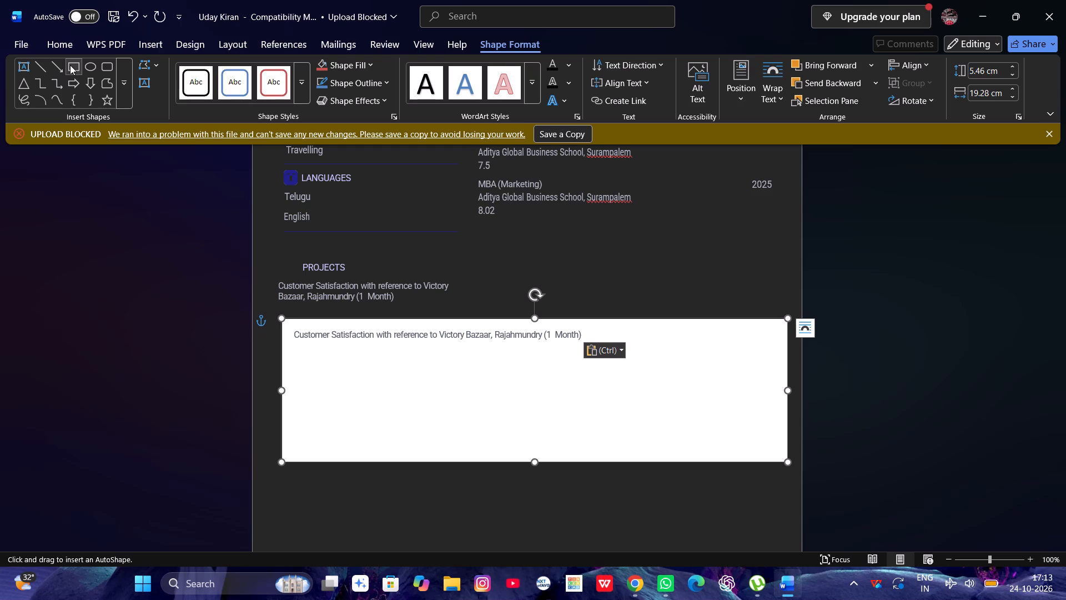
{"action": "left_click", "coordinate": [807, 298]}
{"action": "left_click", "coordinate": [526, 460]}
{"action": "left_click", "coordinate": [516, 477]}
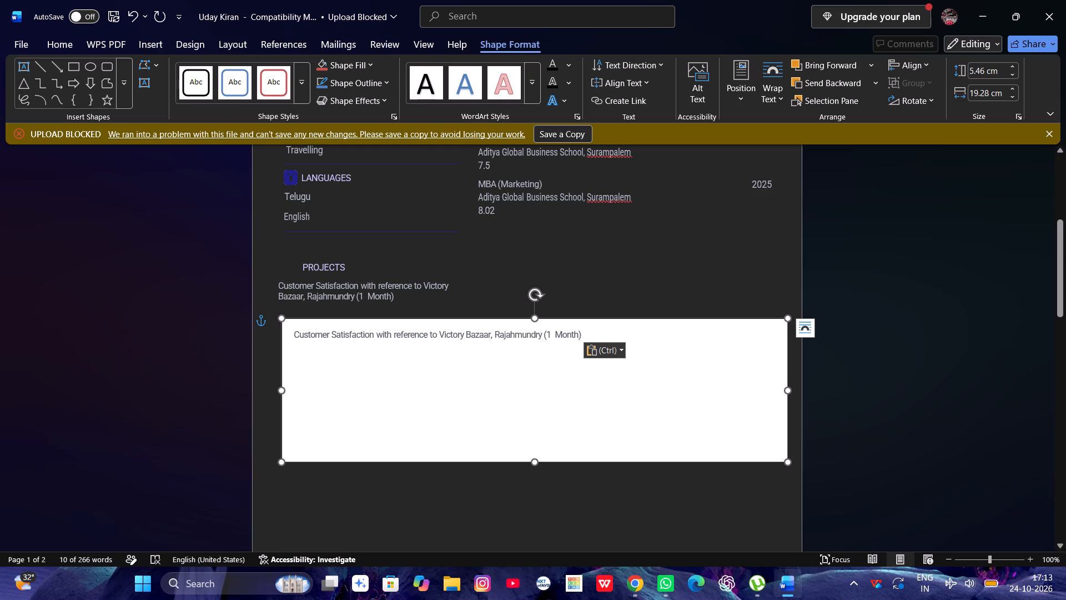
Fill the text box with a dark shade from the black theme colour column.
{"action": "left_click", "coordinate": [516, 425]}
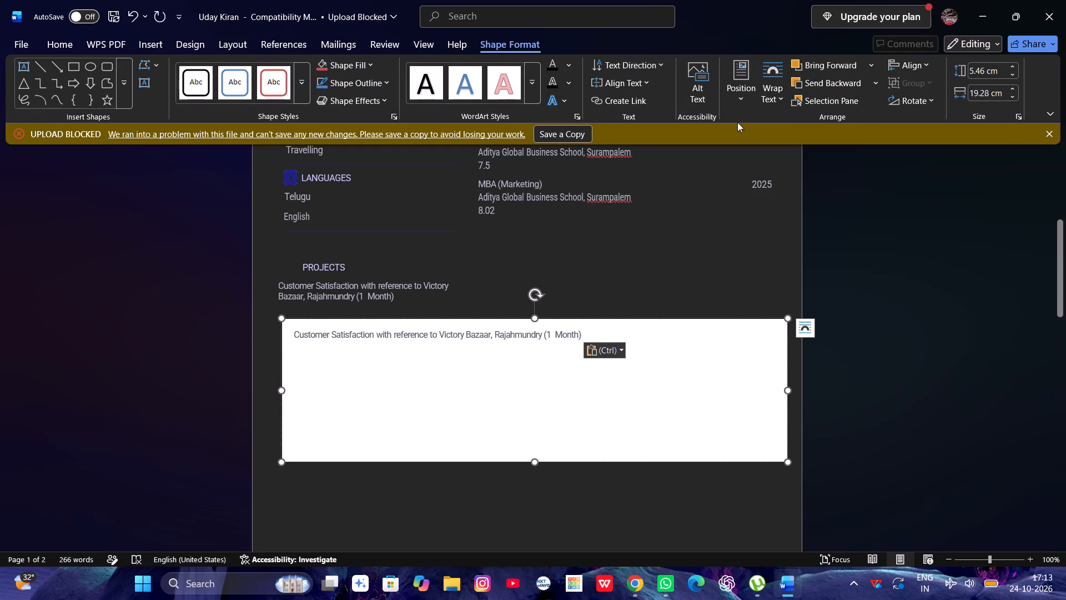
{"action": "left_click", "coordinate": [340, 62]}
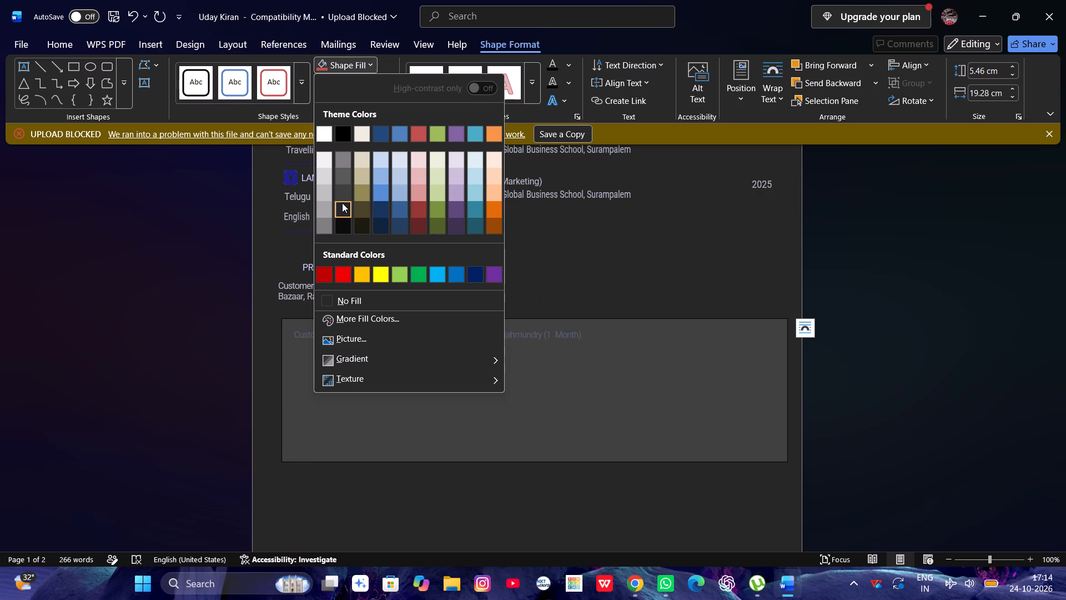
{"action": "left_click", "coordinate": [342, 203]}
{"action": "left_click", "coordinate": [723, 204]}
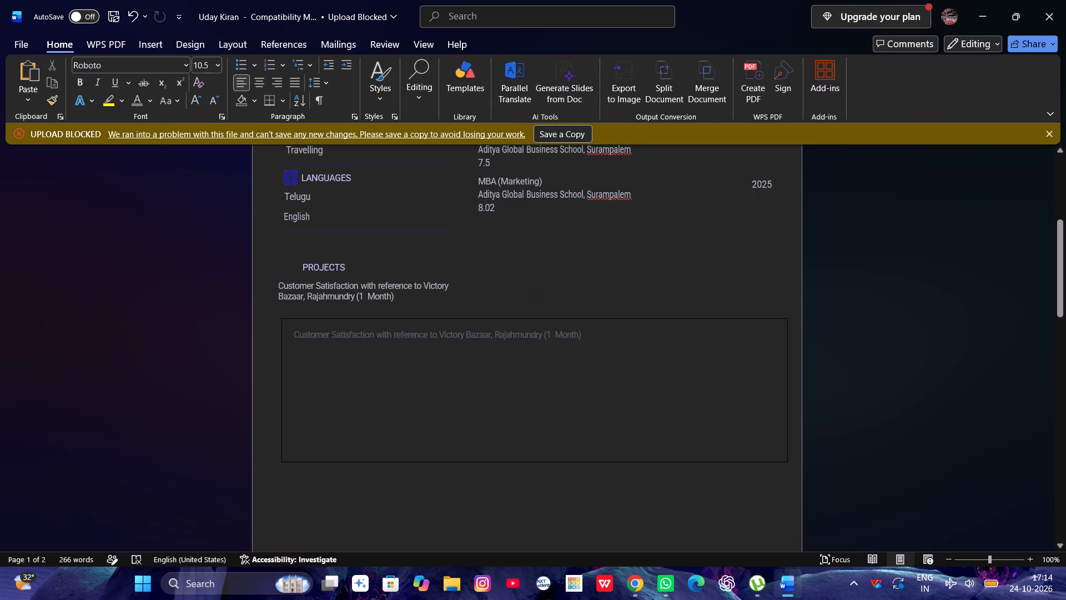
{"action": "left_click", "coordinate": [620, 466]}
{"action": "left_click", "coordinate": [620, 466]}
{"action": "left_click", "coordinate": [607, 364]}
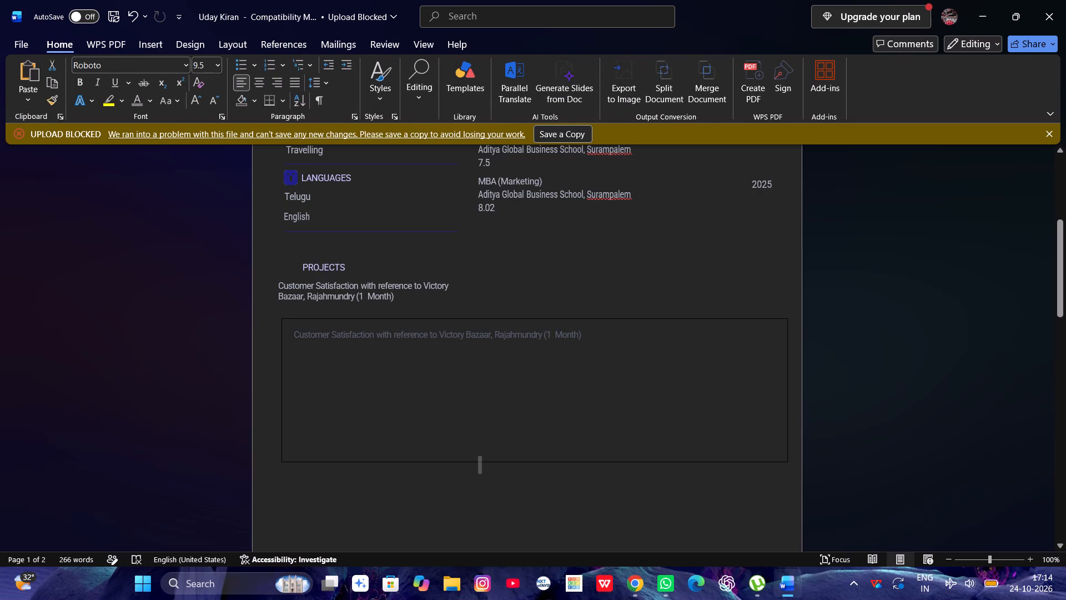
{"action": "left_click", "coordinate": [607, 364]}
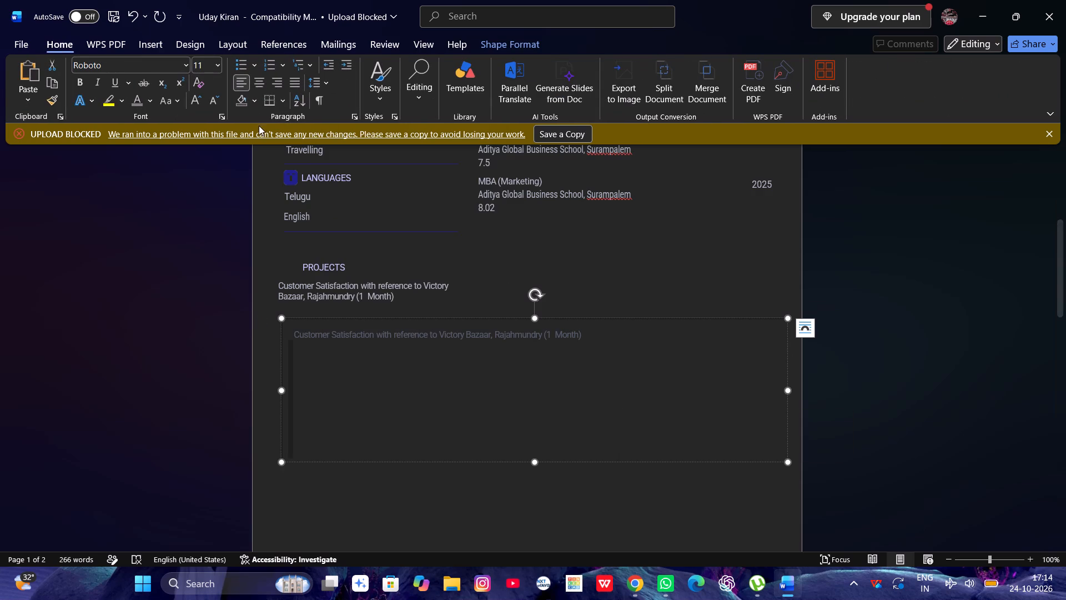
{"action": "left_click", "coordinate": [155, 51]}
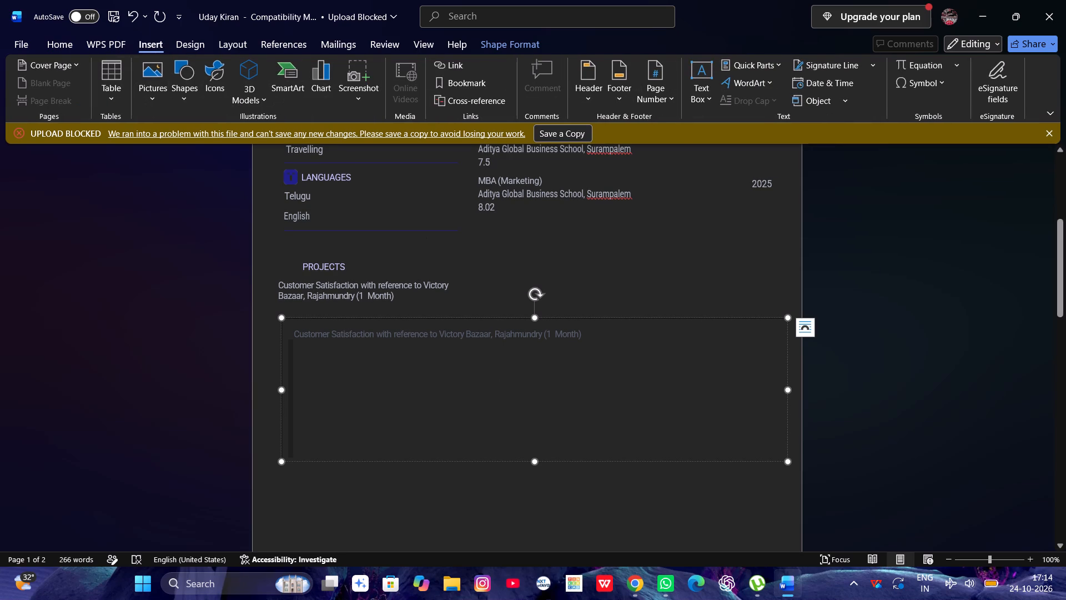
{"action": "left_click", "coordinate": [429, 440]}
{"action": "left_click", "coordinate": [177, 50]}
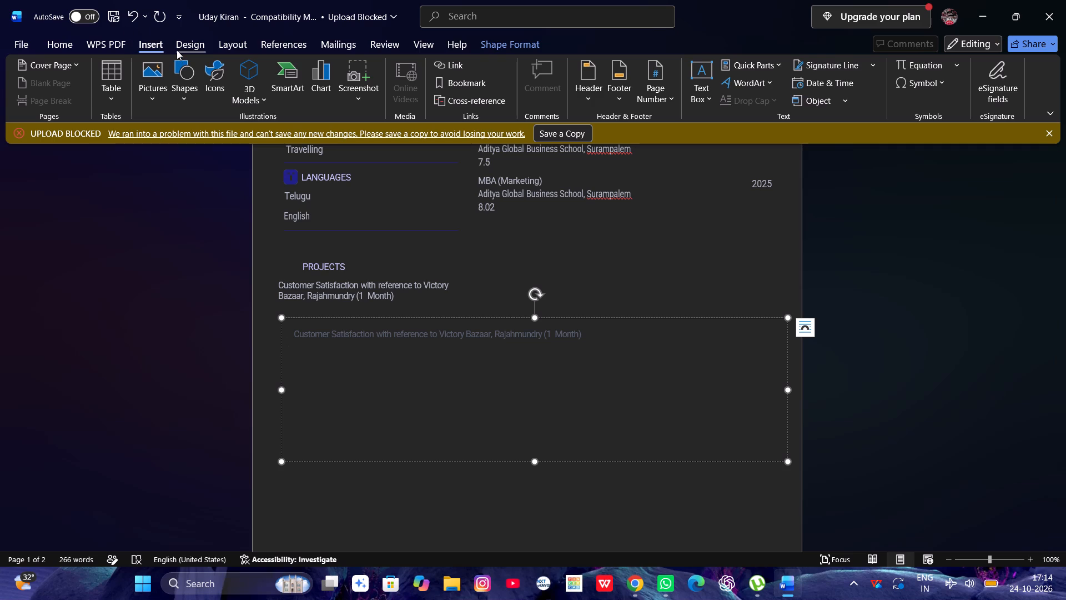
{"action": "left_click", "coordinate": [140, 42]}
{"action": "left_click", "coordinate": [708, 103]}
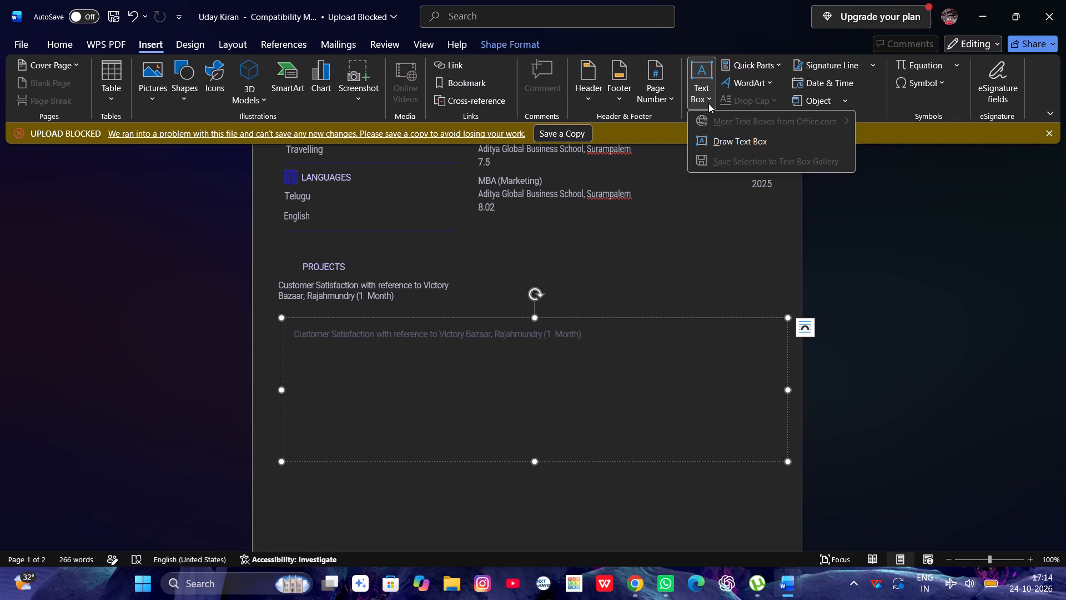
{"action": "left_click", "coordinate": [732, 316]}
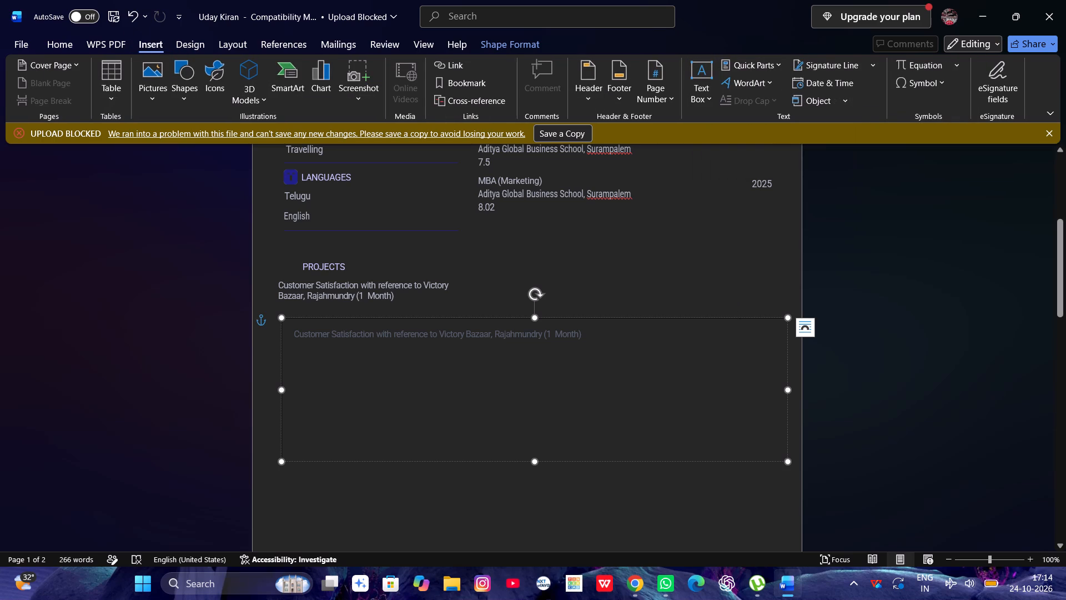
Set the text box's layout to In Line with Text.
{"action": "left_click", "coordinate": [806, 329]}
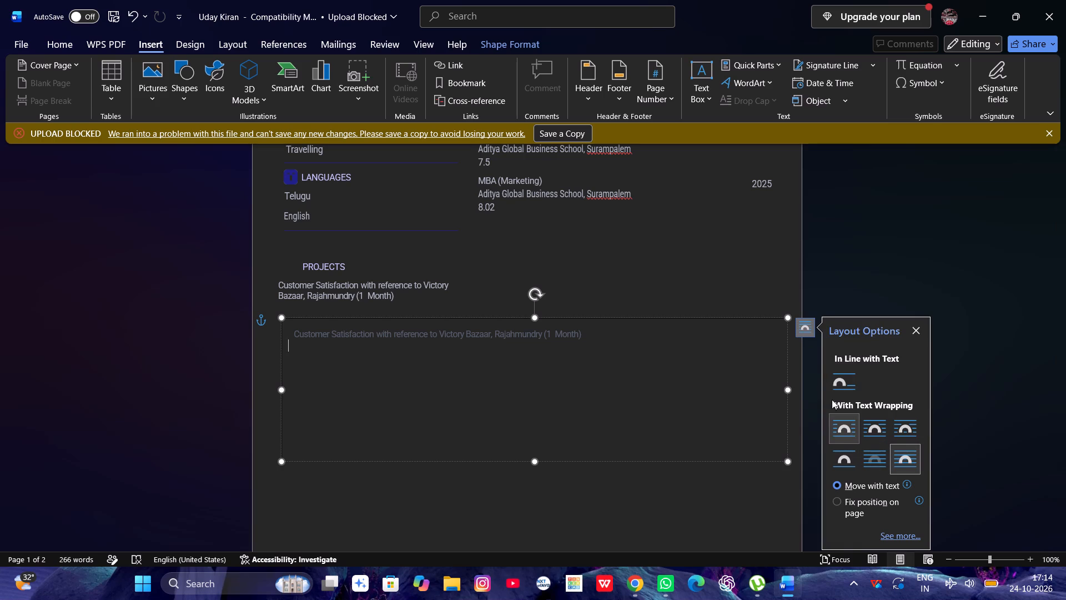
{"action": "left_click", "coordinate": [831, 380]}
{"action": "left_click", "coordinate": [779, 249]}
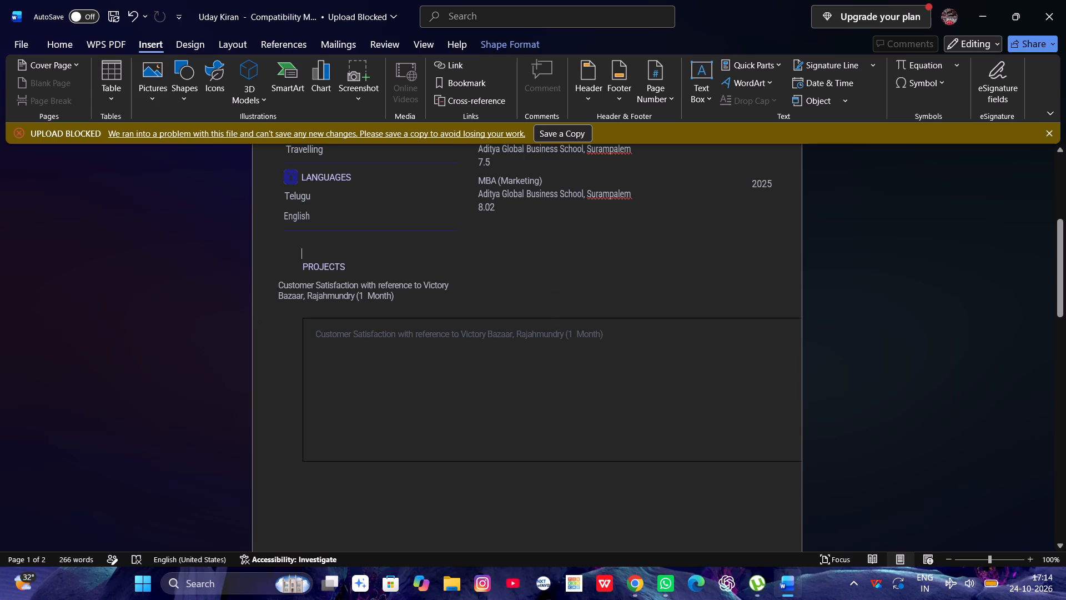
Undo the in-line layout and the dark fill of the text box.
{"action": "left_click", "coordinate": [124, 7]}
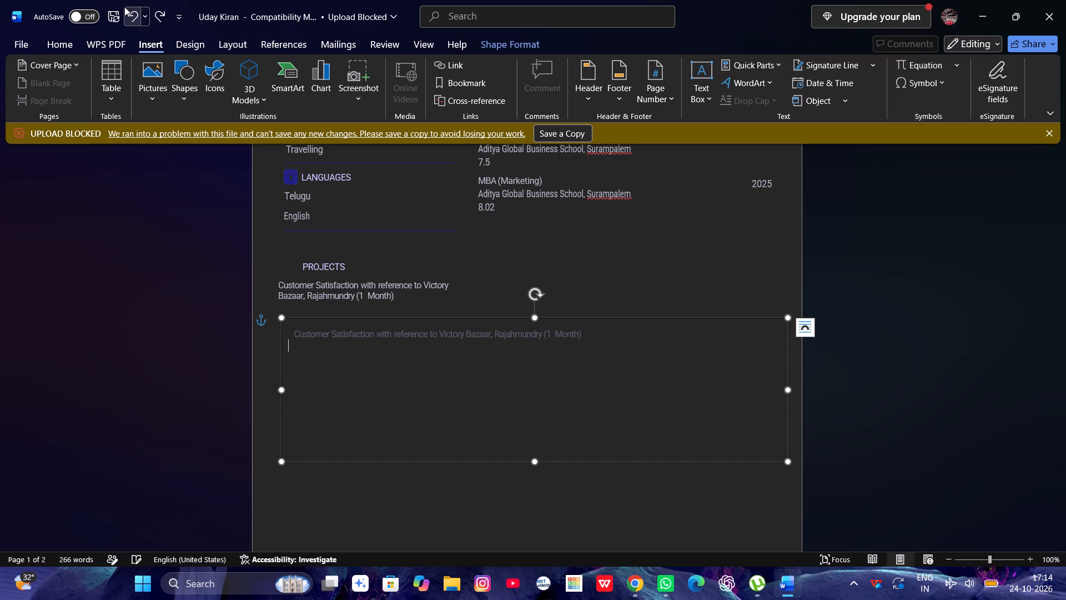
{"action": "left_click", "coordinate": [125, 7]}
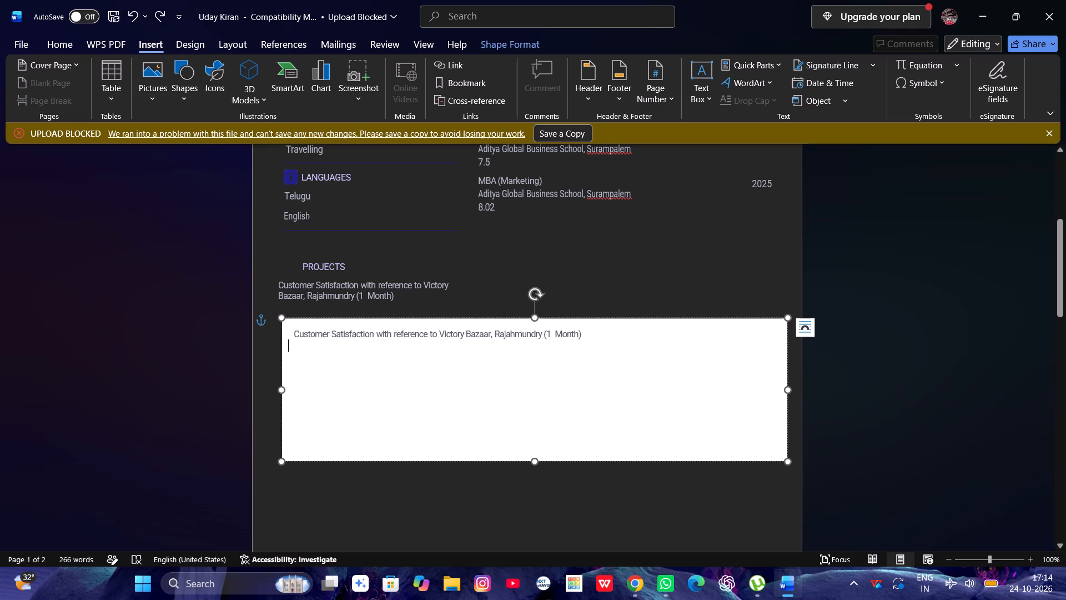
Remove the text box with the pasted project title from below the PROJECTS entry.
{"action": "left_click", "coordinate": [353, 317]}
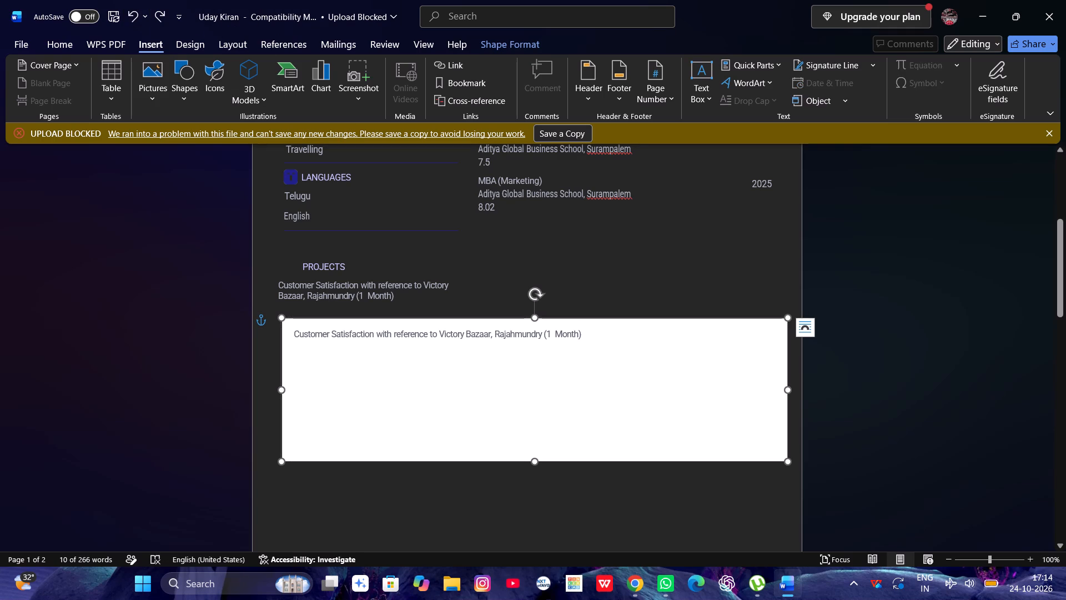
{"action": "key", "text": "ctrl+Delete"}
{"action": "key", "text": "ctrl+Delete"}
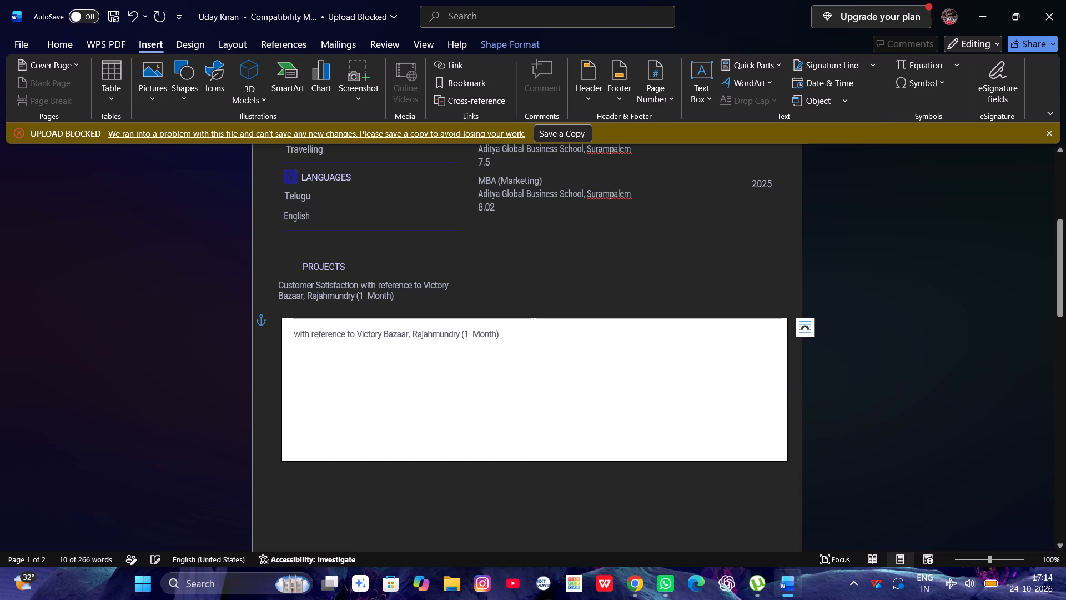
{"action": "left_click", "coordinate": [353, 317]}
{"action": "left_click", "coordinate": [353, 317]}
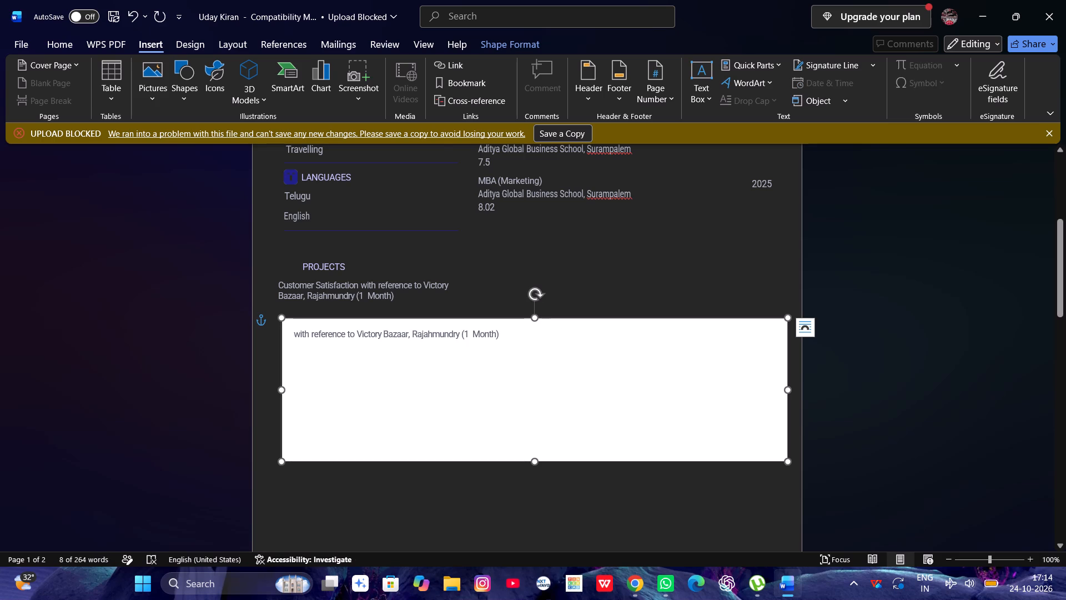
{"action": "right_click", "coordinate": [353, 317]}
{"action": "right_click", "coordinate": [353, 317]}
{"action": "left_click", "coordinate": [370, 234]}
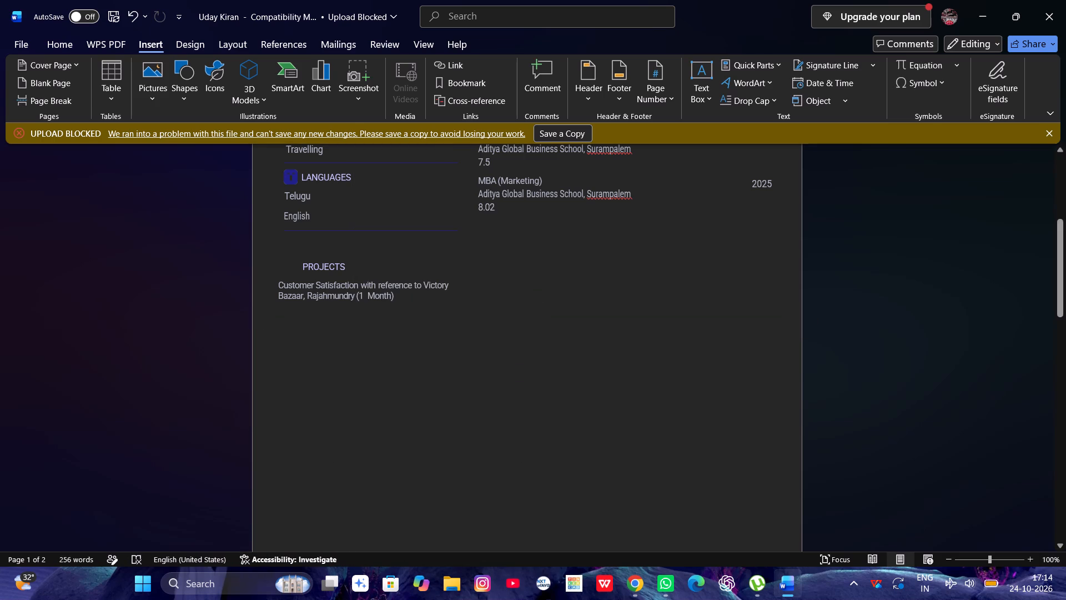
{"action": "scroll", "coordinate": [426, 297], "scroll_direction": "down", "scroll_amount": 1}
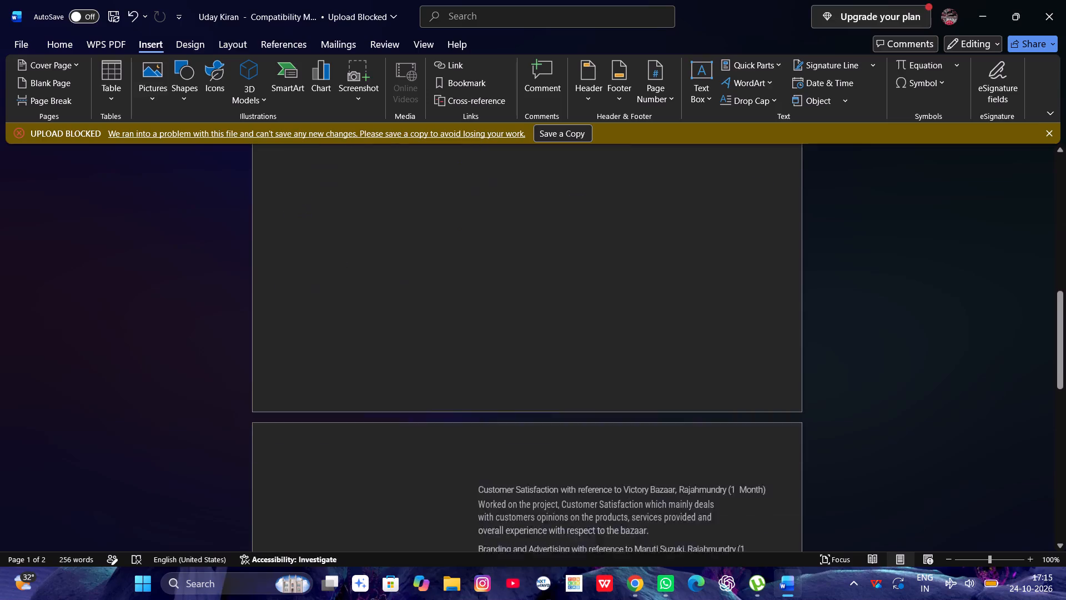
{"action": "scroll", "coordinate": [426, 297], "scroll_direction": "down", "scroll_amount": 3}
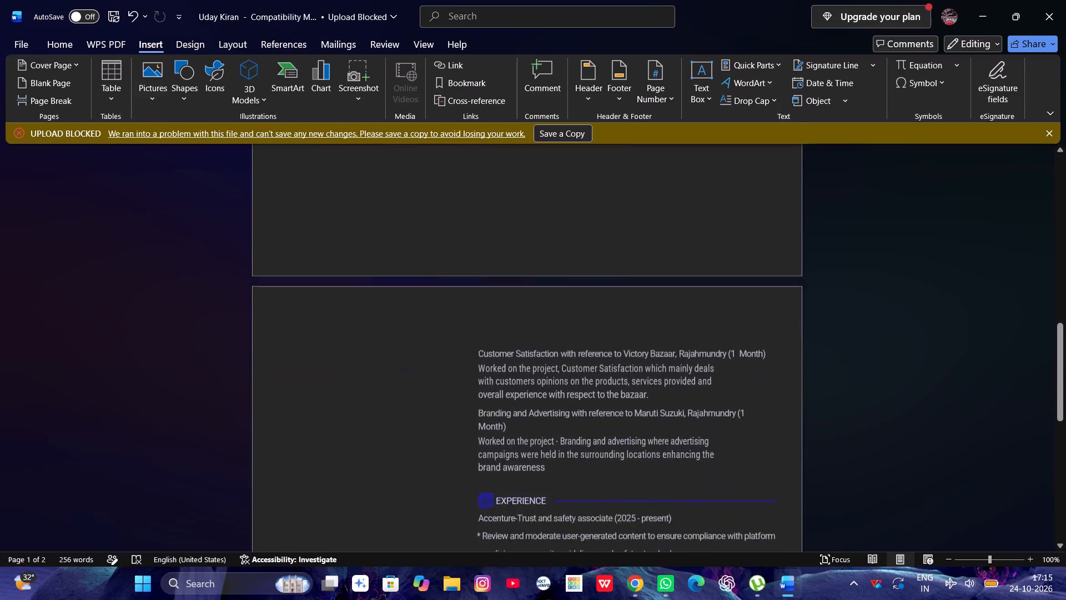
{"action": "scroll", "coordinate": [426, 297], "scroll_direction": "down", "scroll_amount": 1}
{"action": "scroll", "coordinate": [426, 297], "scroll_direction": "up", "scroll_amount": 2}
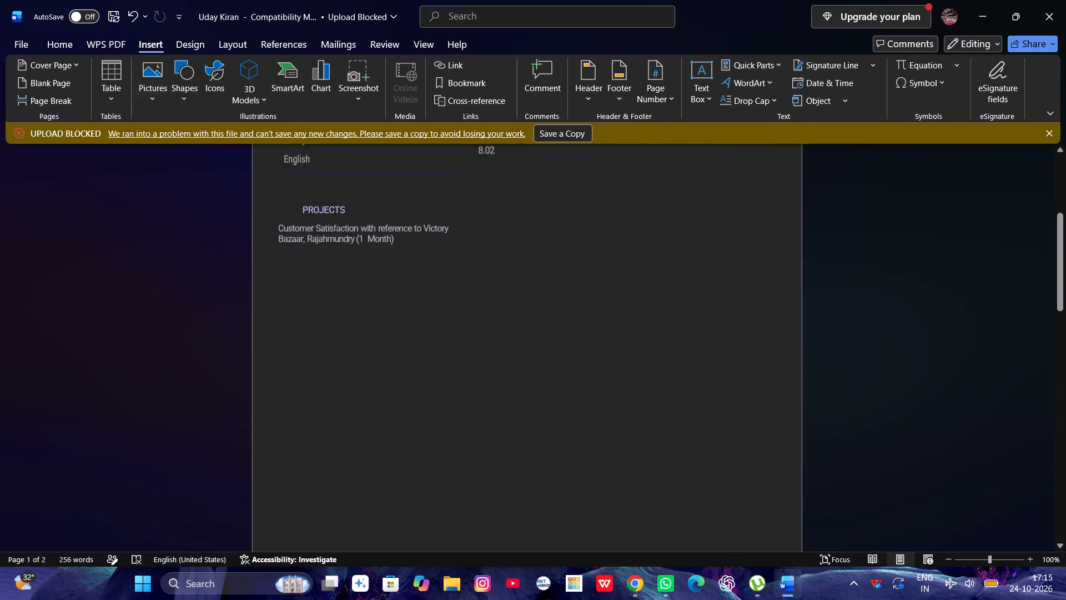
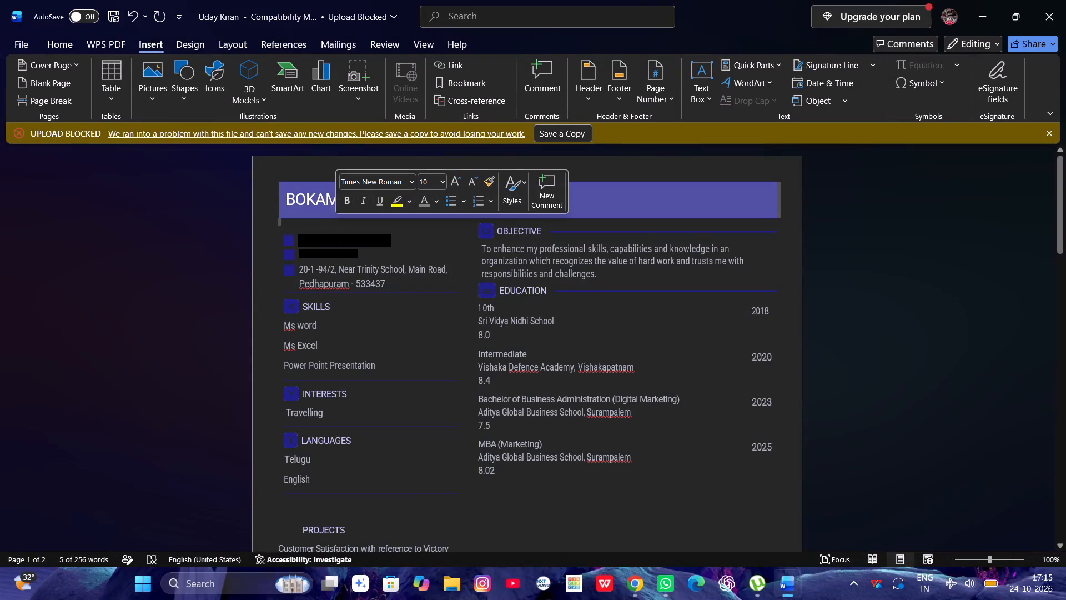
Copy the name banner from the top of the résumé and paste it into the blank Document1.
{"action": "left_click", "coordinate": [309, 194]}
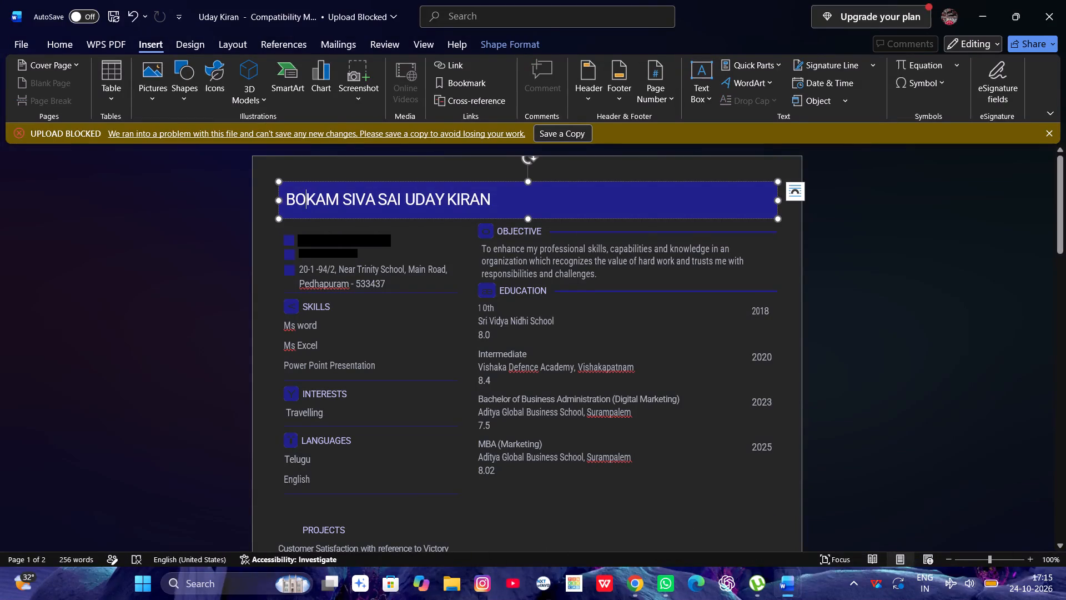
{"action": "key", "text": "ctrl+c"}
{"action": "triple_click", "coordinate": [274, 191]}
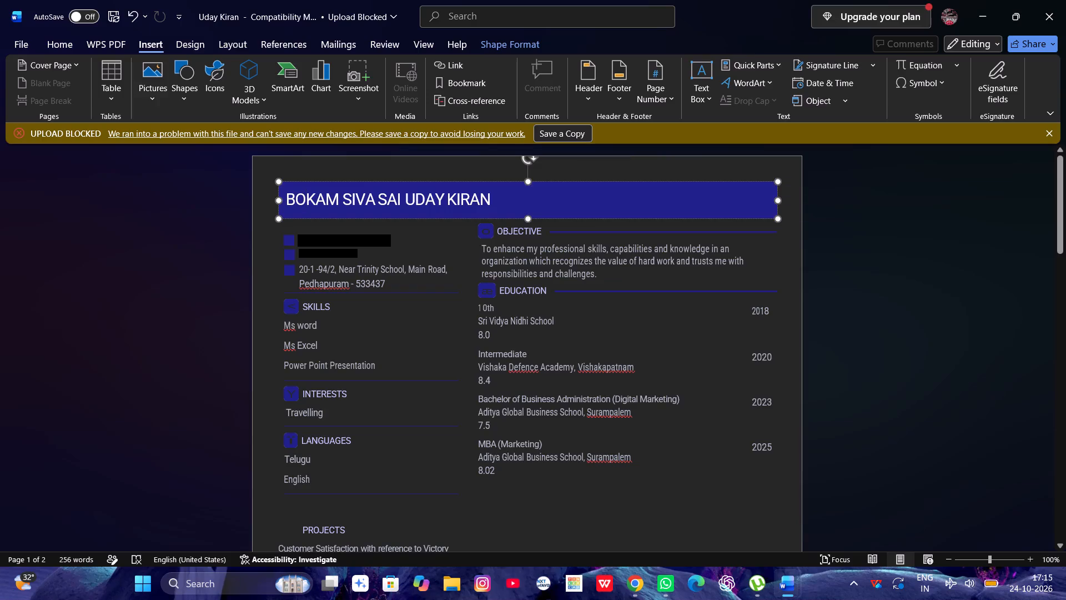
{"action": "key", "text": "ctrl+c"}
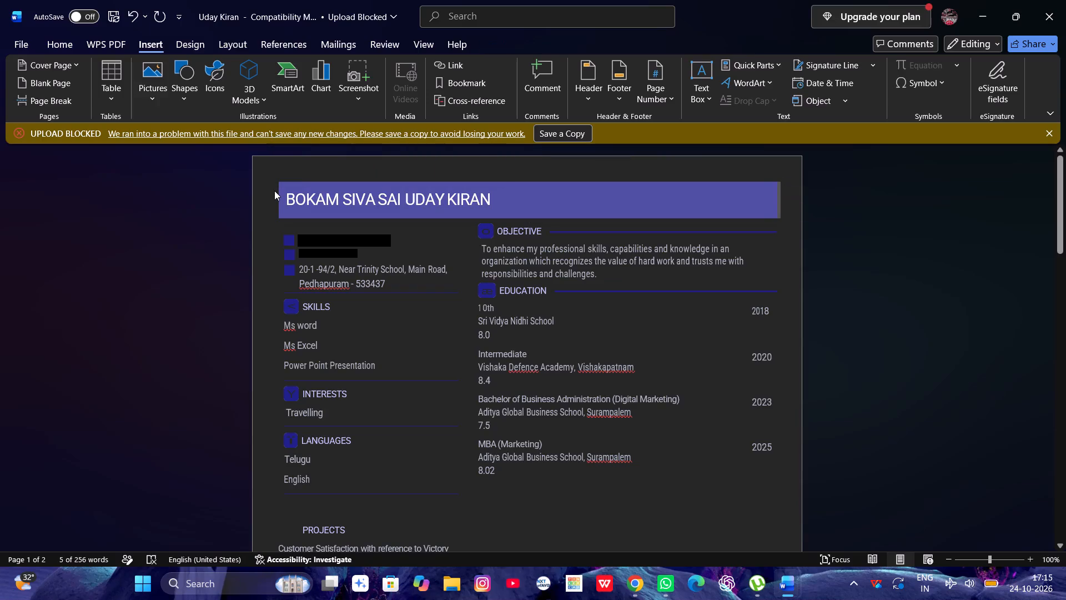
{"action": "left_click", "coordinate": [791, 599]}
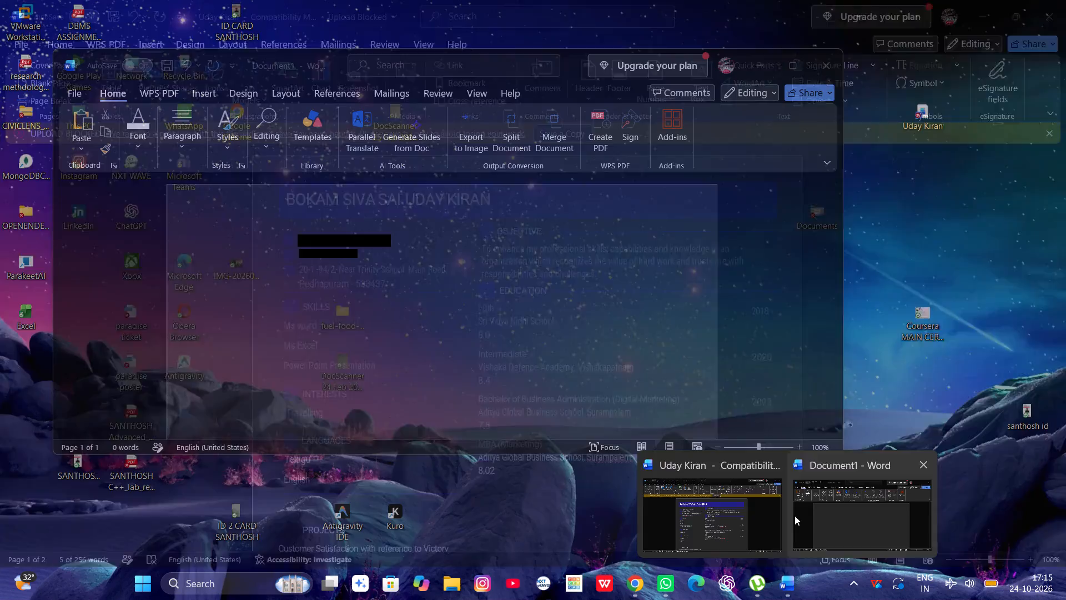
{"action": "left_click", "coordinate": [795, 516]}
{"action": "key", "text": "ctrl+v"}
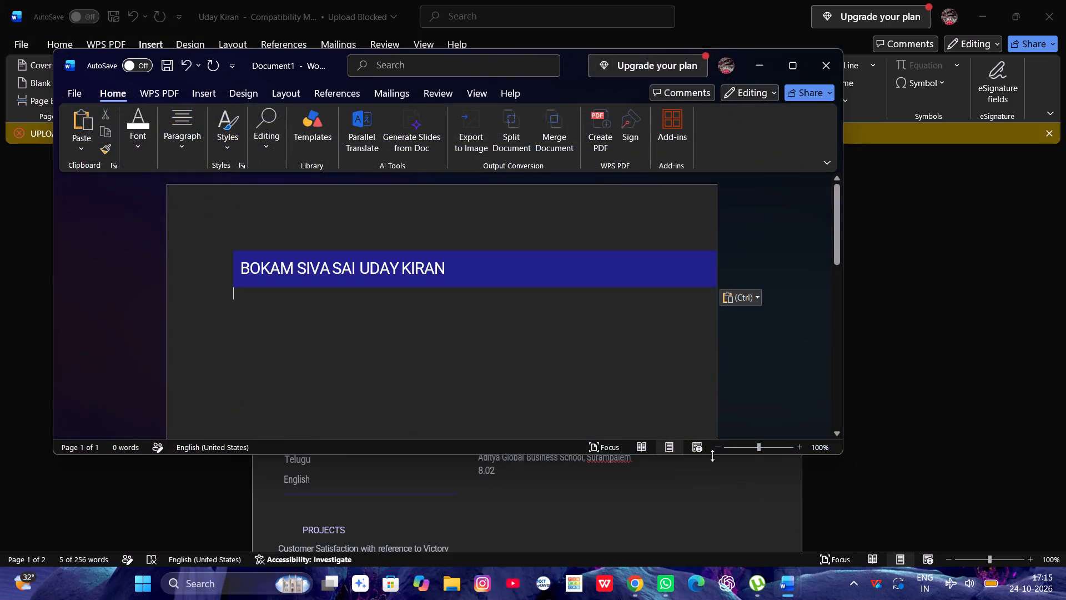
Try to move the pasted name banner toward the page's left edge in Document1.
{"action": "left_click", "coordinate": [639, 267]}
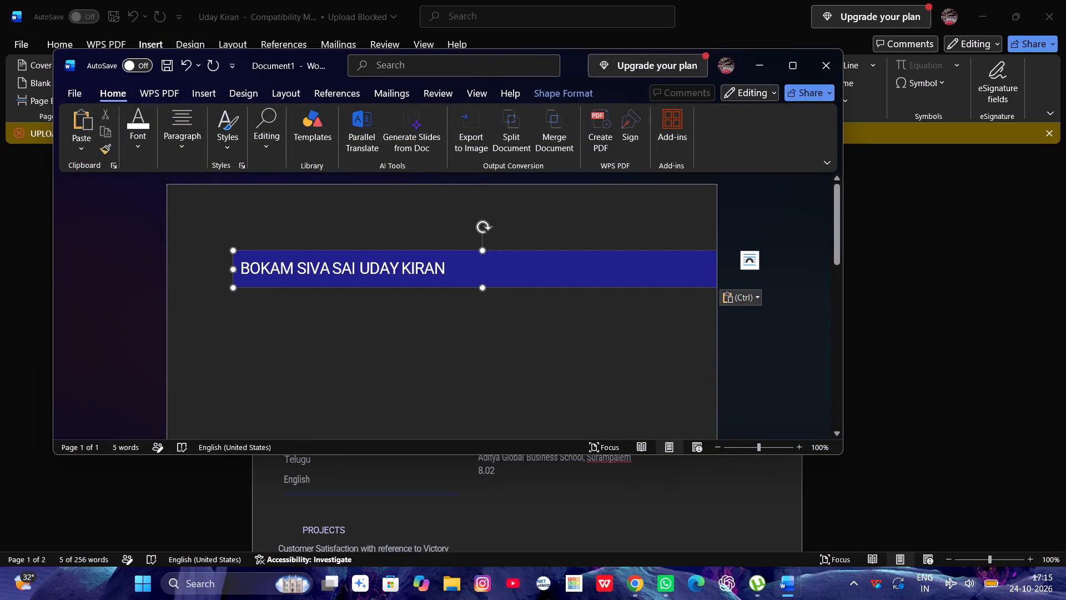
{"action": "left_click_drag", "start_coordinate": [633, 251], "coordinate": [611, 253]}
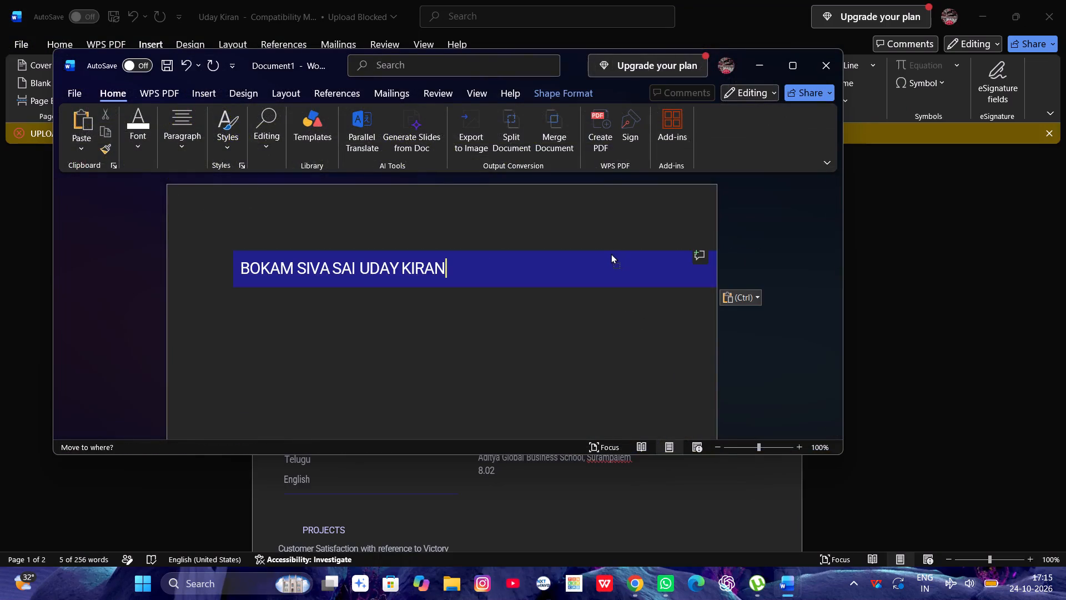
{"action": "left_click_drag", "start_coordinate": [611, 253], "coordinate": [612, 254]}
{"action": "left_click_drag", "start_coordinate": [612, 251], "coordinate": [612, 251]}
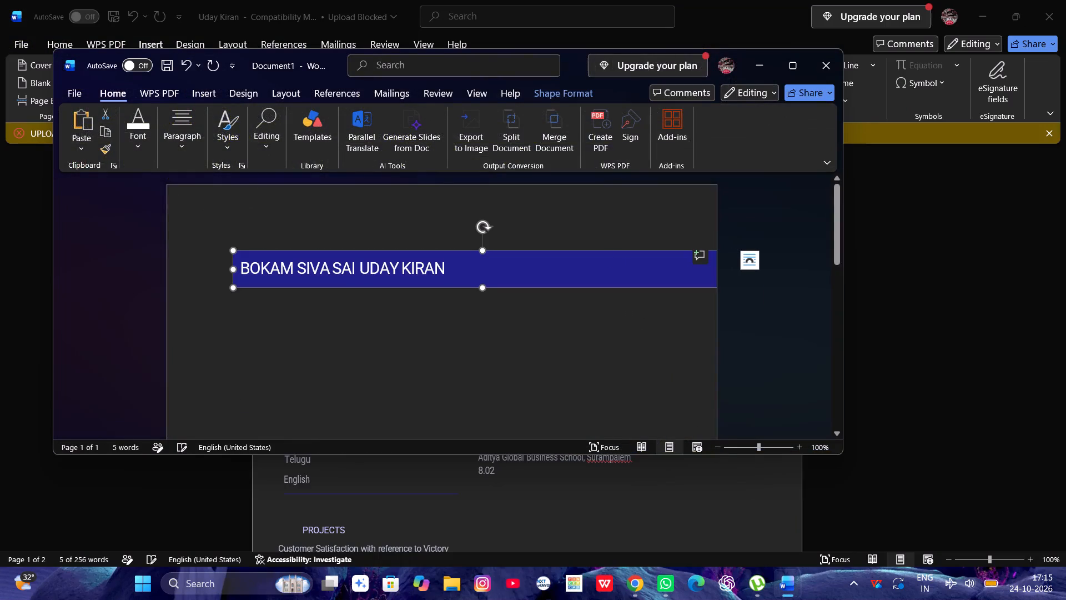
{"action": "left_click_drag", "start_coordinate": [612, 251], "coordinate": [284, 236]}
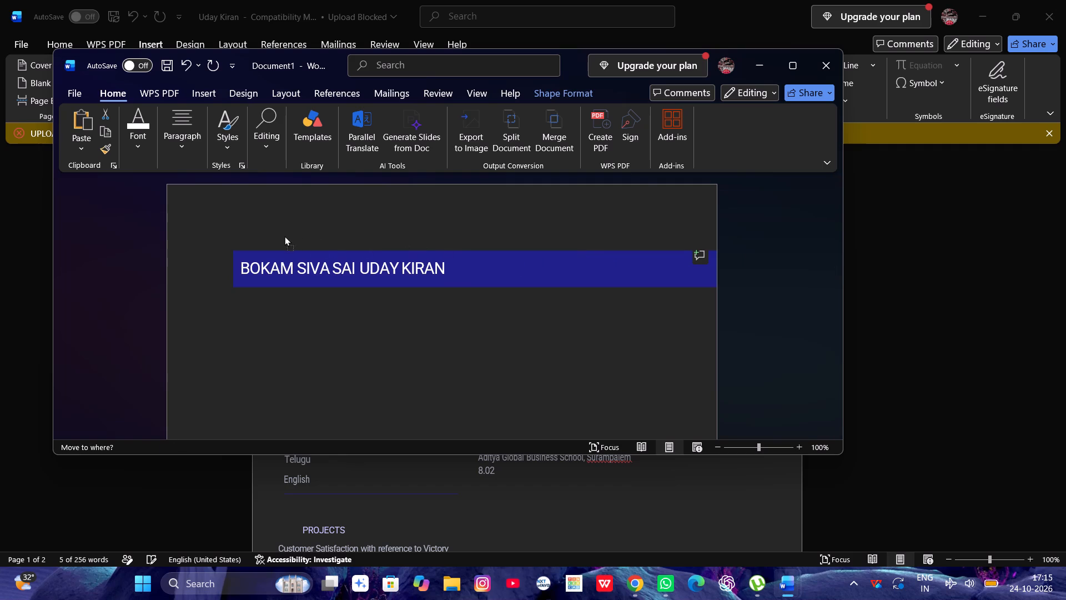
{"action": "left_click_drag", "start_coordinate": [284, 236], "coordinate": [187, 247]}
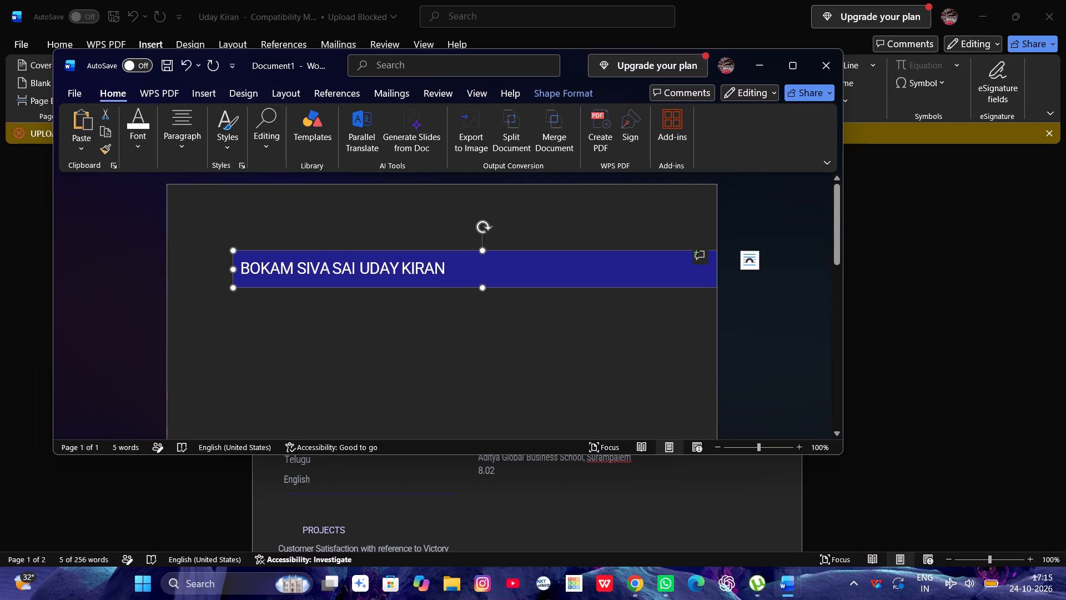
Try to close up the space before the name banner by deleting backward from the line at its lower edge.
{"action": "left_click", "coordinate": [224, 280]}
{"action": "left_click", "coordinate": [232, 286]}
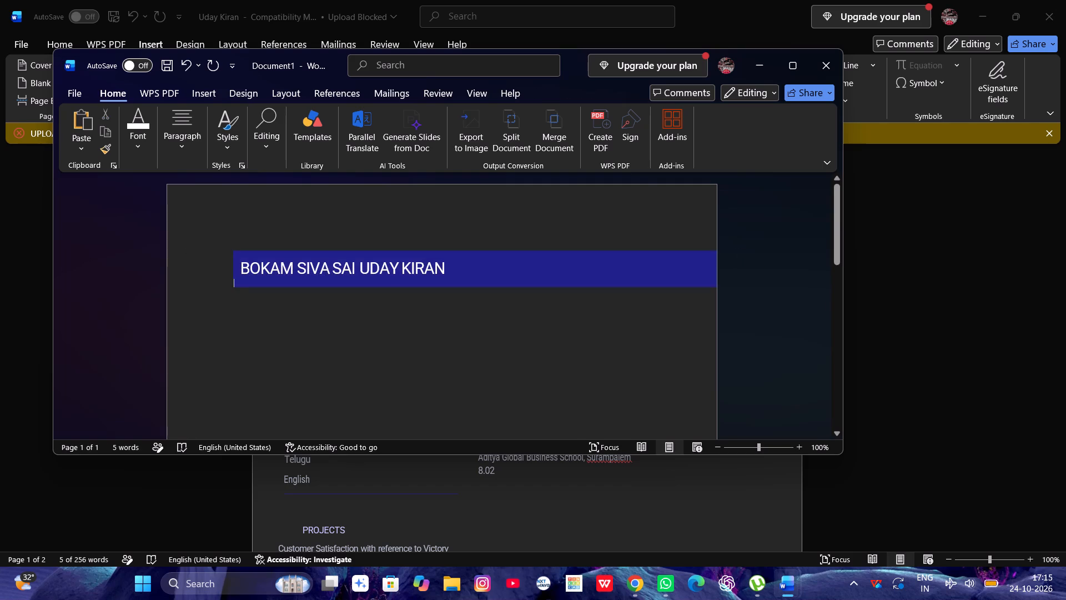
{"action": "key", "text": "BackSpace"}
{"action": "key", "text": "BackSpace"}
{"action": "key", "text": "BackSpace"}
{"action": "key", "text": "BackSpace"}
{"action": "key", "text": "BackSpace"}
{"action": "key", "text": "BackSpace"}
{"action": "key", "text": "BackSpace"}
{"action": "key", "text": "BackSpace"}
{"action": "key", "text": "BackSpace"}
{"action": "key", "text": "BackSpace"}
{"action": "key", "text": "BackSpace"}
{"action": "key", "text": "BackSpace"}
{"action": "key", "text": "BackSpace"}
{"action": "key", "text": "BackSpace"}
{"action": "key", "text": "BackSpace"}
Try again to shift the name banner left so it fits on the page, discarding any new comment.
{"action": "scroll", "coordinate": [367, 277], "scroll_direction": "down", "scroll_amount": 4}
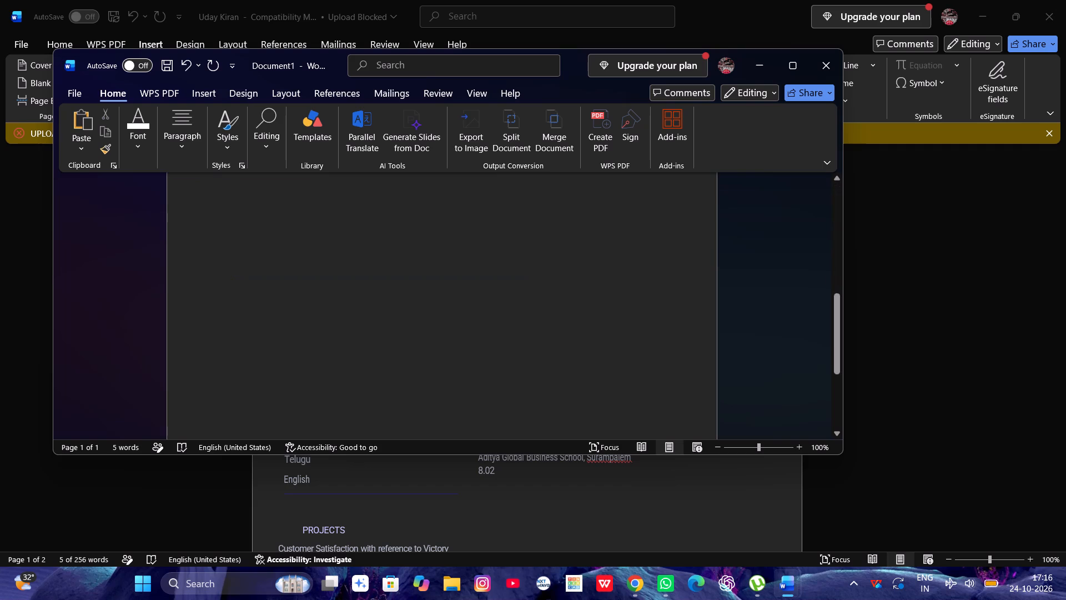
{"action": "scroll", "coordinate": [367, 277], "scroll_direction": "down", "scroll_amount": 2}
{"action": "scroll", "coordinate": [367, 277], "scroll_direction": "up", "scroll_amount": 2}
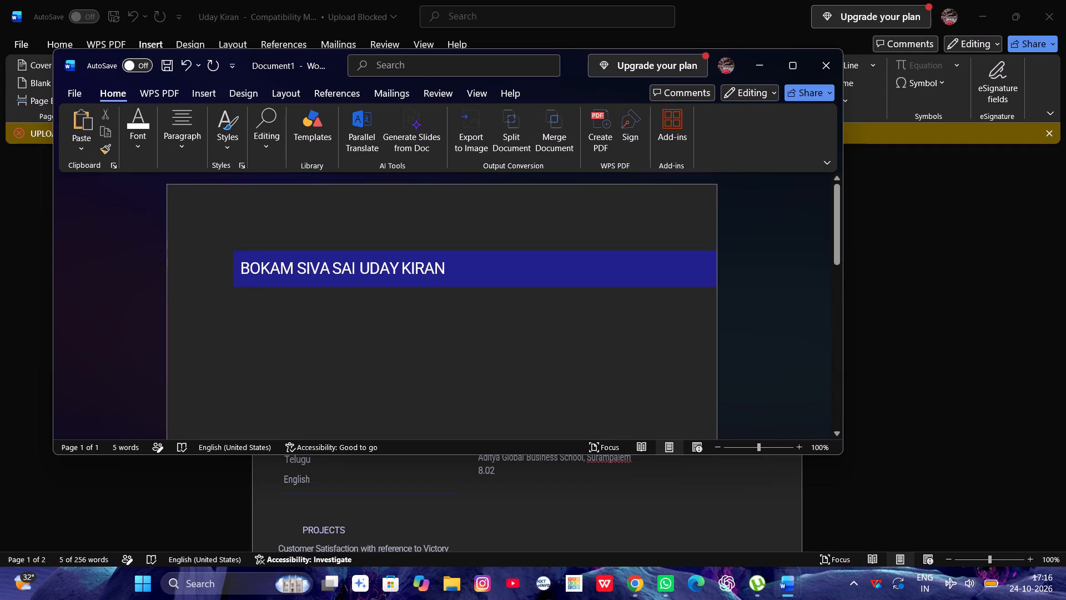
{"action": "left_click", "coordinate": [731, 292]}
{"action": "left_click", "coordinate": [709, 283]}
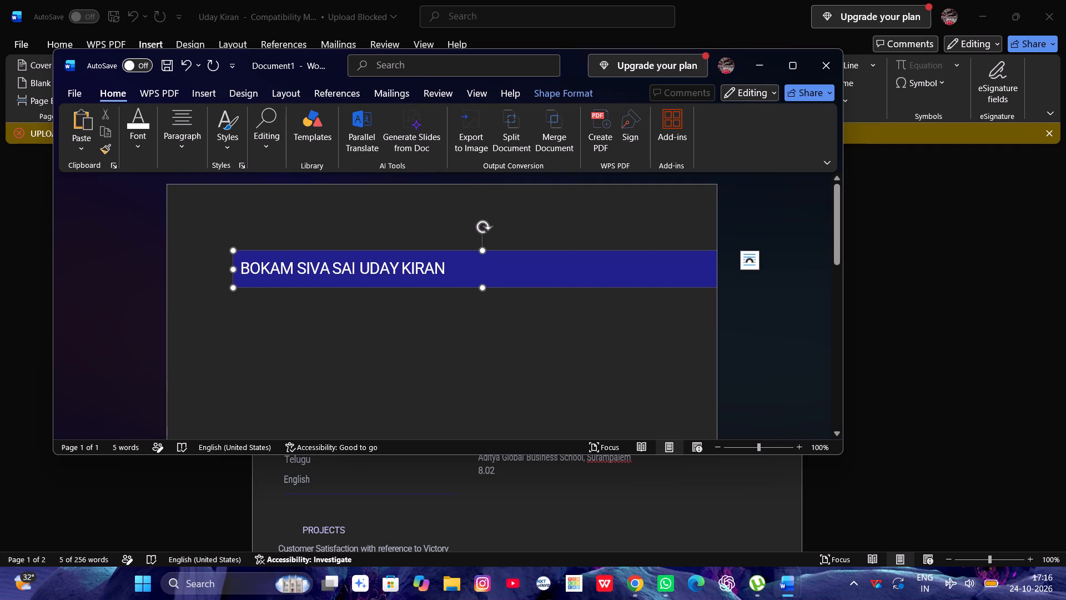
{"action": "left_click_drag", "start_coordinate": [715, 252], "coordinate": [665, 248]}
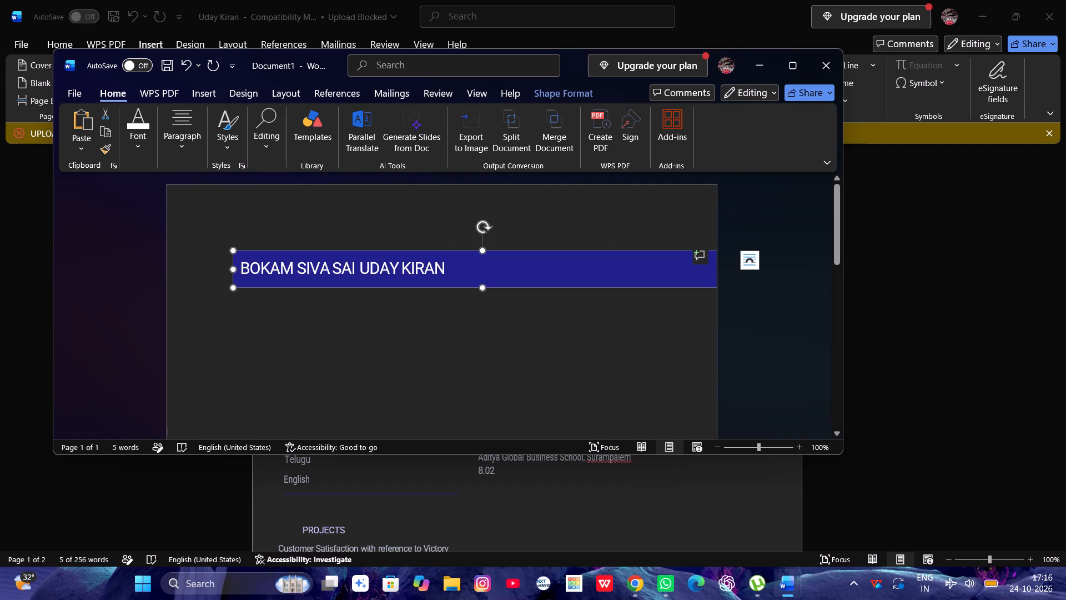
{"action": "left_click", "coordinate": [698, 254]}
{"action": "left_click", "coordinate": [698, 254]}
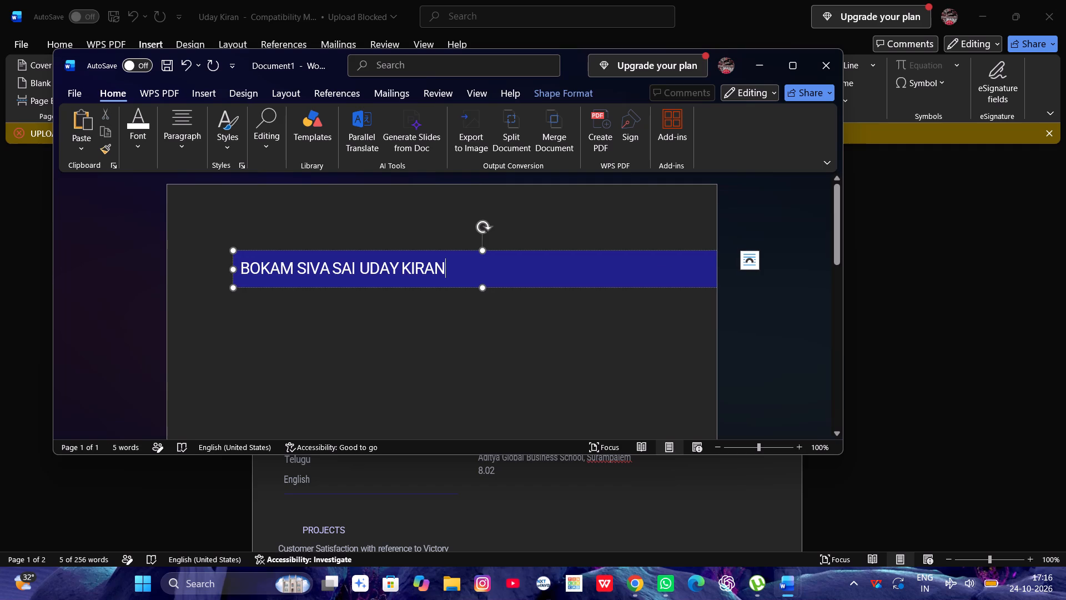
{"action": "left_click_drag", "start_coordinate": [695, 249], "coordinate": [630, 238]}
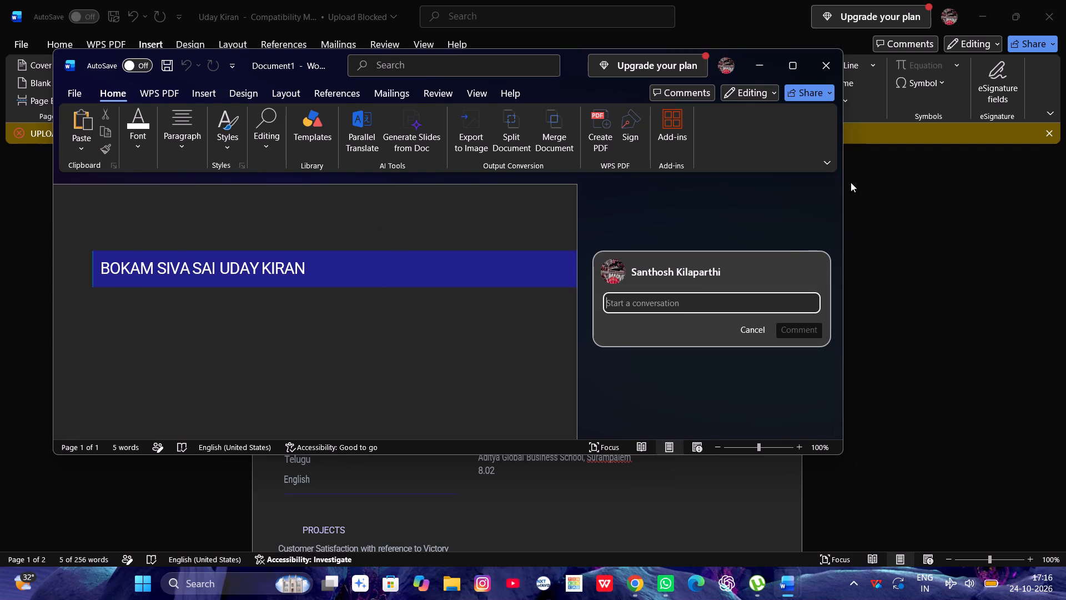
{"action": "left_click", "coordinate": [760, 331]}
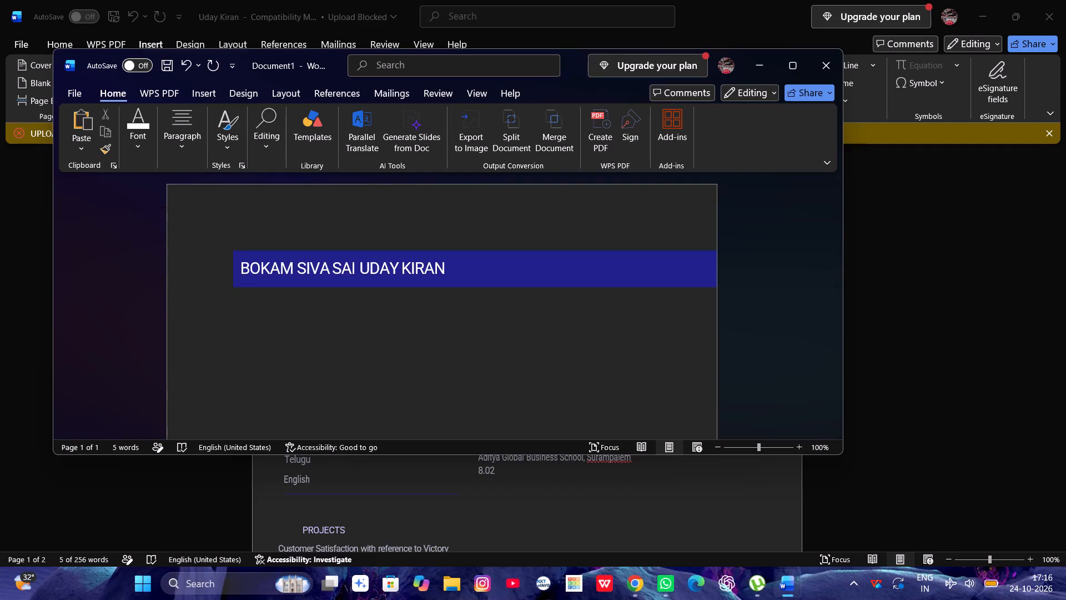
{"action": "left_click", "coordinate": [552, 524]}
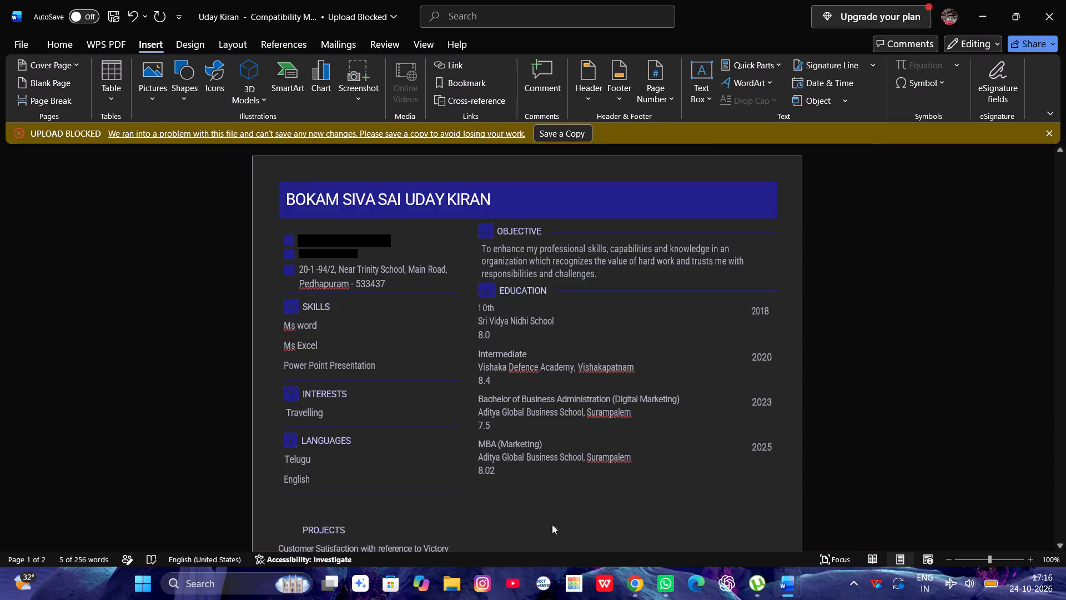
{"action": "scroll", "coordinate": [552, 524], "scroll_direction": "down", "scroll_amount": 2}
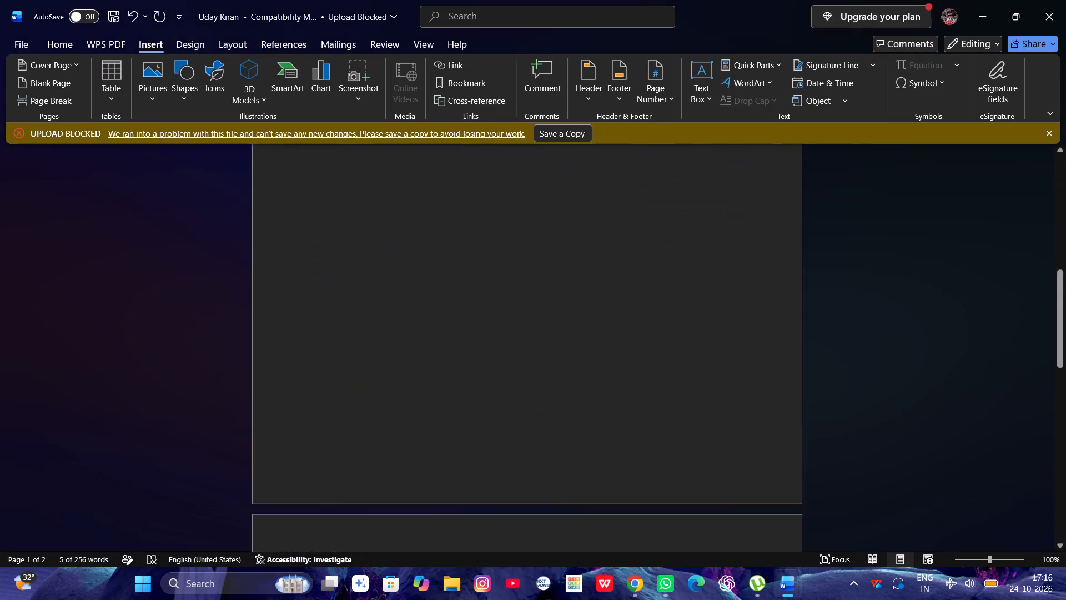
{"action": "scroll", "coordinate": [552, 524], "scroll_direction": "down", "scroll_amount": 5}
{"action": "scroll", "coordinate": [552, 524], "scroll_direction": "up", "scroll_amount": 2}
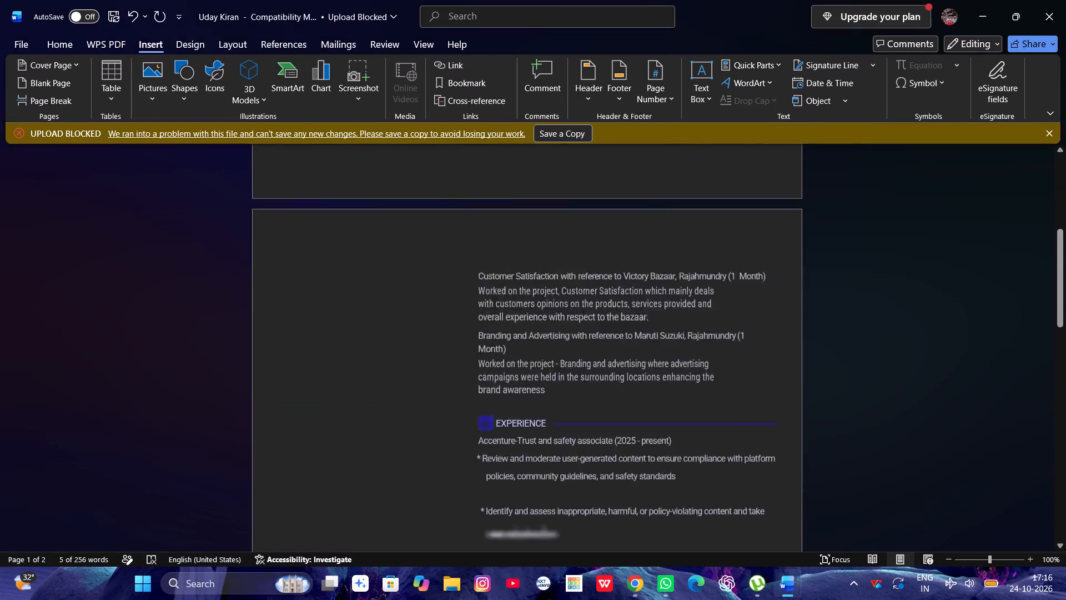
{"action": "scroll", "coordinate": [552, 524], "scroll_direction": "up", "scroll_amount": 2}
{"action": "left_click", "coordinate": [552, 524]}
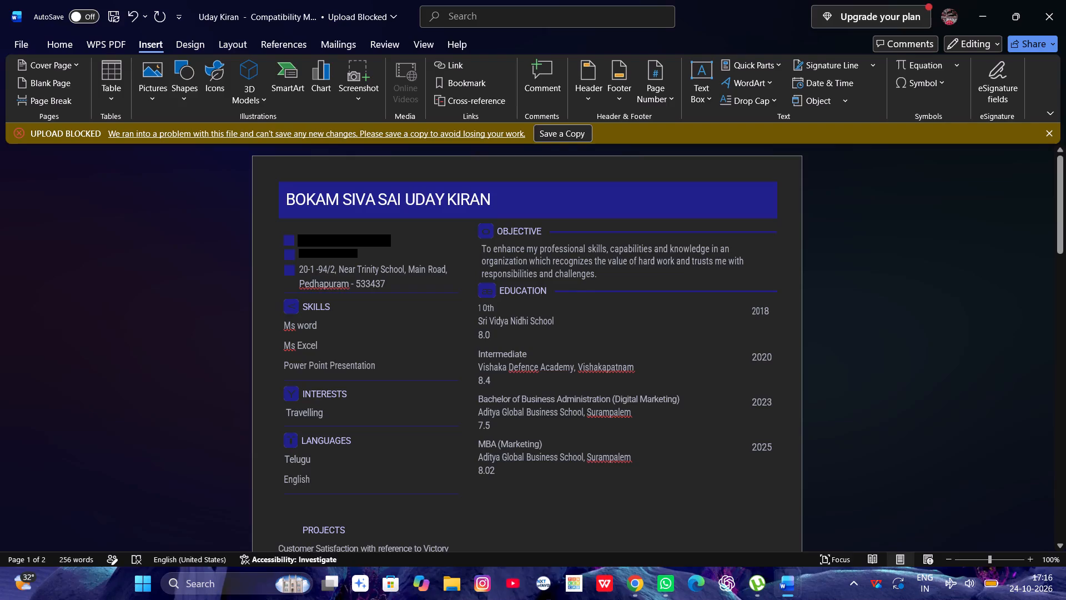
{"action": "scroll", "coordinate": [517, 501], "scroll_direction": "down", "scroll_amount": 4}
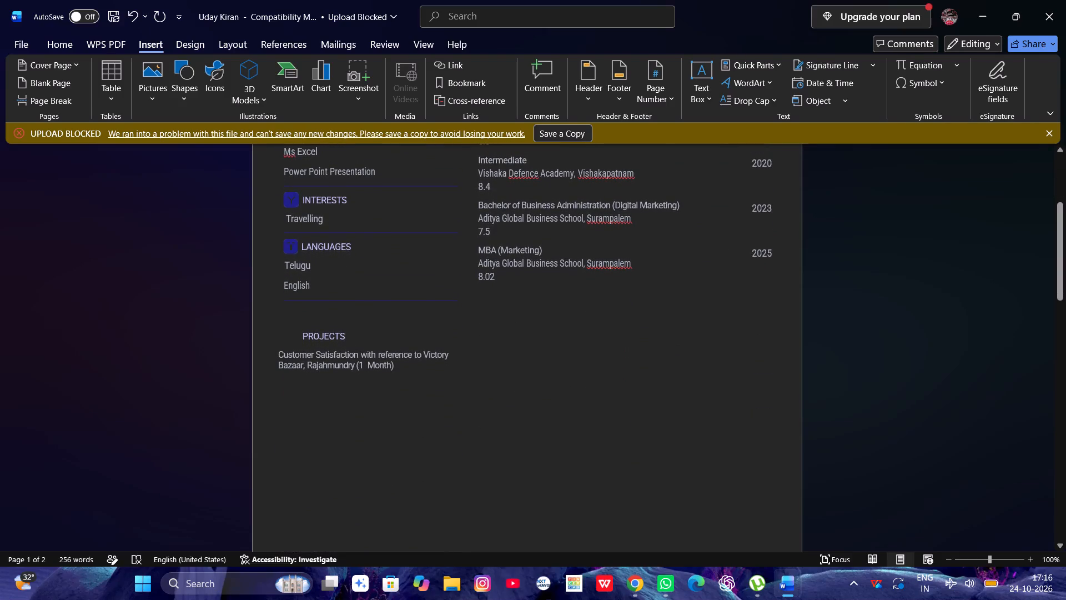
Undo the text box, project move and left-column edits back to where the Interests entry reads Listeni Travelling.
{"action": "key", "text": "ctrl+z"}
{"action": "key", "text": "ctrl+z"}
{"action": "key", "text": "ctrl+z"}
{"action": "key", "text": "ctrl+z"}
{"action": "key", "text": "ctrl+z"}
{"action": "key", "text": "ctrl+z"}
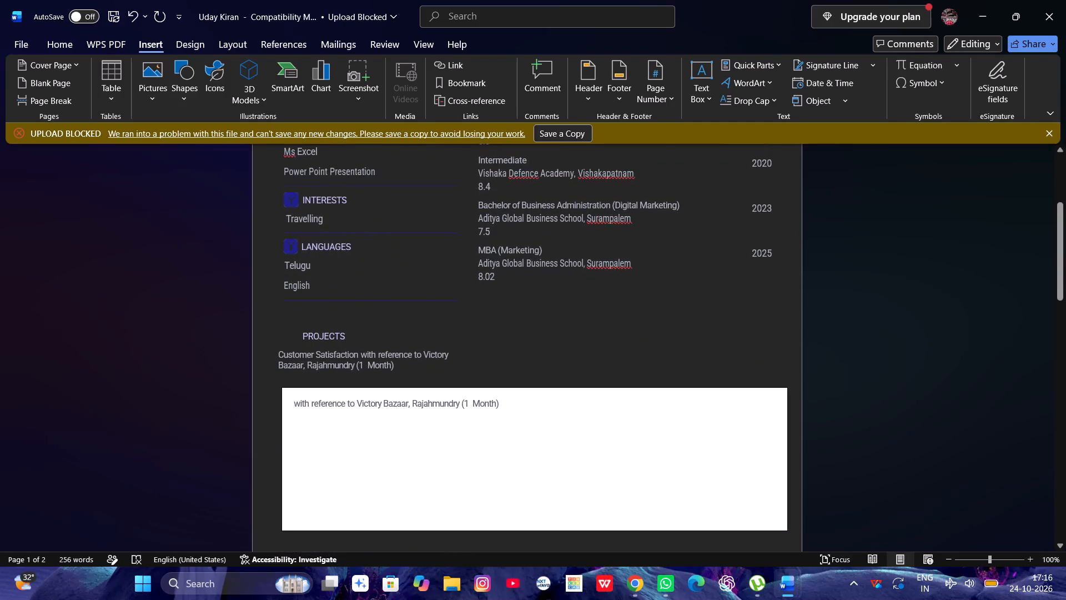
{"action": "key", "text": "ctrl+z"}
{"action": "key", "text": "ctrl+z"}
{"action": "key", "text": "ctrl+z"}
{"action": "key", "text": "ctrl+z"}
{"action": "key", "text": "ctrl+z"}
{"action": "key", "text": "ctrl+z"}
{"action": "key", "text": "ctrl+z"}
{"action": "key", "text": "ctrl+z"}
{"action": "key", "text": "ctrl+z"}
{"action": "key", "text": "ctrl+z"}
{"action": "key", "text": "ctrl+z"}
{"action": "key", "text": "ctrl+z"}
{"action": "key", "text": "ctrl+z"}
{"action": "key", "text": "ctrl+z"}
{"action": "key", "text": "ctrl+z"}
{"action": "key", "text": "ctrl+z"}
{"action": "key", "text": "ctrl+z"}
{"action": "key", "text": "ctrl+z"}
{"action": "key", "text": "ctrl+z"}
{"action": "key", "text": "ctrl+z"}
{"action": "key", "text": "ctrl+z"}
{"action": "key", "text": "ctrl+z"}
{"action": "key", "text": "ctrl+z"}
{"action": "key", "text": "ctrl+z"}
{"action": "key", "text": "ctrl+z"}
{"action": "key", "text": "ctrl+z"}
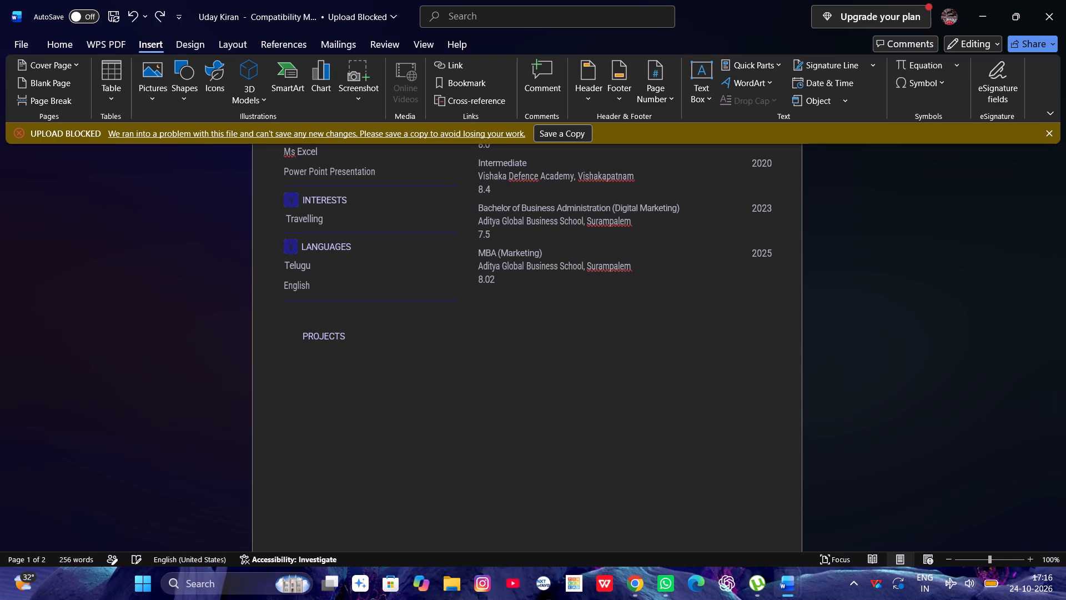
{"action": "key", "text": "ctrl+z"}
{"action": "key", "text": "ctrl+z"}
{"action": "key", "text": "ctrl+z"}
{"action": "key", "text": "ctrl+z"}
{"action": "key", "text": "ctrl+z"}
{"action": "key", "text": "ctrl+z"}
{"action": "key", "text": "ctrl+z"}
{"action": "key", "text": "ctrl+z"}
{"action": "key", "text": "ctrl+z"}
{"action": "key", "text": "ctrl+z"}
{"action": "key", "text": "ctrl+z"}
{"action": "key", "text": "ctrl+z"}
{"action": "key", "text": "ctrl+z"}
{"action": "key", "text": "ctrl+z"}
{"action": "key", "text": "ctrl+z"}
{"action": "key", "text": "ctrl+z"}
{"action": "key", "text": "ctrl+z"}
{"action": "key", "text": "ctrl+z"}
{"action": "key", "text": "ctrl+z"}
{"action": "key", "text": "ctrl+z"}
{"action": "key", "text": "ctrl+z"}
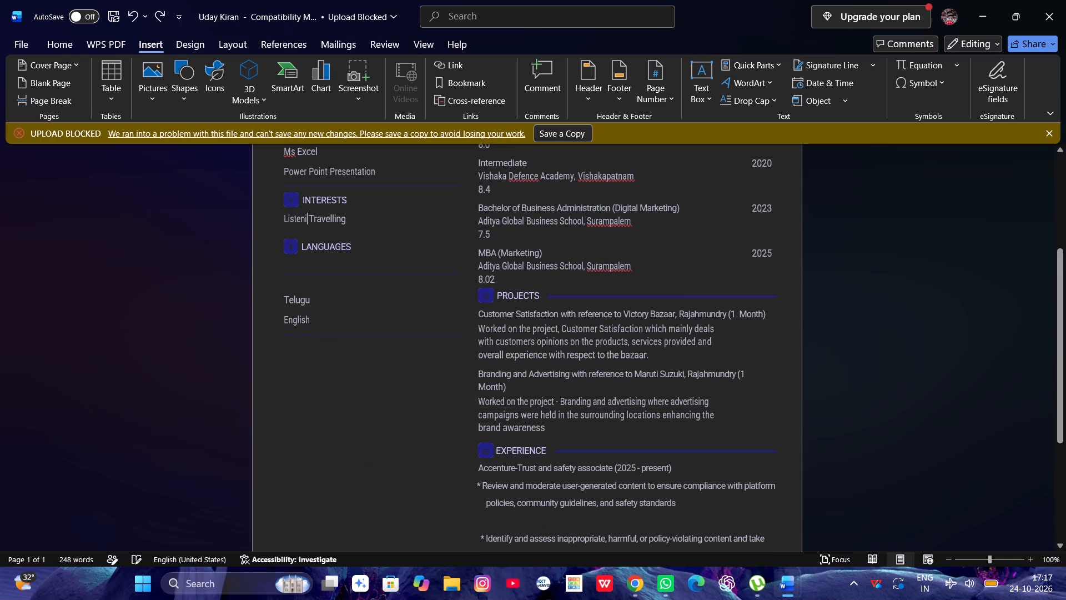
Redo the Interests edit that leaves only Travelling as the entry.
{"action": "triple_click", "coordinate": [164, 22]}
{"action": "triple_click", "coordinate": [164, 22]}
{"action": "triple_click", "coordinate": [164, 22]}
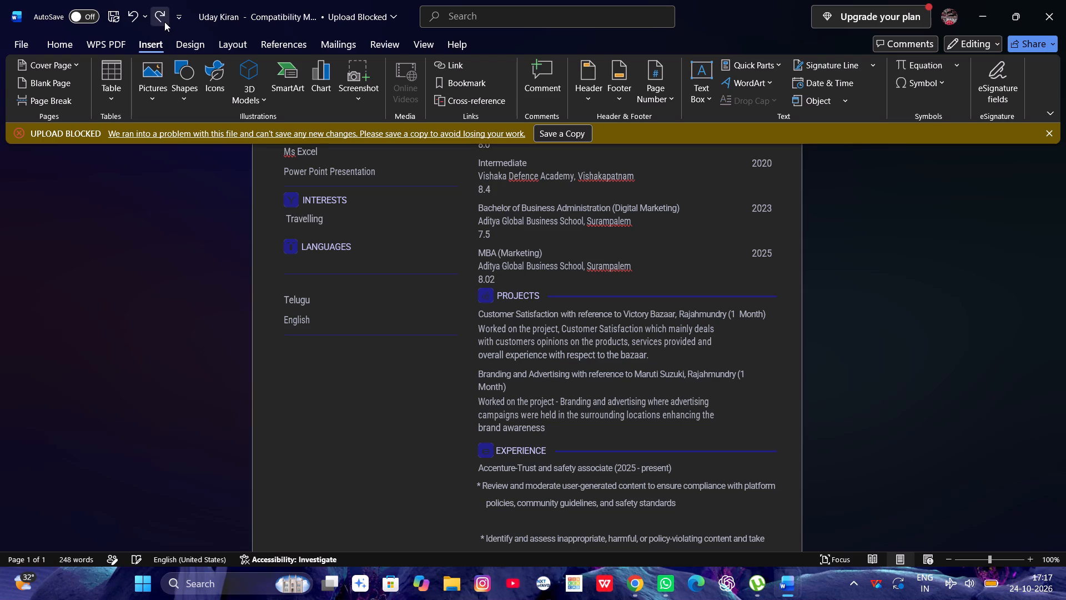
{"action": "left_click", "coordinate": [164, 22]}
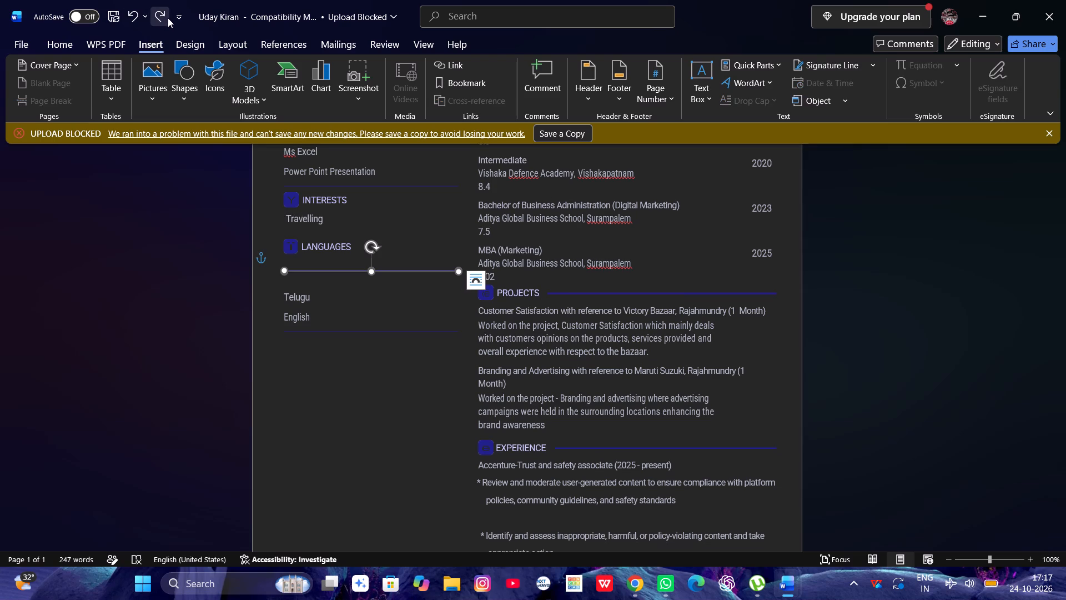
{"action": "left_click", "coordinate": [269, 399]}
{"action": "left_click", "coordinate": [373, 474]}
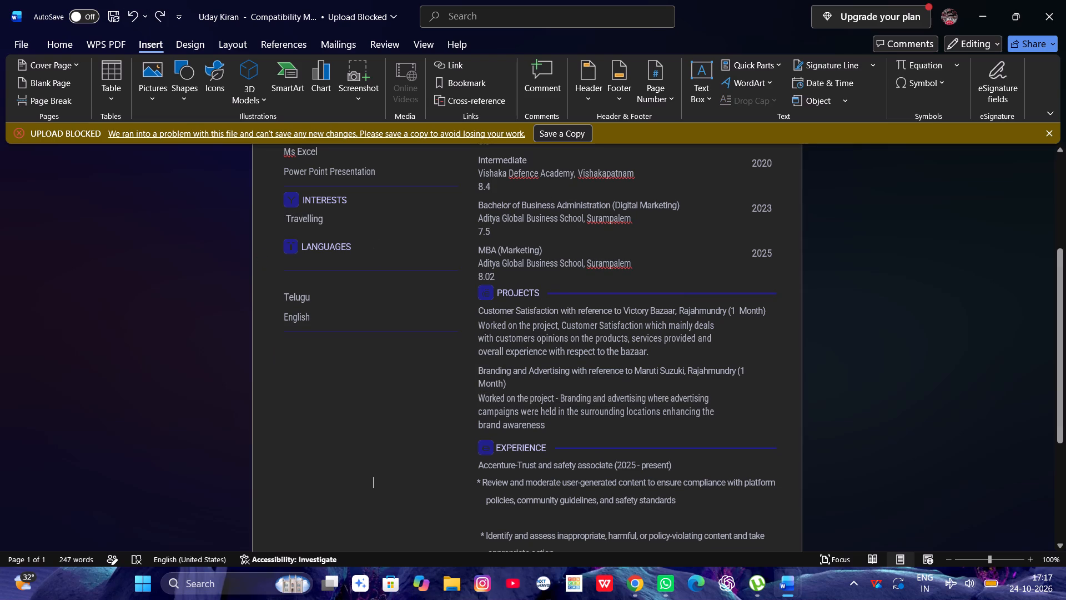
Redo the undone layout edits that place Telugu and English directly under LANGUAGES, keeping the PROJECTS icon beside its heading.
{"action": "left_click", "coordinate": [159, 15]}
{"action": "double_click", "coordinate": [159, 15]}
{"action": "triple_click", "coordinate": [159, 15]}
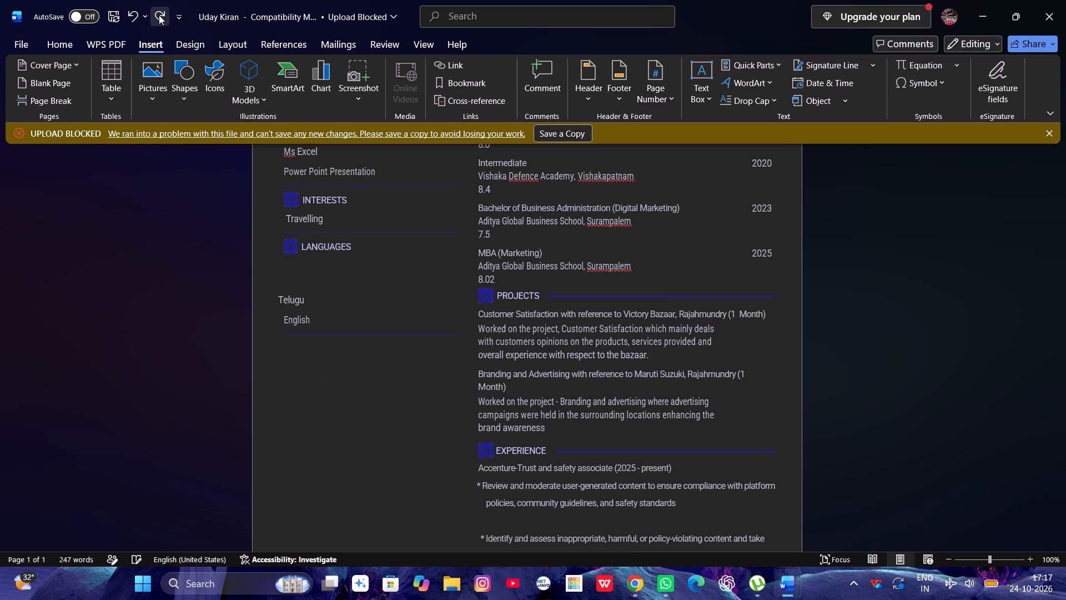
{"action": "triple_click", "coordinate": [159, 15]}
{"action": "triple_click", "coordinate": [159, 15]}
{"action": "triple_click", "coordinate": [159, 15]}
{"action": "triple_click", "coordinate": [159, 15]}
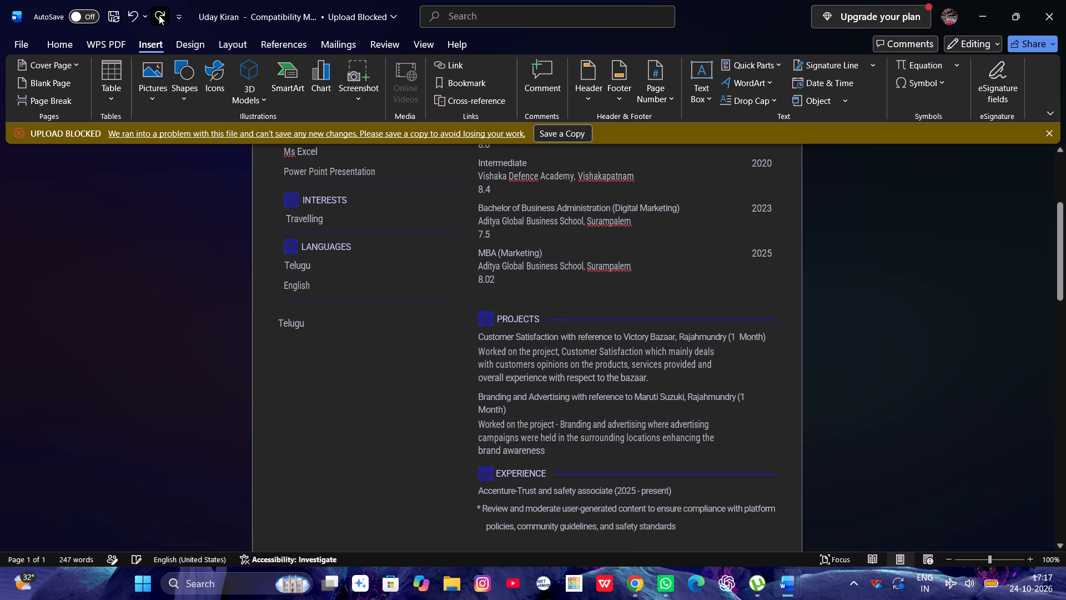
{"action": "triple_click", "coordinate": [159, 15]}
{"action": "triple_click", "coordinate": [159, 15]}
{"action": "left_click", "coordinate": [159, 15]}
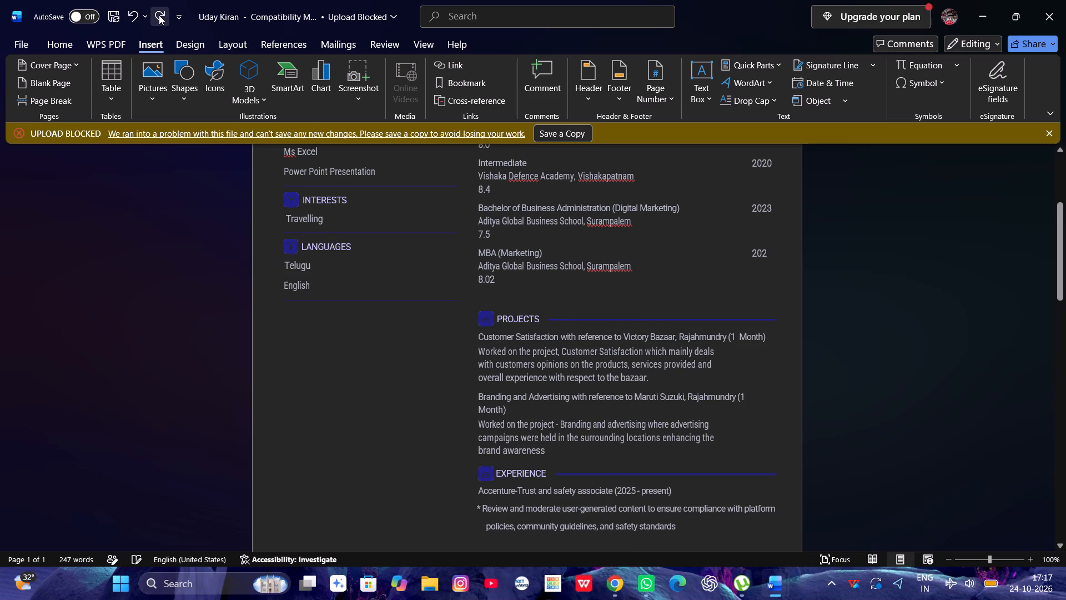
{"action": "left_click", "coordinate": [159, 15]}
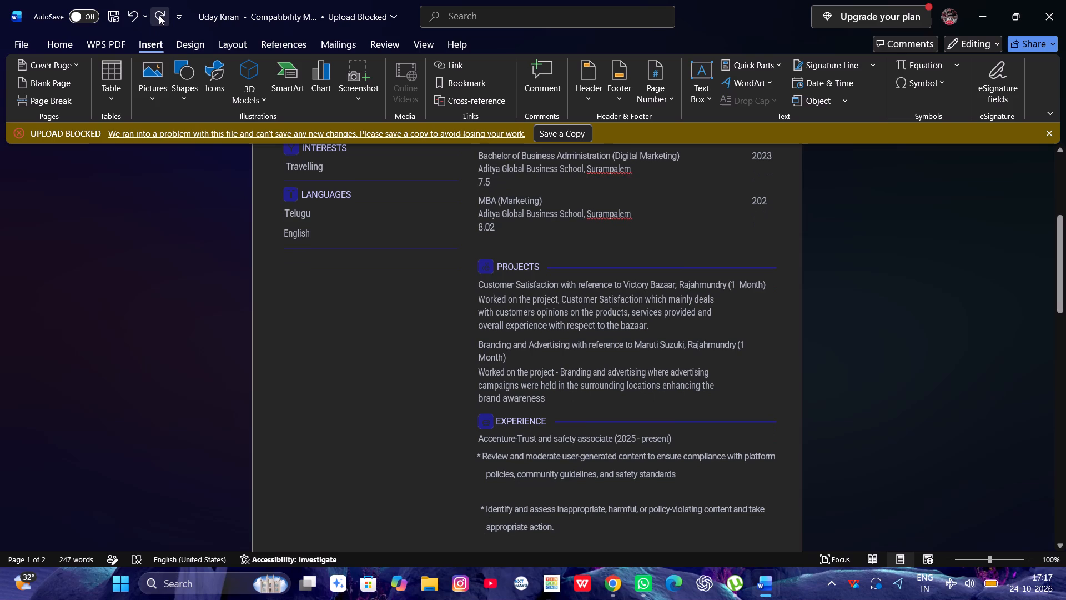
{"action": "left_click", "coordinate": [159, 15]}
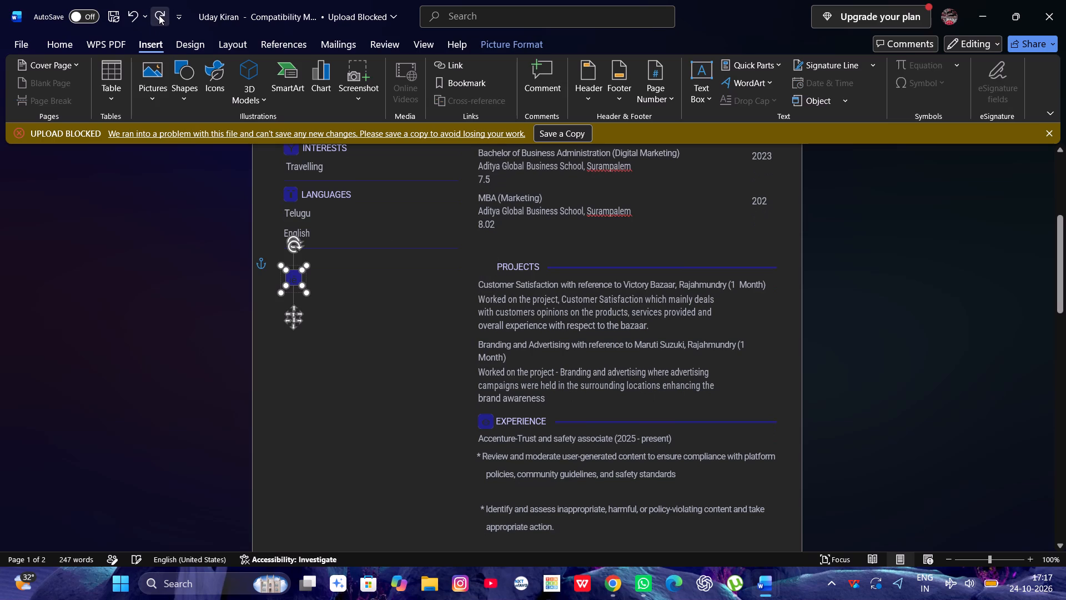
{"action": "left_click", "coordinate": [133, 19]}
{"action": "left_click", "coordinate": [133, 19]}
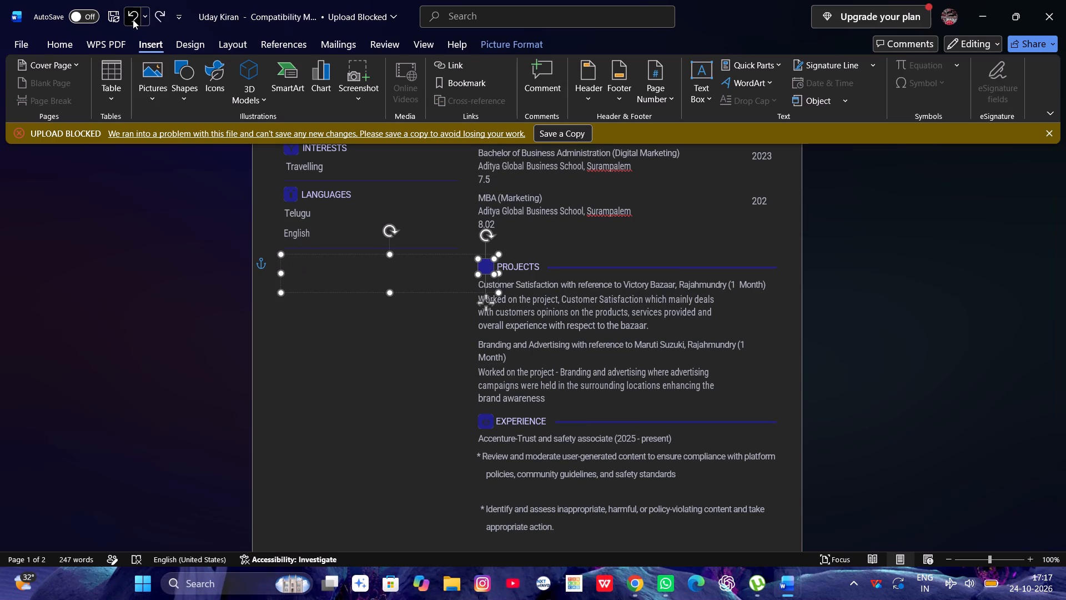
Complete the MBA (Marketing) year as 2025.
{"action": "left_click", "coordinate": [767, 201]}
{"action": "key", "text": "5"}
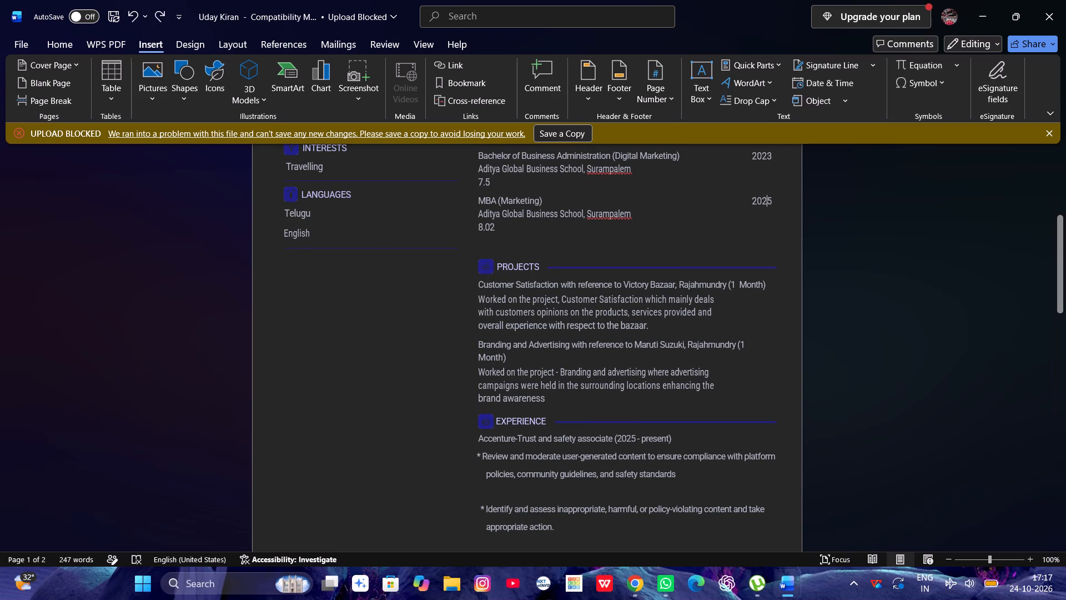
In the first Experience bullet, remove two leading spaces before "policies" and end the sentence with a period after "standards".
{"action": "scroll", "coordinate": [789, 272], "scroll_direction": "down", "scroll_amount": 2}
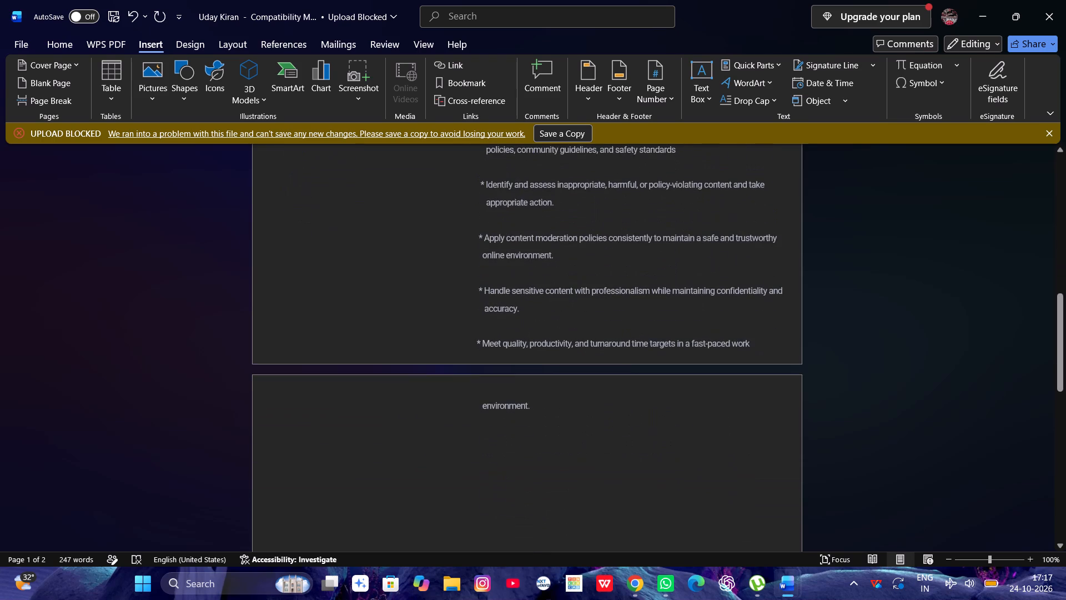
{"action": "scroll", "coordinate": [789, 272], "scroll_direction": "up", "scroll_amount": 1}
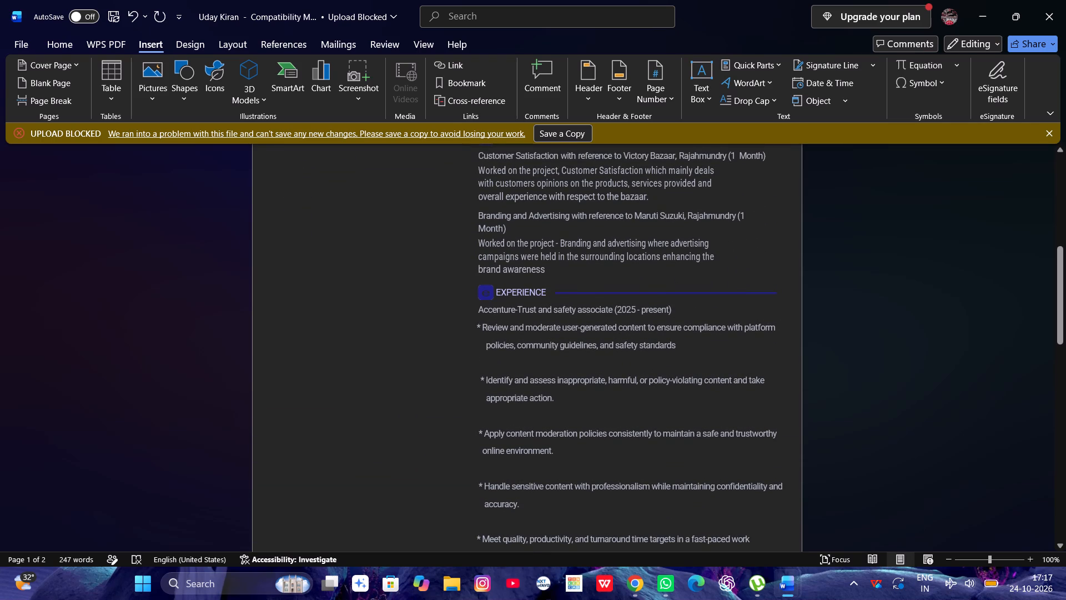
{"action": "left_click", "coordinate": [482, 356]}
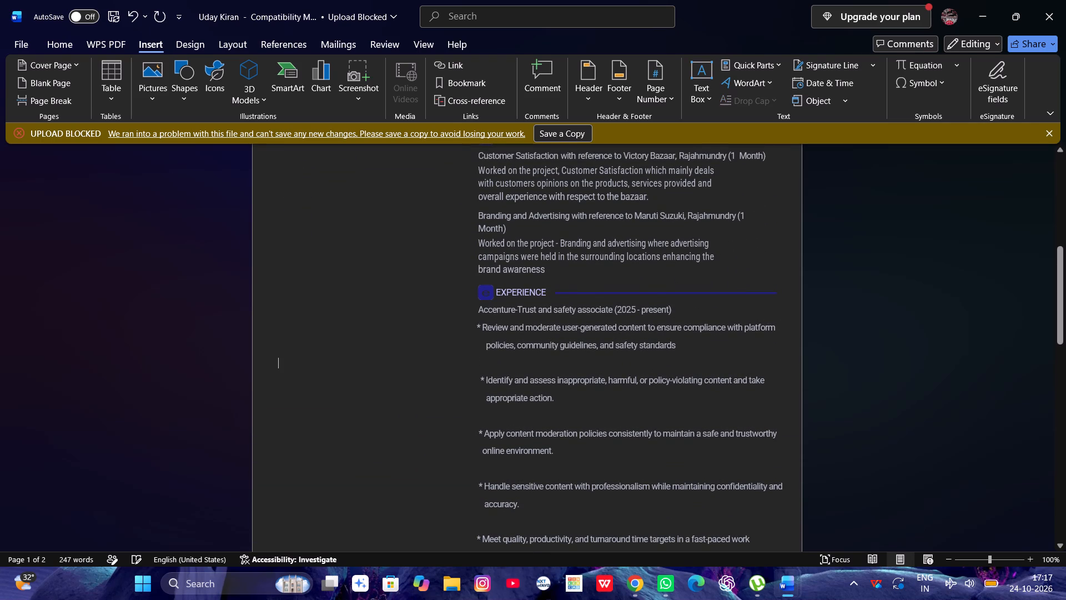
{"action": "left_click", "coordinate": [487, 348]}
{"action": "key", "text": "BackSpace"}
{"action": "key", "text": "BackSpace"}
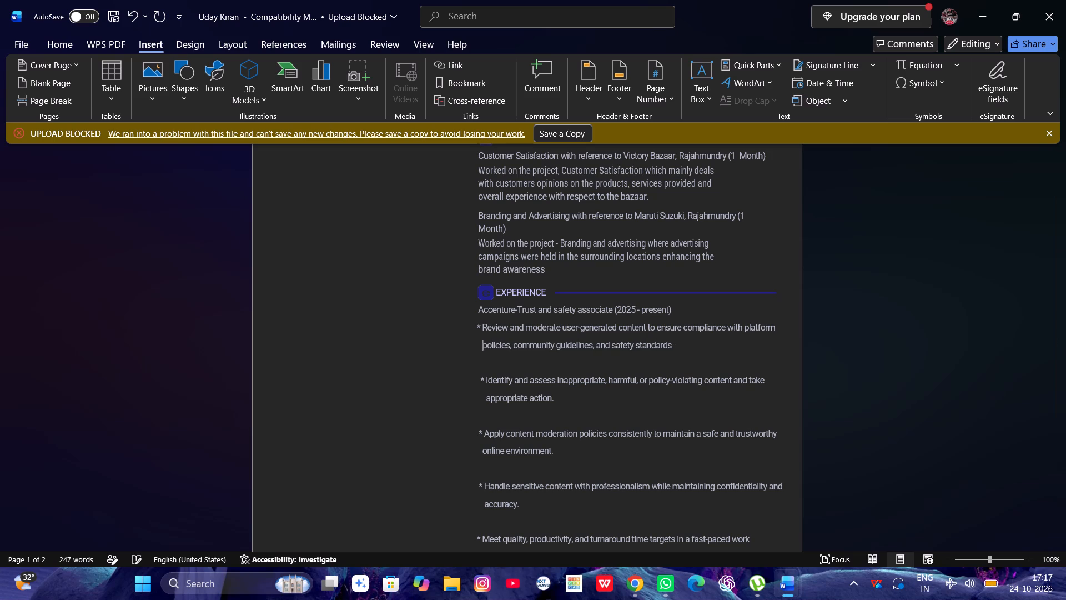
{"action": "left_click", "coordinate": [677, 341]}
{"action": "key", "text": "period"}
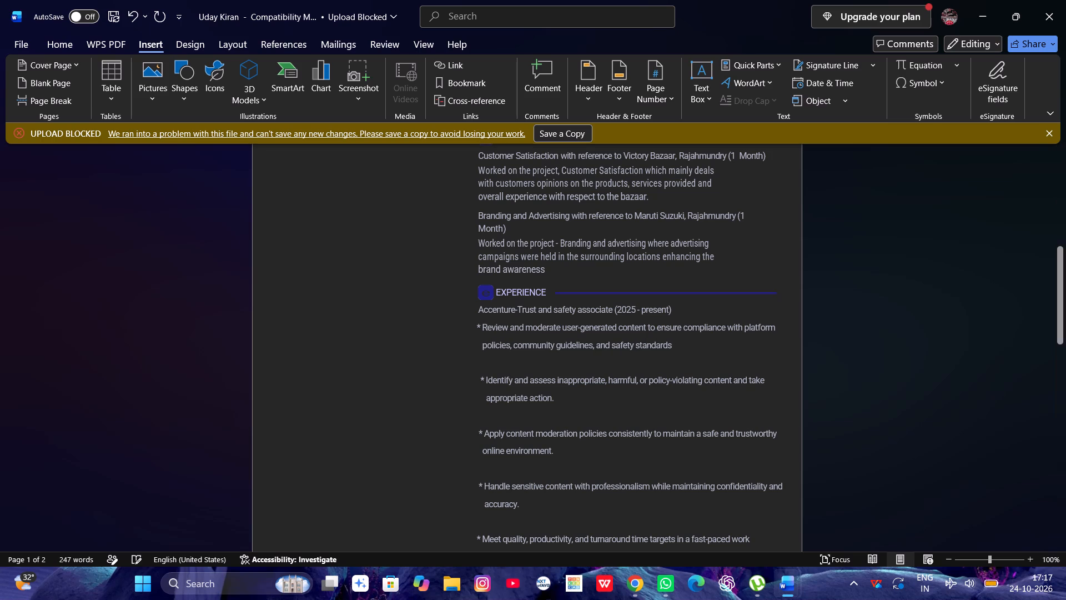
Indent the "online environment." line of the third Experience bullet by one more space.
{"action": "left_click", "coordinate": [477, 459]}
{"action": "left_click_drag", "start_coordinate": [481, 431], "coordinate": [491, 442]}
{"action": "left_click", "coordinate": [491, 442]}
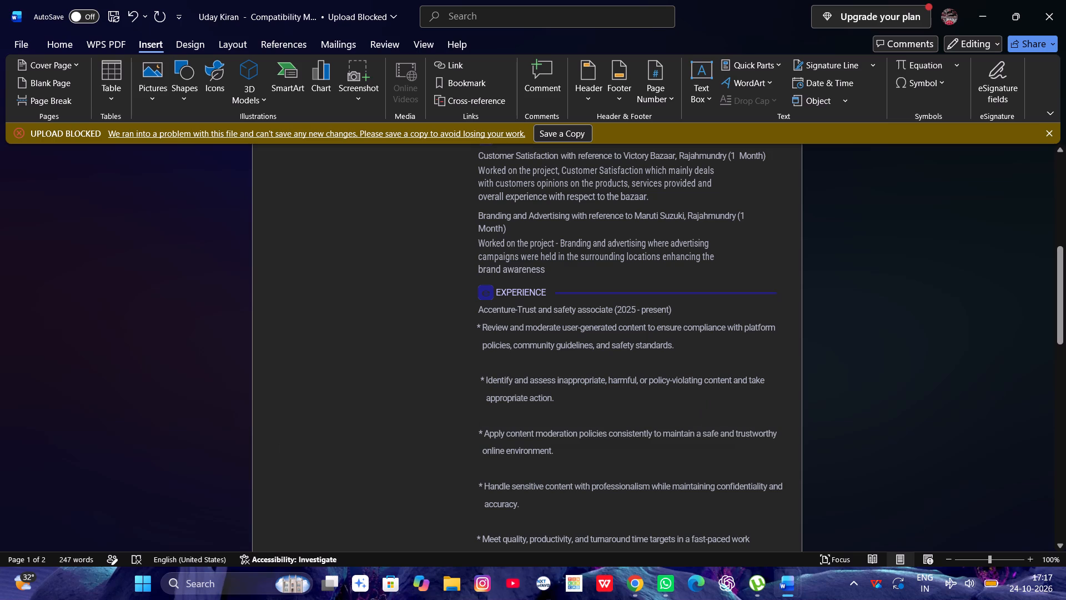
{"action": "left_click", "coordinate": [476, 450]}
{"action": "key", "text": "space"}
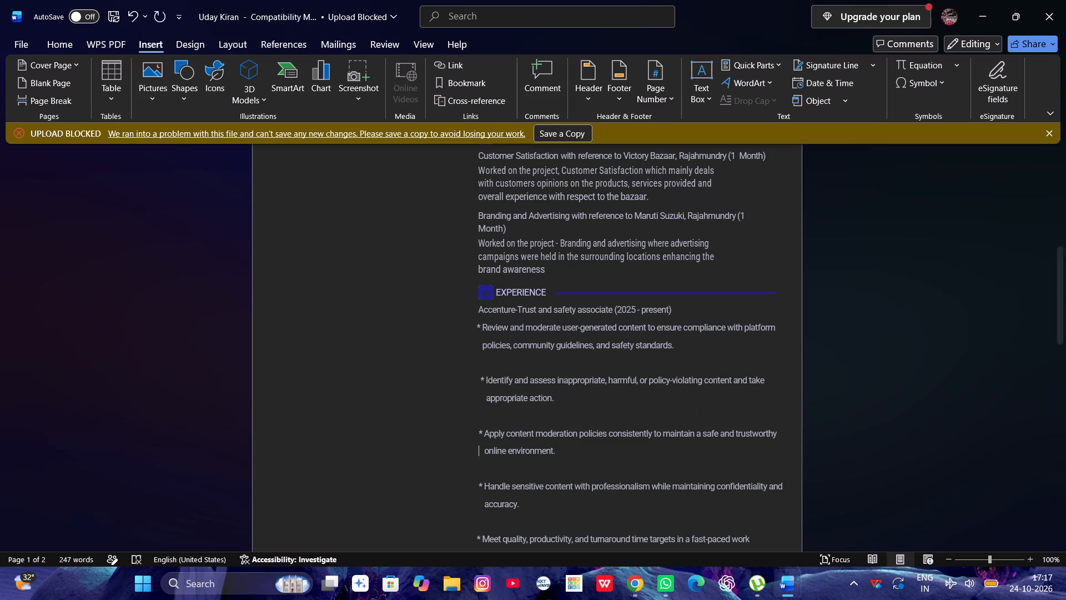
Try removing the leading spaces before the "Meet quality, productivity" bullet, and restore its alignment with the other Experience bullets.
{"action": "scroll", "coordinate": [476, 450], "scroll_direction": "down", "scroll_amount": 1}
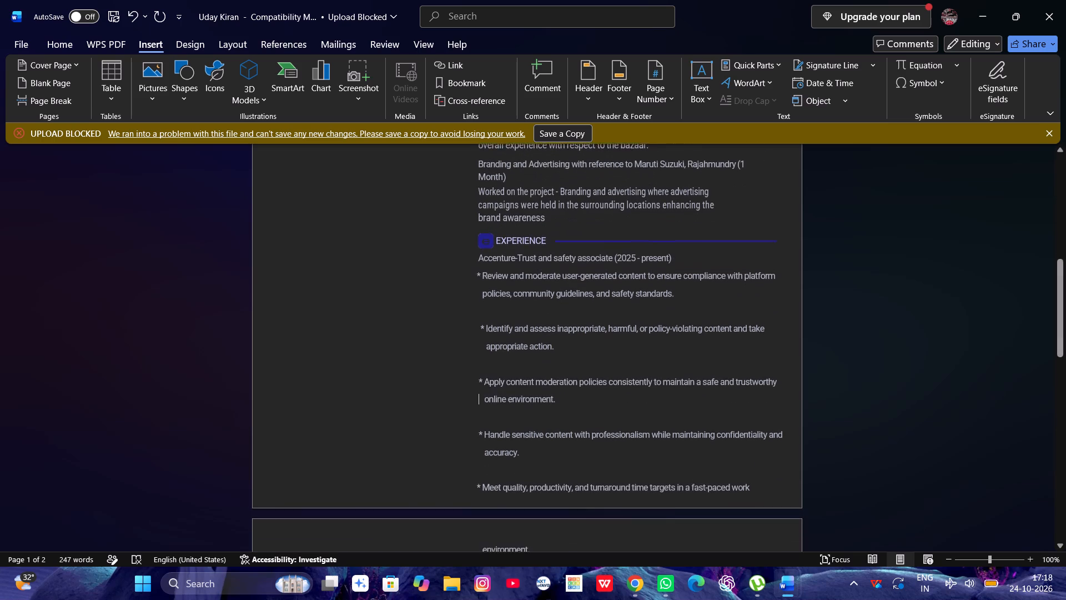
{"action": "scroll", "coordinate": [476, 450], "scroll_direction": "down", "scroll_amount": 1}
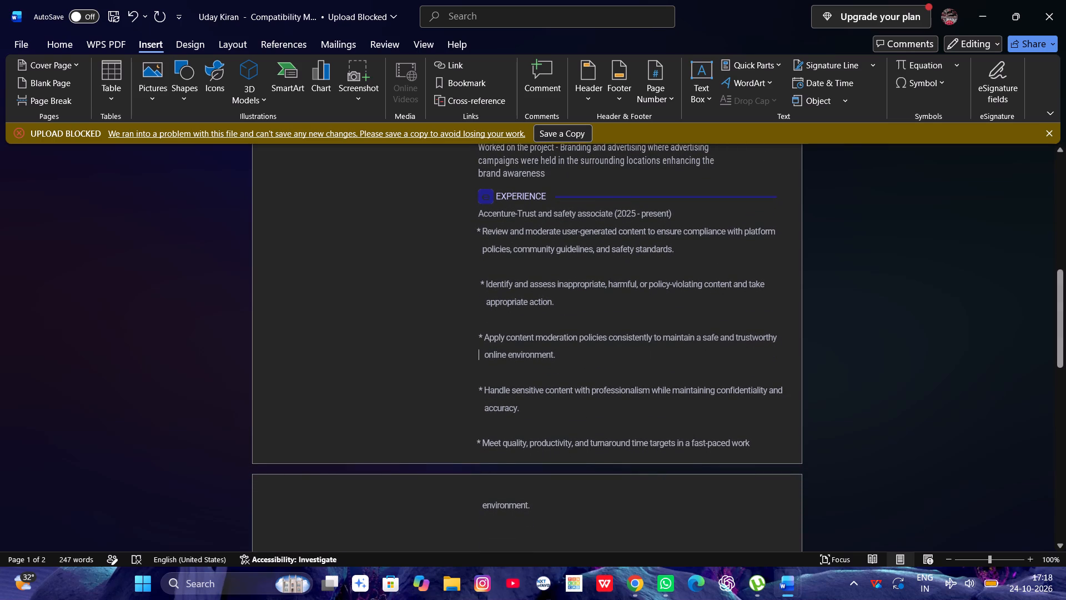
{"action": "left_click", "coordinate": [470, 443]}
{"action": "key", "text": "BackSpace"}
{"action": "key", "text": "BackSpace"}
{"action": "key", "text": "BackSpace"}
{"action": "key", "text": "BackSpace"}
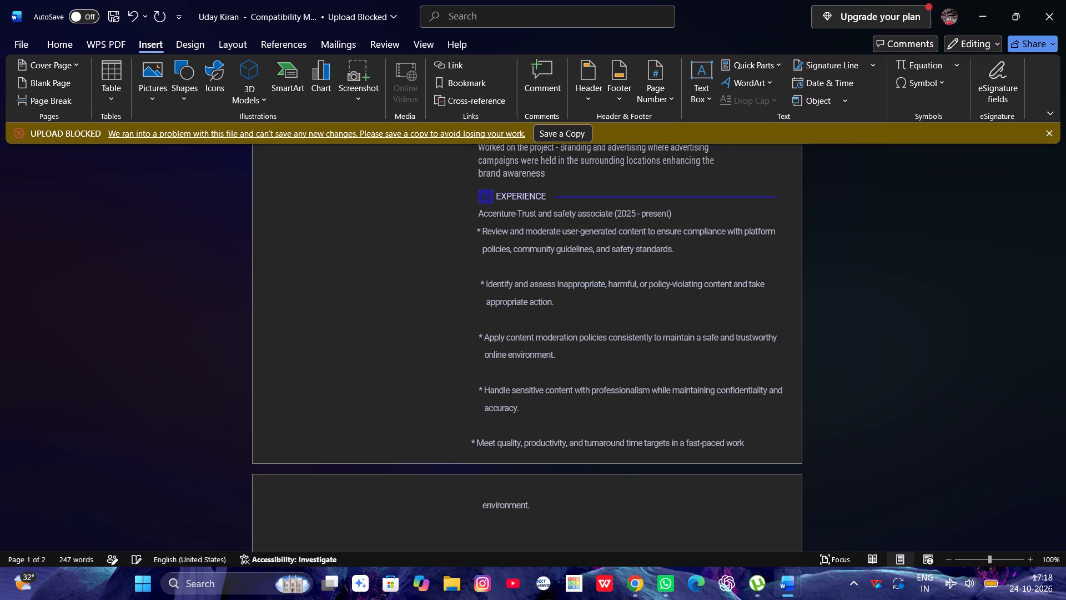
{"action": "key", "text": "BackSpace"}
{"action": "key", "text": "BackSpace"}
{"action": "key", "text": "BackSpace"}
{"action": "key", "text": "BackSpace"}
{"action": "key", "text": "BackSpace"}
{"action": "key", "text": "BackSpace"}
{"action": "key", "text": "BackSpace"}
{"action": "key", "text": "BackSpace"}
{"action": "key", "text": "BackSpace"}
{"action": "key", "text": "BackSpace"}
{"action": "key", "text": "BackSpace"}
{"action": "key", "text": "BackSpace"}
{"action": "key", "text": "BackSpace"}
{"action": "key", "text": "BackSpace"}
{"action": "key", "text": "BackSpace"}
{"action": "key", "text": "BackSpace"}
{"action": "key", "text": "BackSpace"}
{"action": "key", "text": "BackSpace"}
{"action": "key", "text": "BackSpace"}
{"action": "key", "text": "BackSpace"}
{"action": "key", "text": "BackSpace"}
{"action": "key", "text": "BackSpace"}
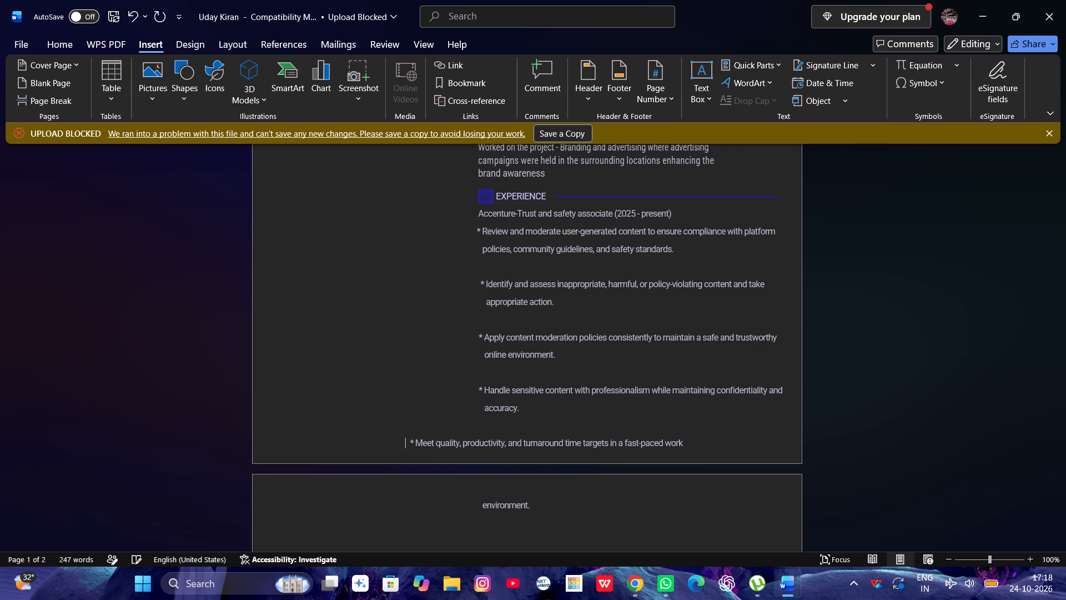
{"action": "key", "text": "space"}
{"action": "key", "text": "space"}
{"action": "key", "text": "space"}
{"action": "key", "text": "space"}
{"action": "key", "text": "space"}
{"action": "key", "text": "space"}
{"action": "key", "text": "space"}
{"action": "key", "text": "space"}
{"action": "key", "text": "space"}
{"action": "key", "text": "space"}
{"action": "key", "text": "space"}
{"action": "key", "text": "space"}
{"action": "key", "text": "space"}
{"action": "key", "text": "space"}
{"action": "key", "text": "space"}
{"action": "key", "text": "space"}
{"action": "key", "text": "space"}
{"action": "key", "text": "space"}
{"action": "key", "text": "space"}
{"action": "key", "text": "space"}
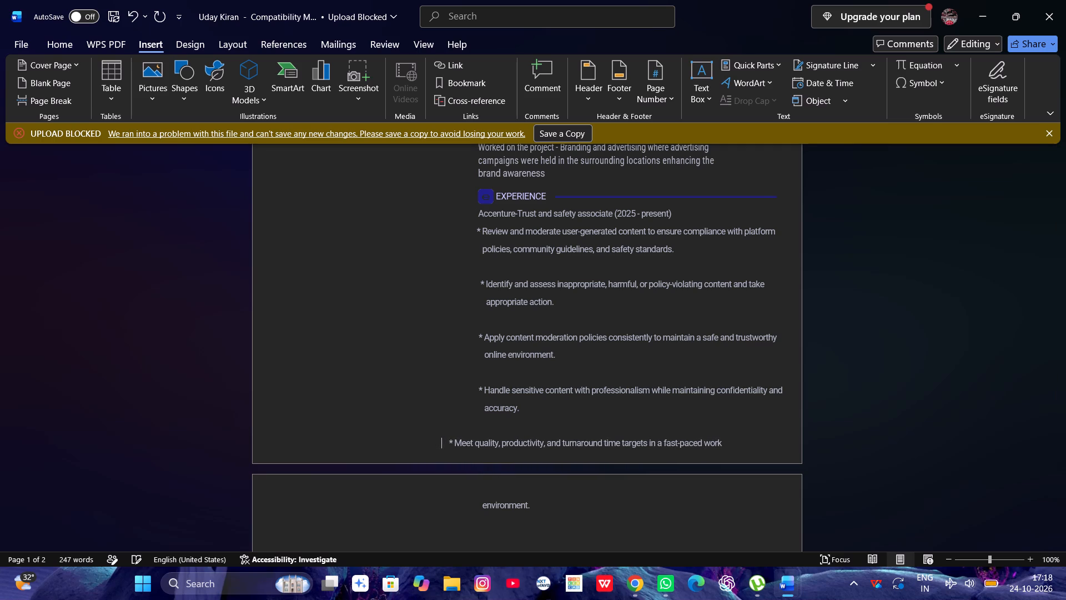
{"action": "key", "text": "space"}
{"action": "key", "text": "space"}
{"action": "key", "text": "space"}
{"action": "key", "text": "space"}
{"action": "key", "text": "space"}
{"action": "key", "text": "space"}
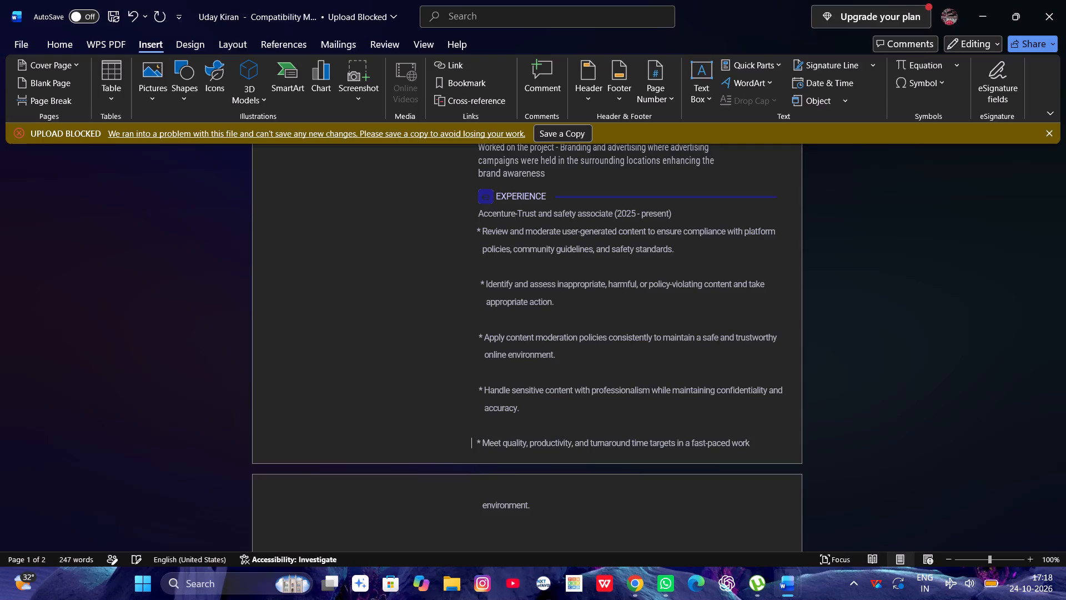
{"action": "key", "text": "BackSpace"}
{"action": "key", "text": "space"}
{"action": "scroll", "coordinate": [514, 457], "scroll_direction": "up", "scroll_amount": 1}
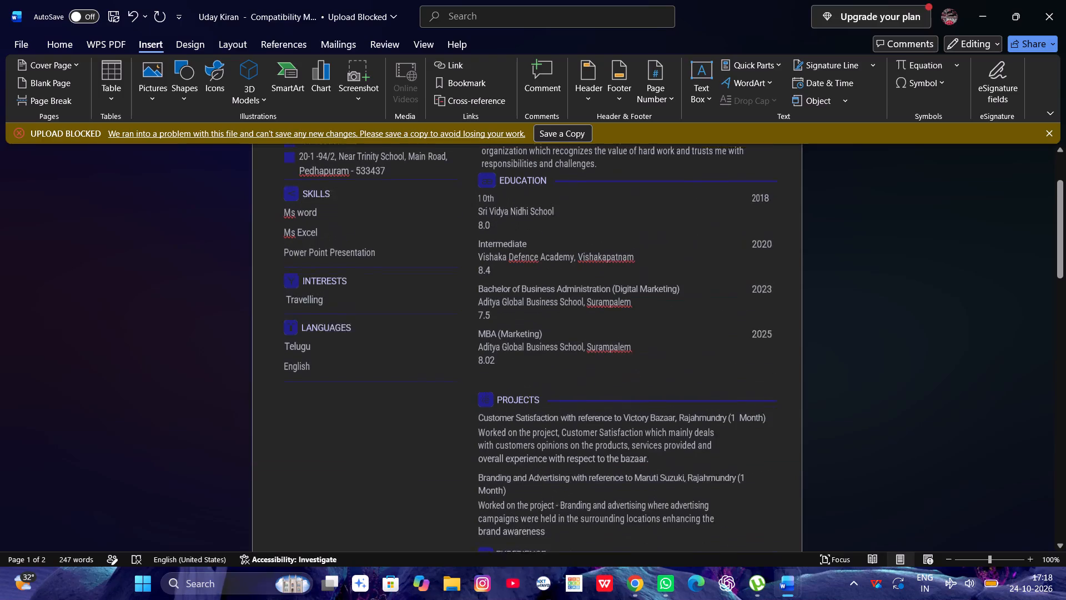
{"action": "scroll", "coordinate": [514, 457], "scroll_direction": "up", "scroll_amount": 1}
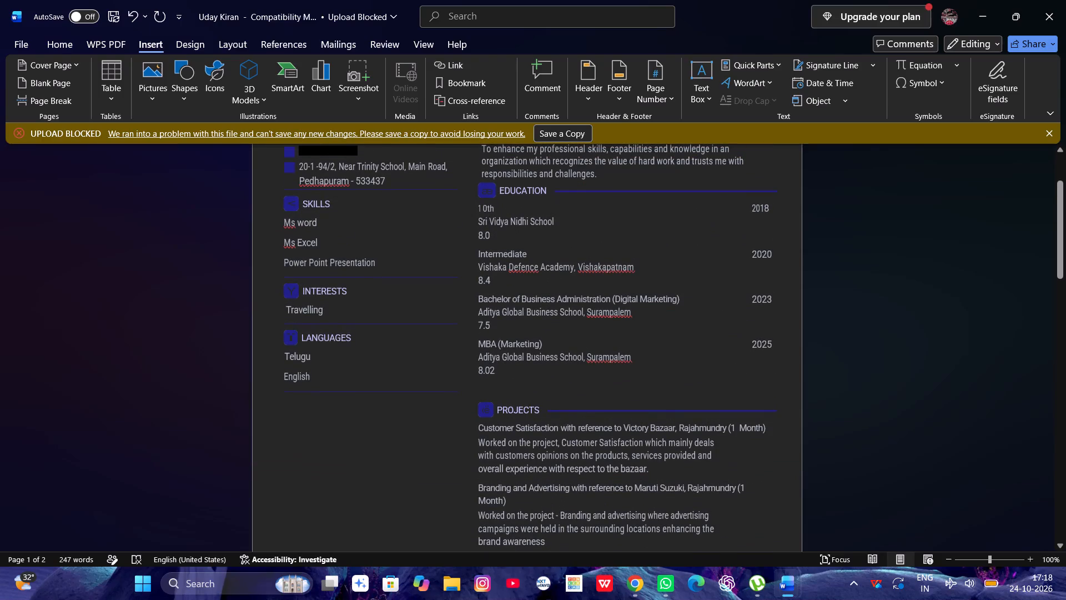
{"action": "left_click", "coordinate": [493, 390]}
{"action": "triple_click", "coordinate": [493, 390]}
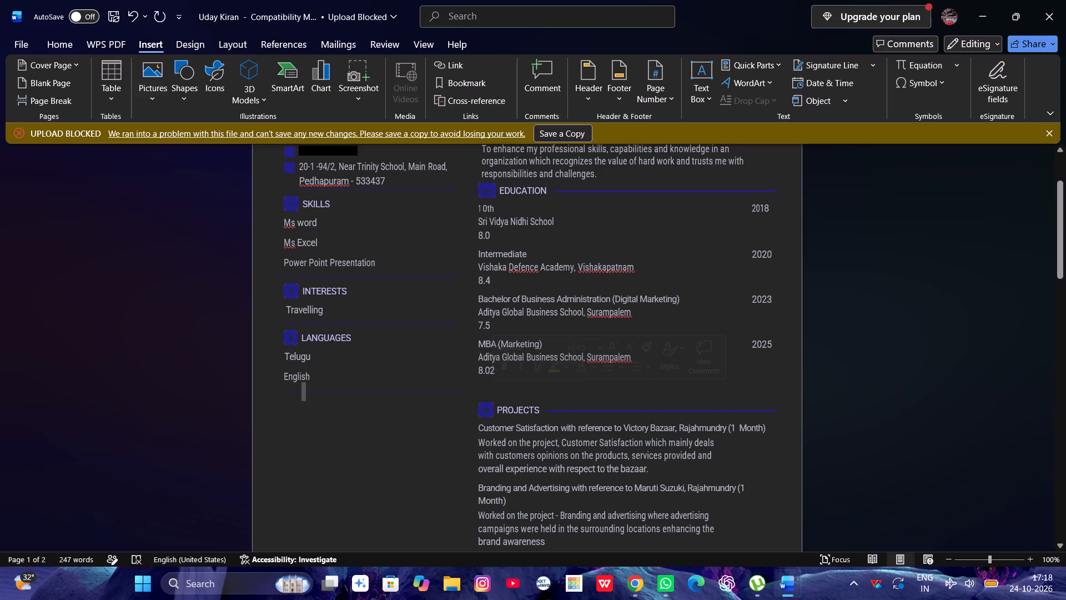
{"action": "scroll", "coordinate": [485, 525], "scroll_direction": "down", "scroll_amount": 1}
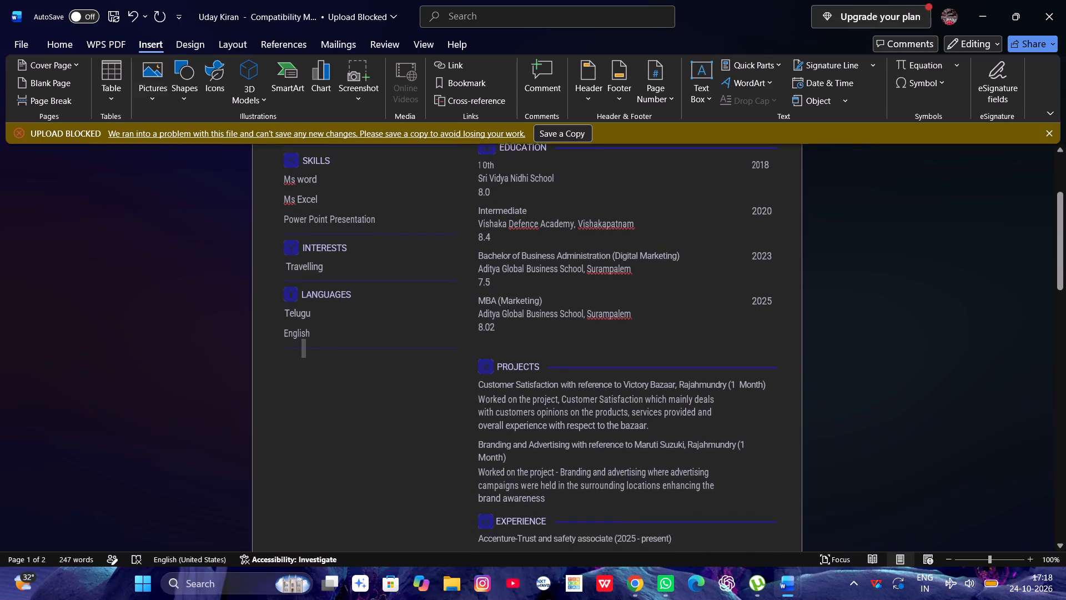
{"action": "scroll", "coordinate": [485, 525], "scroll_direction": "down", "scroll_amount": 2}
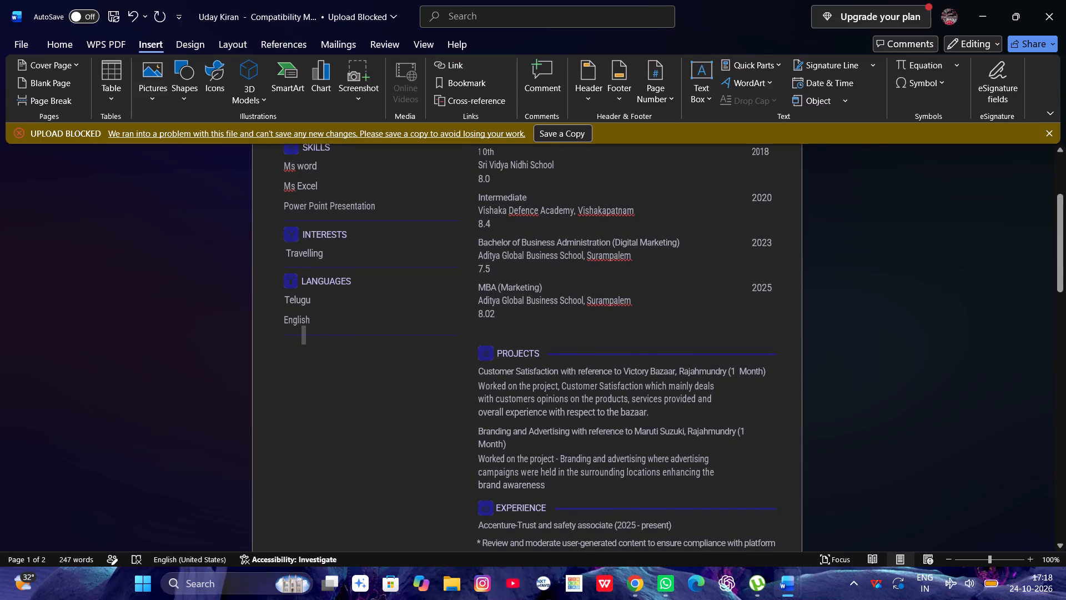
Try "(1 Month)" on its own line in the Branding and Advertising title, and rejoin it to Rajahmundry without a space.
{"action": "left_click", "coordinate": [480, 446]}
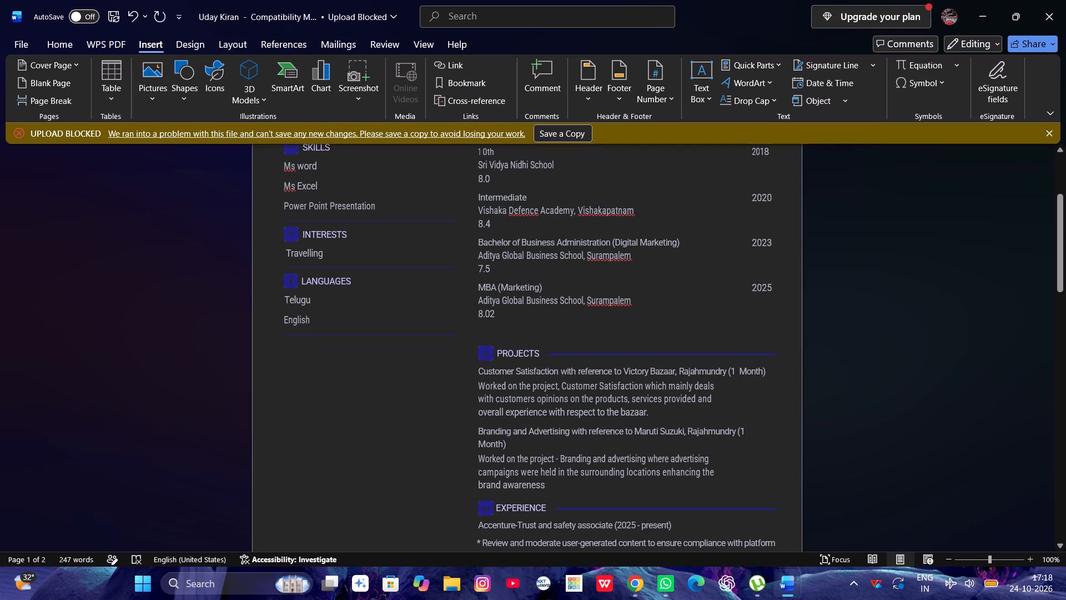
{"action": "scroll", "coordinate": [489, 442], "scroll_direction": "down", "scroll_amount": 2}
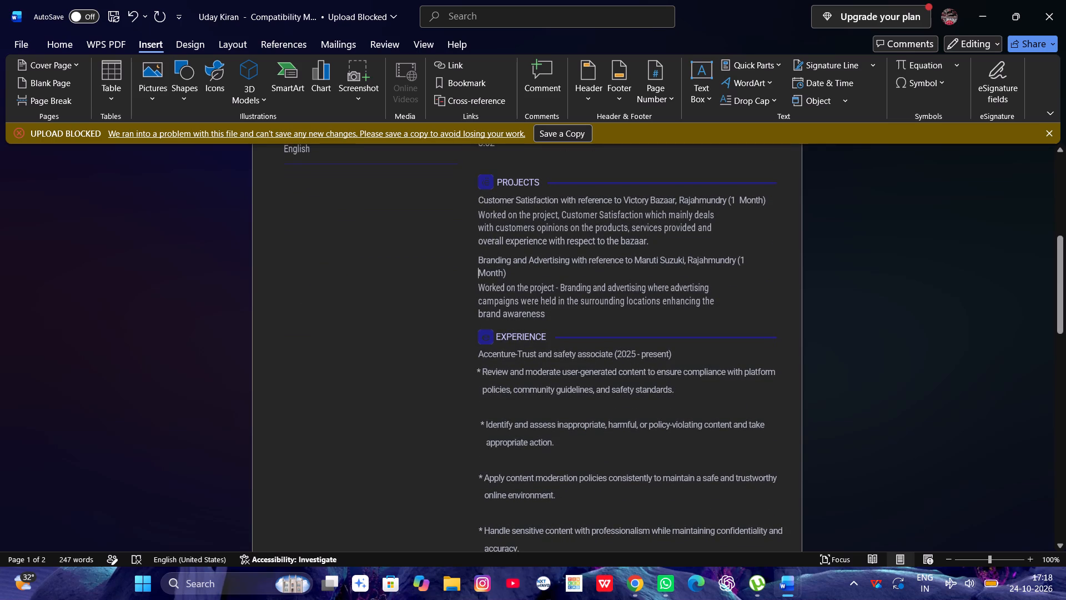
{"action": "left_click", "coordinate": [738, 264]}
{"action": "key", "text": "Return"}
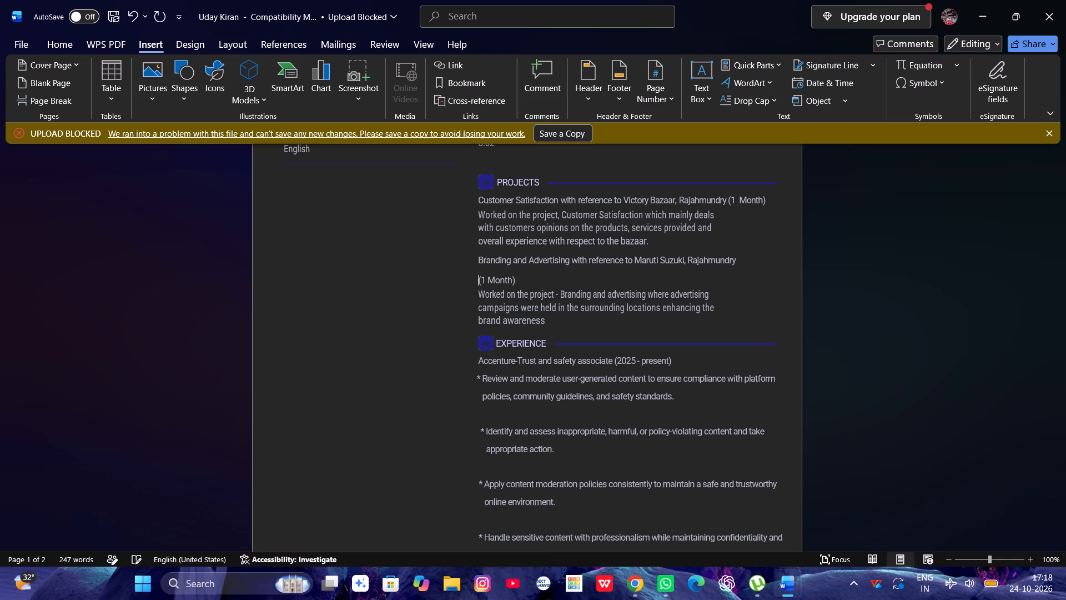
{"action": "scroll", "coordinate": [741, 279], "scroll_direction": "down", "scroll_amount": 2}
{"action": "scroll", "coordinate": [741, 279], "scroll_direction": "up", "scroll_amount": 1}
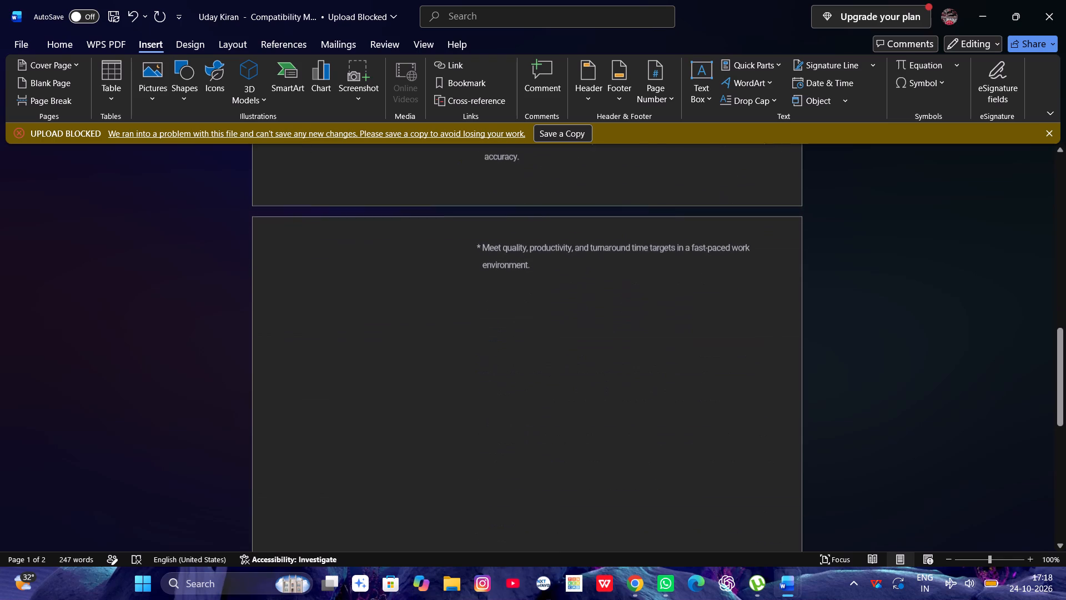
{"action": "scroll", "coordinate": [741, 279], "scroll_direction": "up", "scroll_amount": 1}
{"action": "key", "text": "BackSpace"}
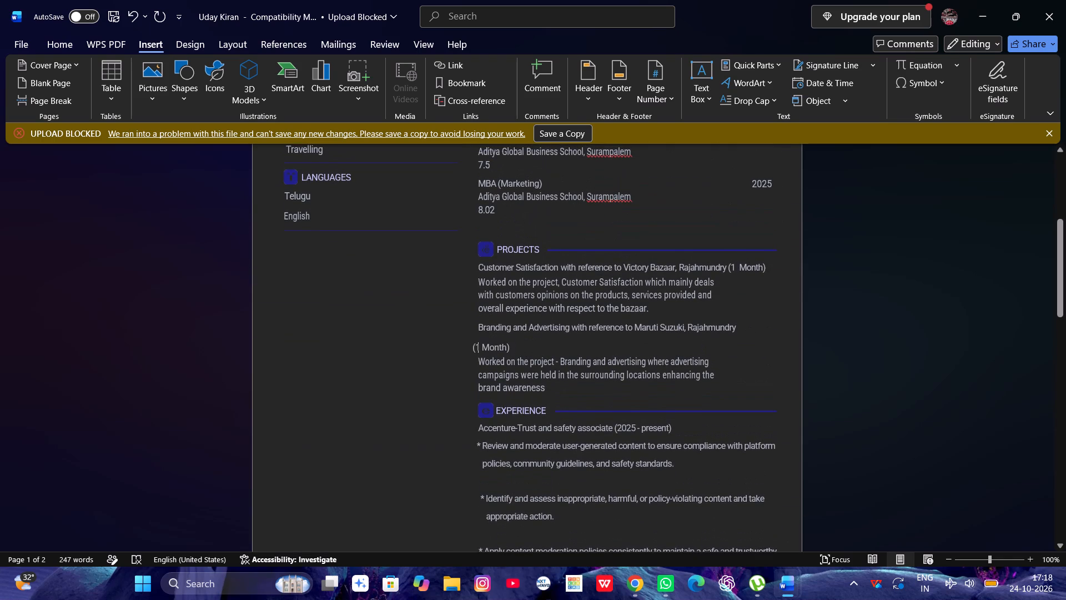
{"action": "key", "text": "BackSpace"}
{"action": "key", "text": "BackSpace"}
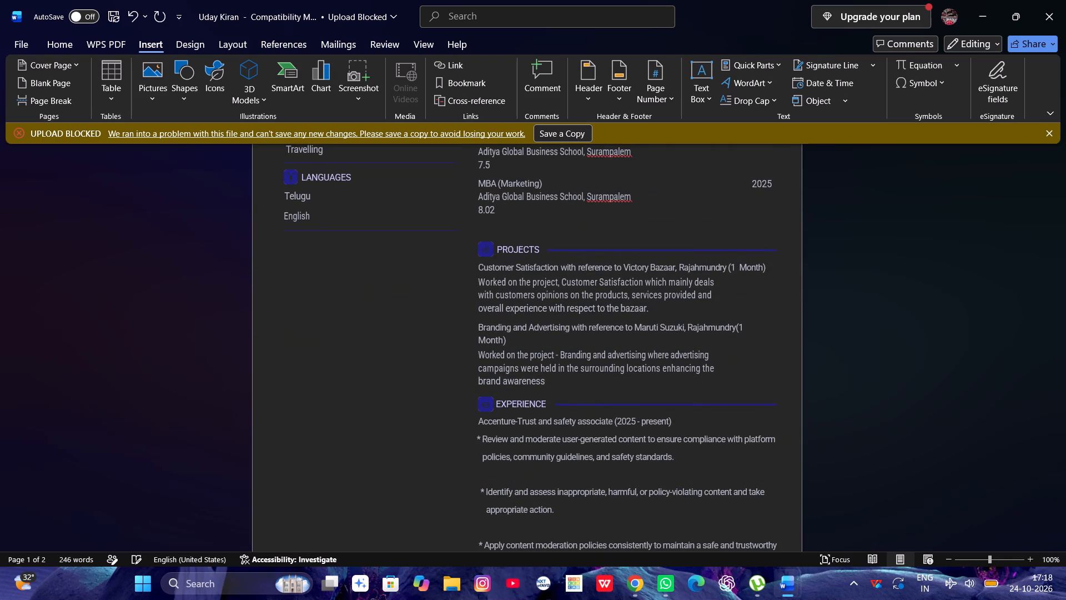
Remove the space between "1" and "Month" in the Branding and Advertising project title.
{"action": "left_click", "coordinate": [753, 323]}
{"action": "key", "text": "BackSpace"}
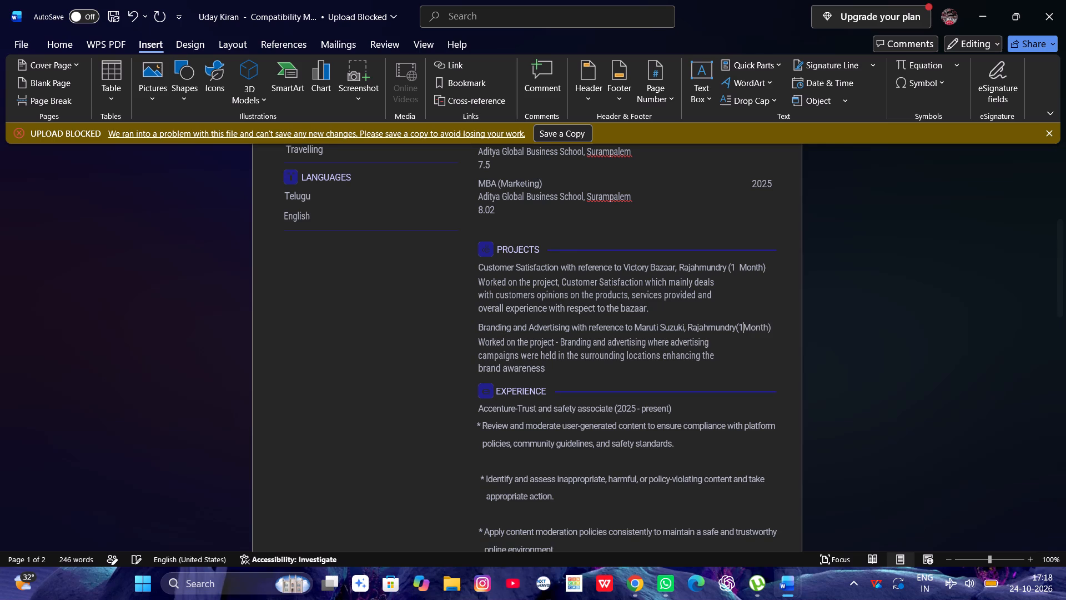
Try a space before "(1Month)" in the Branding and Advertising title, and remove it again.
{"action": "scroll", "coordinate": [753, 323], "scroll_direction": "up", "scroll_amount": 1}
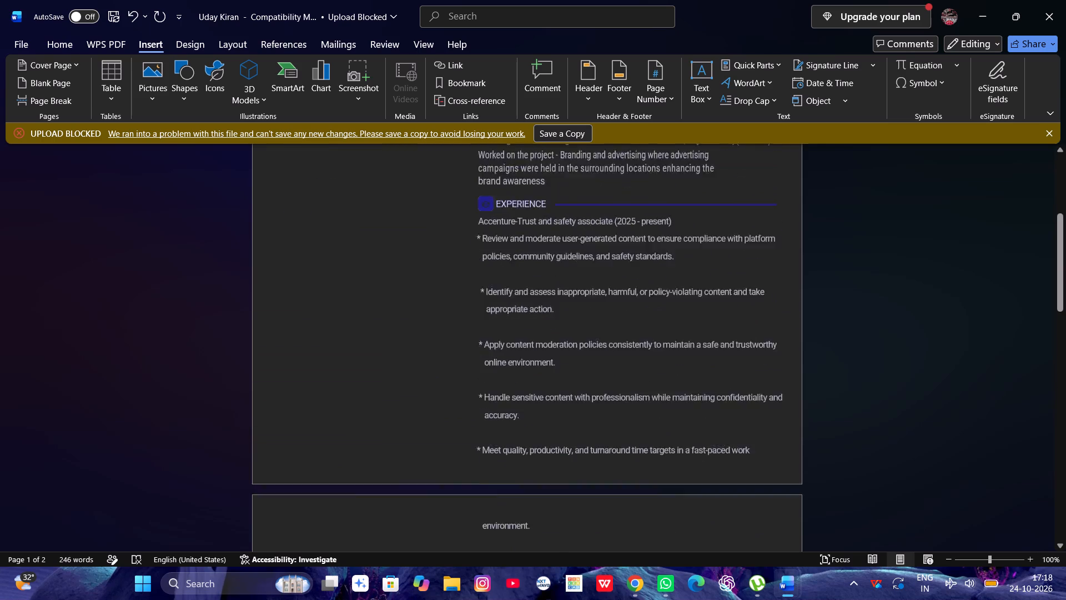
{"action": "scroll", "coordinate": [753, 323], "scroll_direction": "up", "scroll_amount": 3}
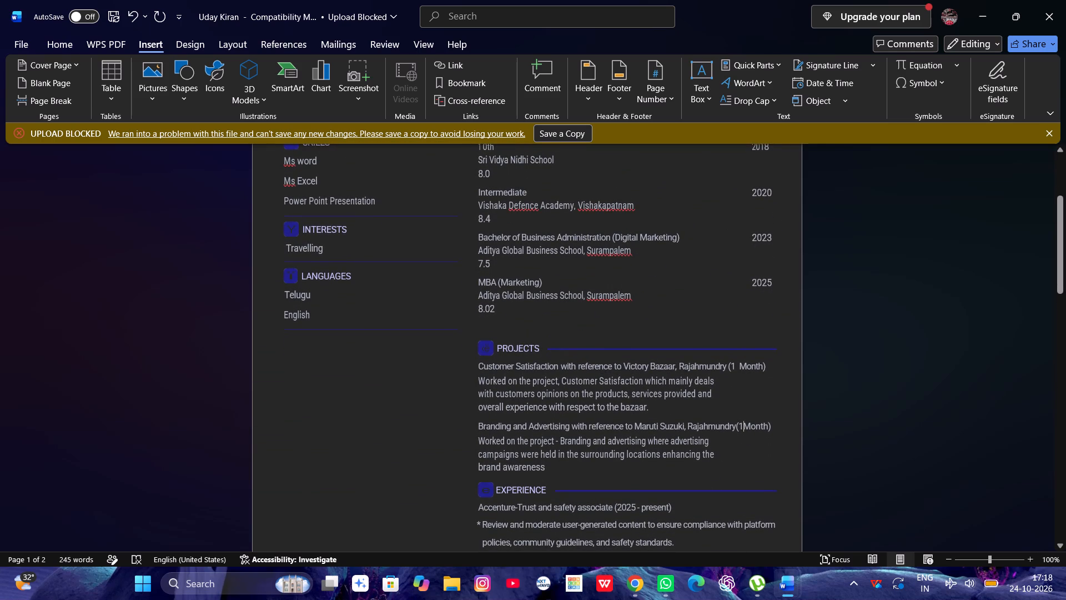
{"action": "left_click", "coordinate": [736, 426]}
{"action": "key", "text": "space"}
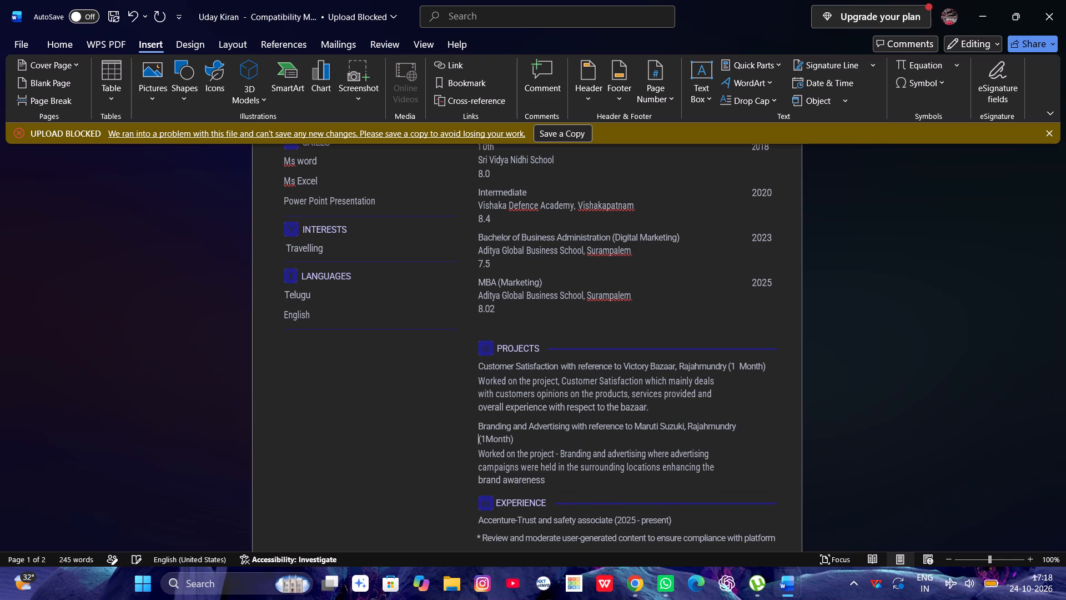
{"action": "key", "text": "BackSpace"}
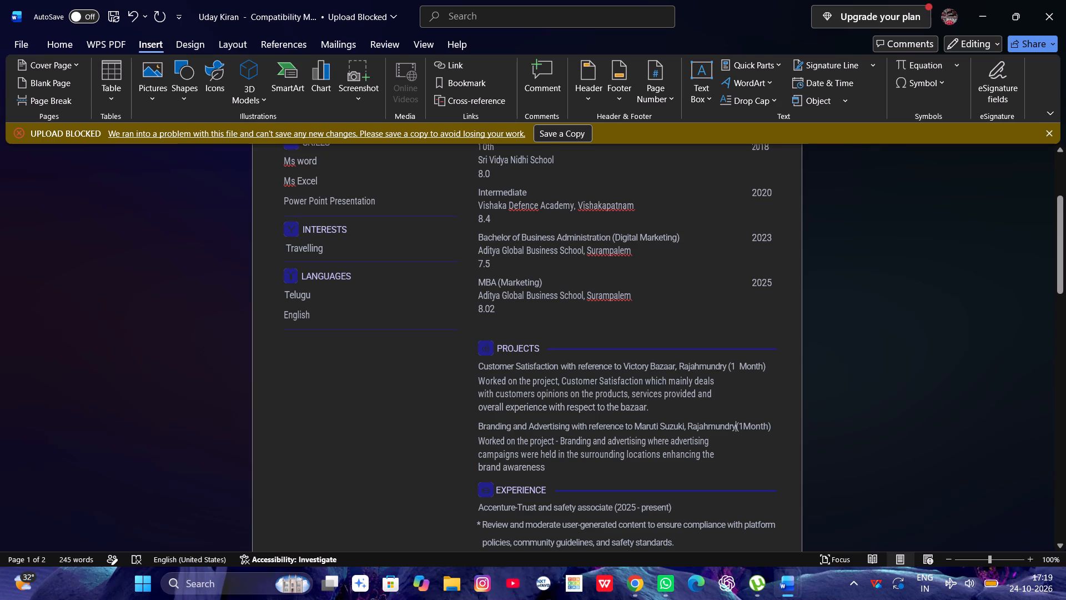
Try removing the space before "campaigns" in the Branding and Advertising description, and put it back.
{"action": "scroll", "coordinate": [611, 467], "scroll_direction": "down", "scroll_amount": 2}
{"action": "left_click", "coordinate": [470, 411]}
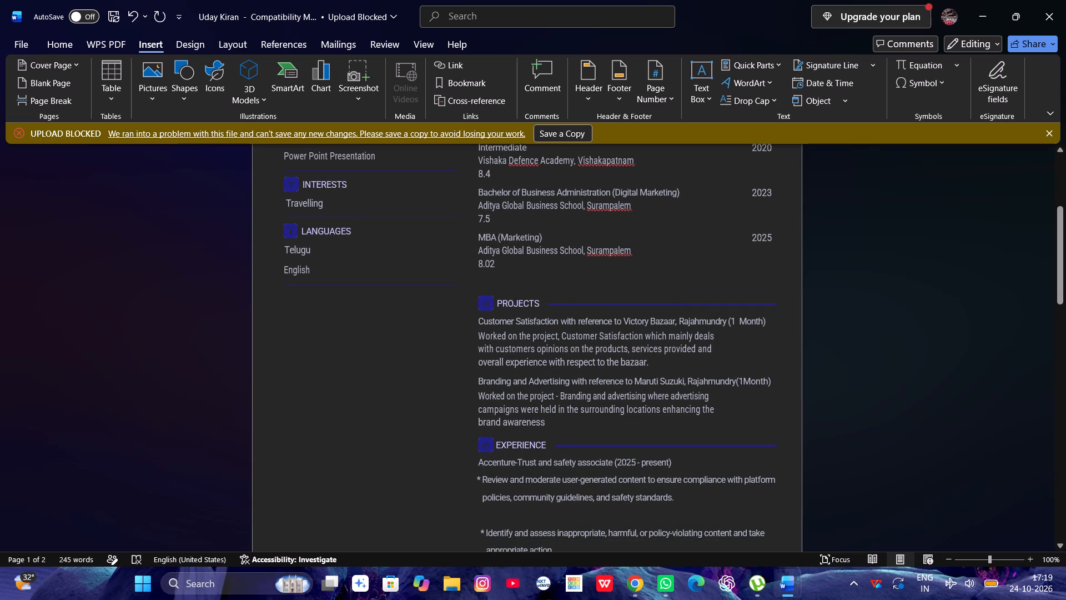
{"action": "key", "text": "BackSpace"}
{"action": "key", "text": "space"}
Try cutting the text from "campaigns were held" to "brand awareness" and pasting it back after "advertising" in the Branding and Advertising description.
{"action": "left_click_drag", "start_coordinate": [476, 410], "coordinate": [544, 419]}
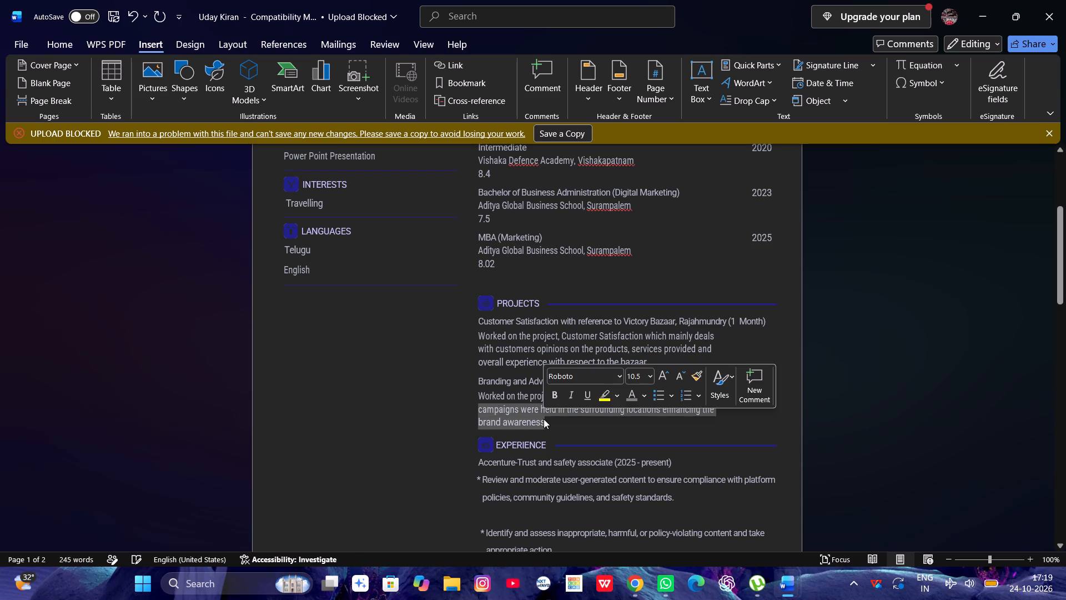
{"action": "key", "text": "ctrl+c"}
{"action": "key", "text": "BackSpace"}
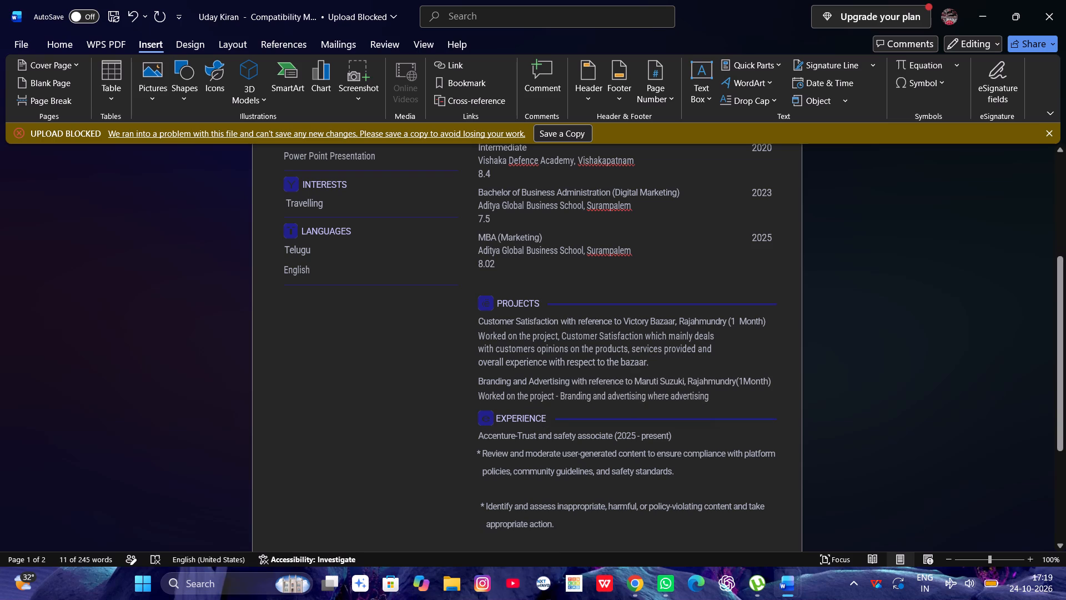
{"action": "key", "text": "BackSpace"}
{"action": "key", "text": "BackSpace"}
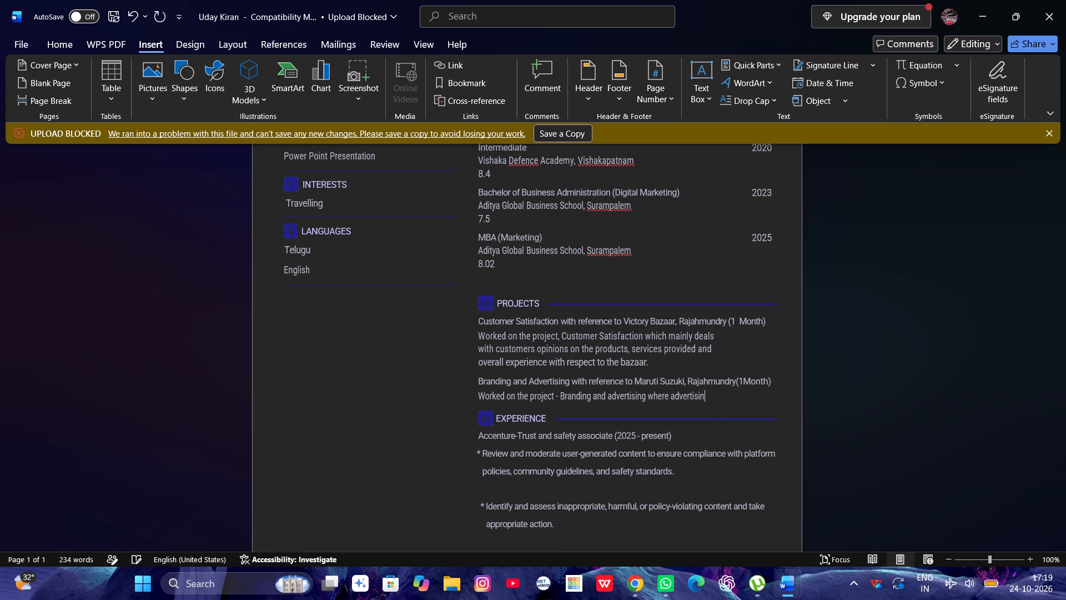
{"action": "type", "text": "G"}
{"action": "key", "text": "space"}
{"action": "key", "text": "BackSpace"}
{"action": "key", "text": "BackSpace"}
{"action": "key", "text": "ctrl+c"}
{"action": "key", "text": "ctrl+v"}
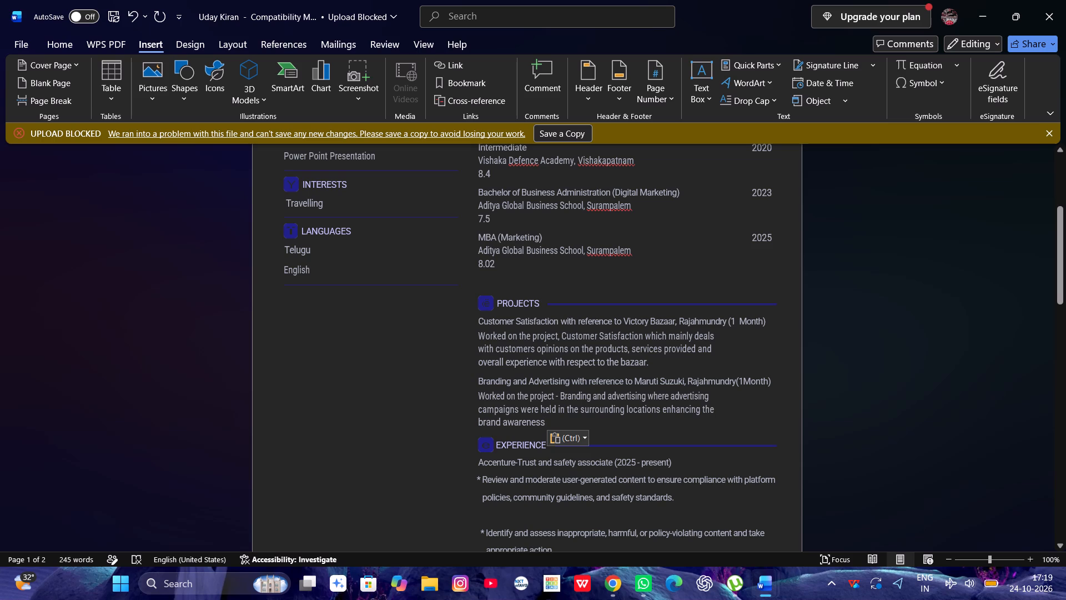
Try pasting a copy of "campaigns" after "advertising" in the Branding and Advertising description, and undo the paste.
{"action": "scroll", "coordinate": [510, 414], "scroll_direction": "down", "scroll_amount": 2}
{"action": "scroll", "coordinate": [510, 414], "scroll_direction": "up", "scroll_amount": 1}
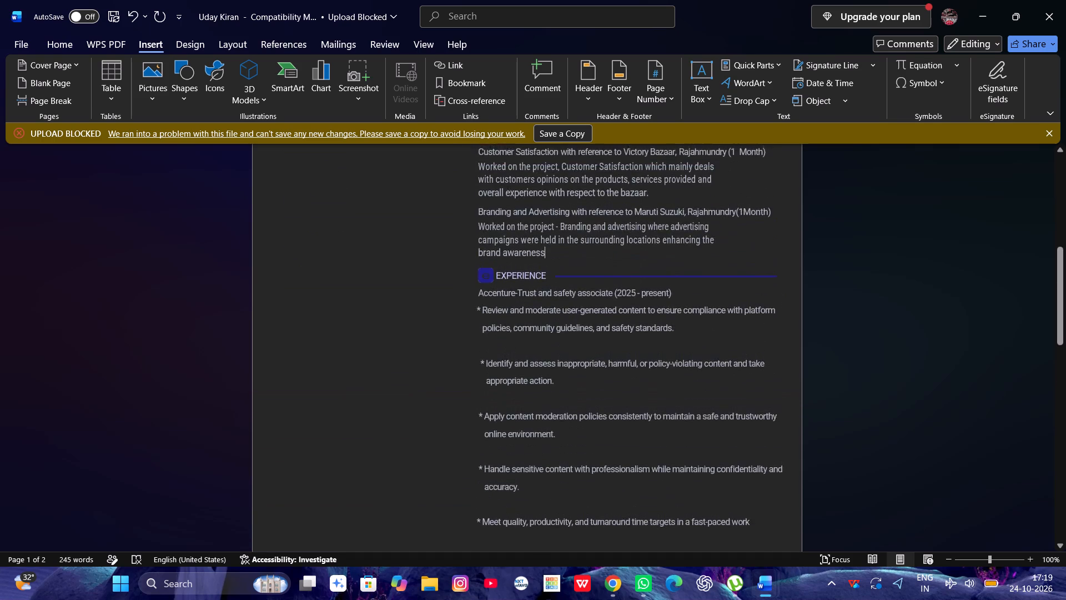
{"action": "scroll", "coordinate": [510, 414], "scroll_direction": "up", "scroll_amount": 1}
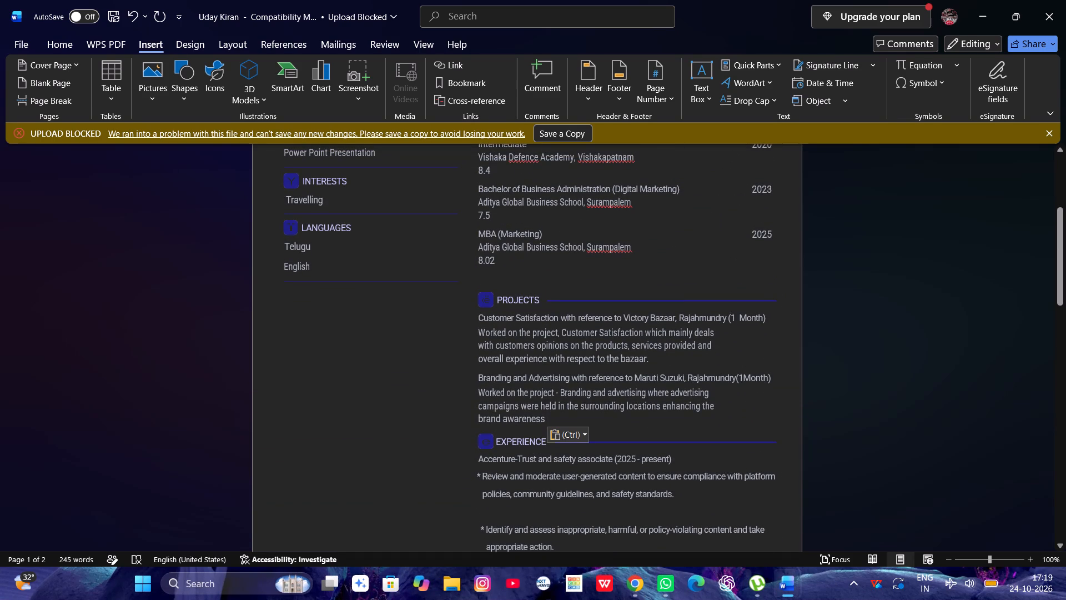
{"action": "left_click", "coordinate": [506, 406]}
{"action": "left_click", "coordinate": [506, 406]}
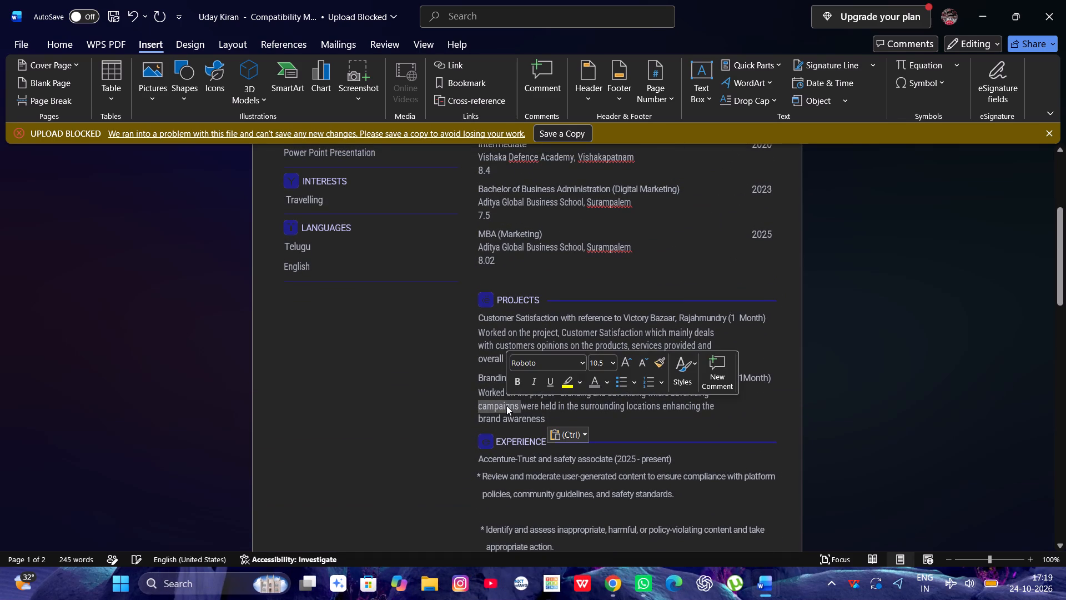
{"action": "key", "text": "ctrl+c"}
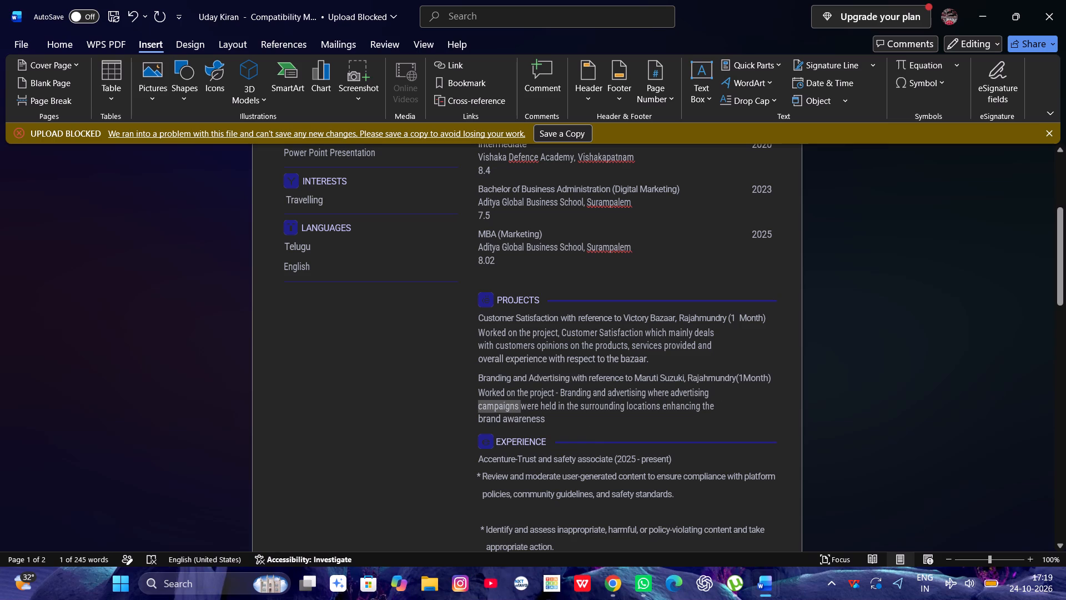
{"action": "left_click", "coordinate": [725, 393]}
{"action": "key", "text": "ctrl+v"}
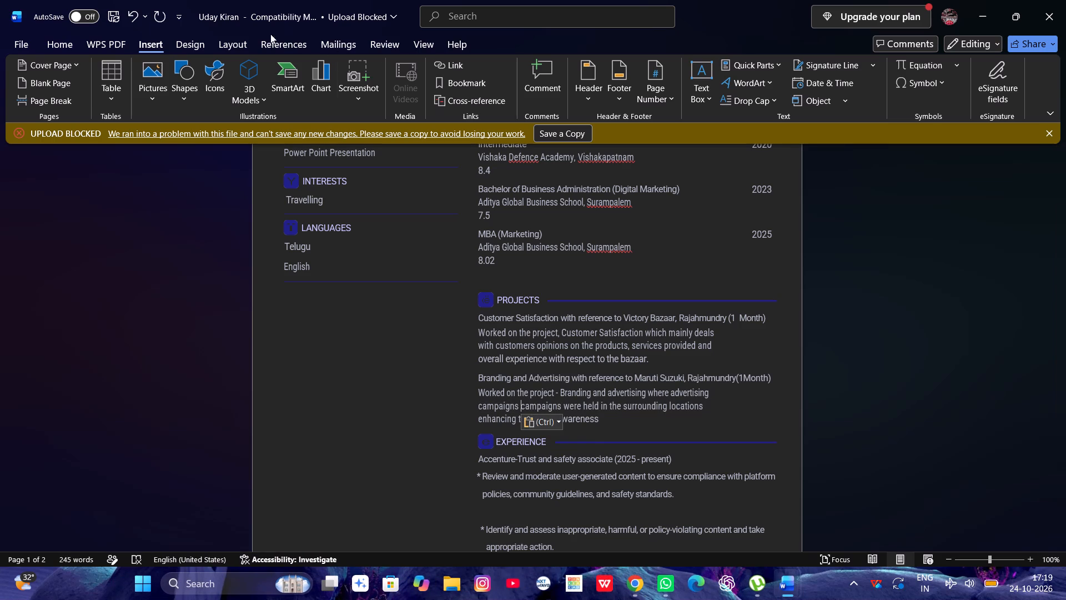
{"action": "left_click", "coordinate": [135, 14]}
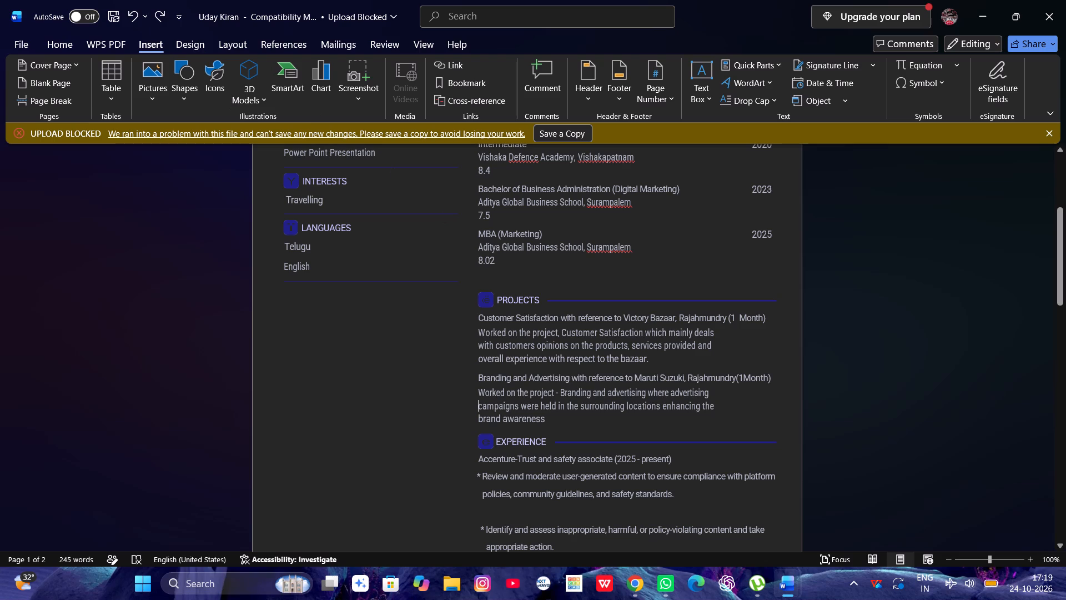
Join the Branding and Advertising description to its title paragraph, separated by spaces, and retype the title's ending as "(1Month)".
{"action": "left_click", "coordinate": [474, 395]}
{"action": "key", "text": "BackSpace"}
{"action": "key", "text": "BackSpace"}
{"action": "key", "text": "BackSpace"}
{"action": "key", "text": "BackSpace"}
{"action": "key", "text": "space"}
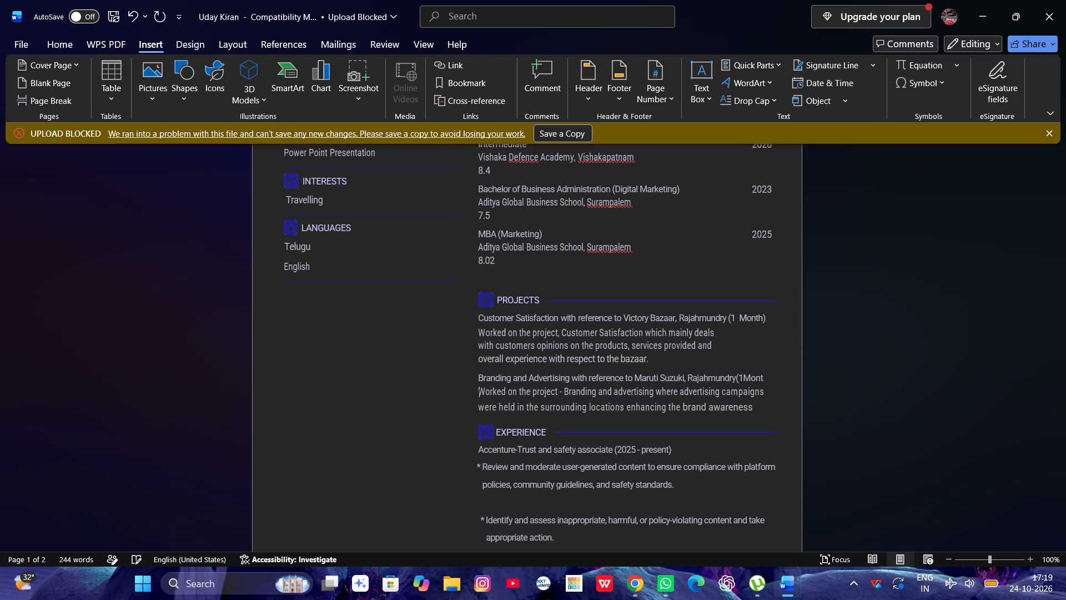
{"action": "key", "text": "space"}
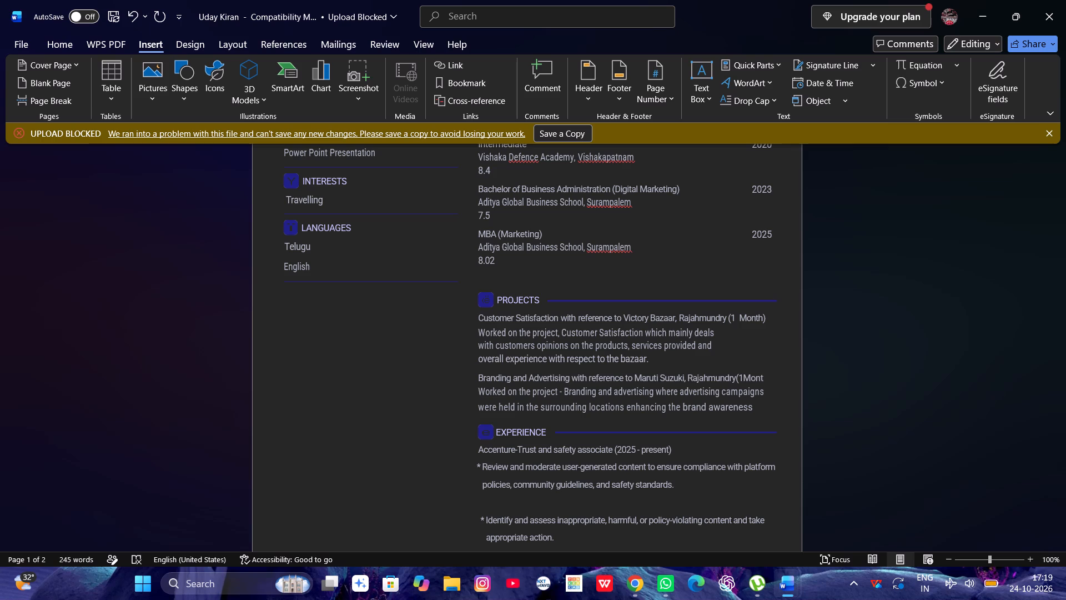
{"action": "left_click", "coordinate": [766, 377]}
{"action": "key", "text": "BackSpace"}
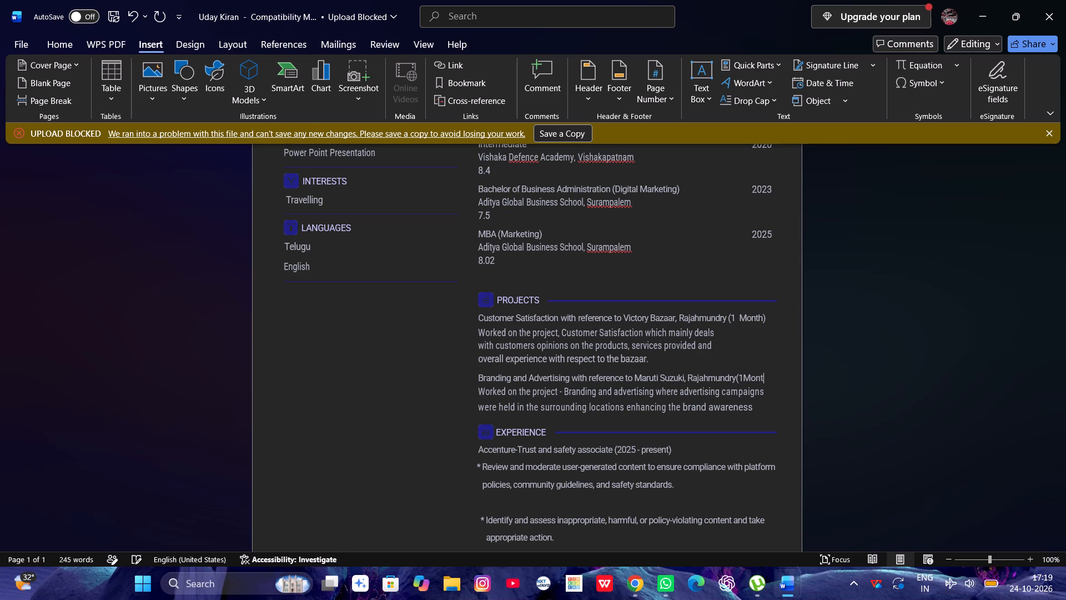
{"action": "key", "text": "h"}
{"action": "key", "text": "shift+parenright"}
Review the Projects and Experience layout and save the résumé.
{"action": "scroll", "coordinate": [791, 419], "scroll_direction": "down", "scroll_amount": 2}
{"action": "scroll", "coordinate": [791, 419], "scroll_direction": "up", "scroll_amount": 1}
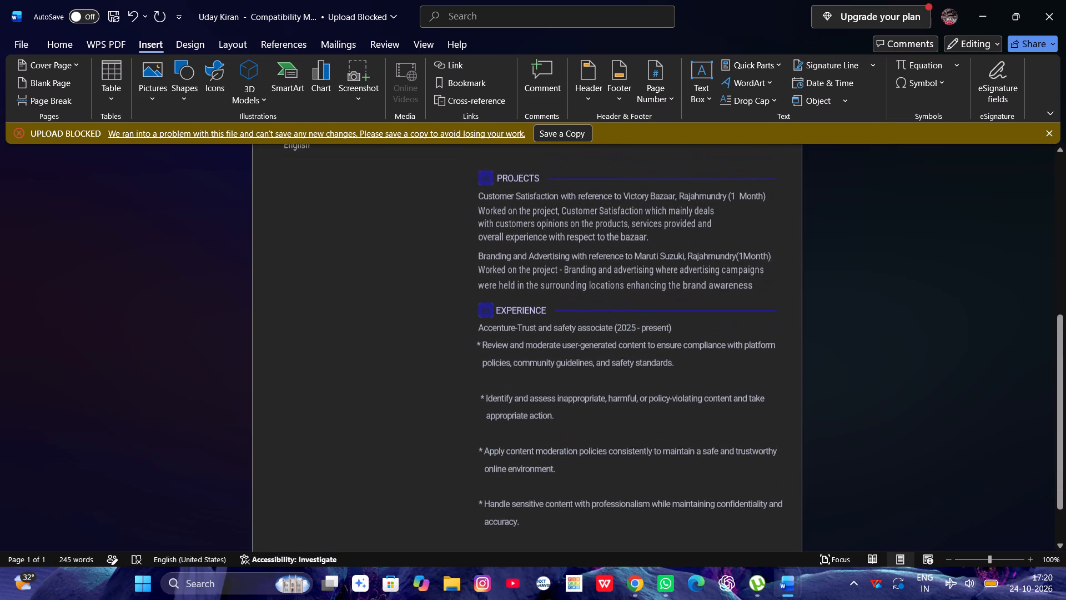
{"action": "scroll", "coordinate": [791, 419], "scroll_direction": "up", "scroll_amount": 2}
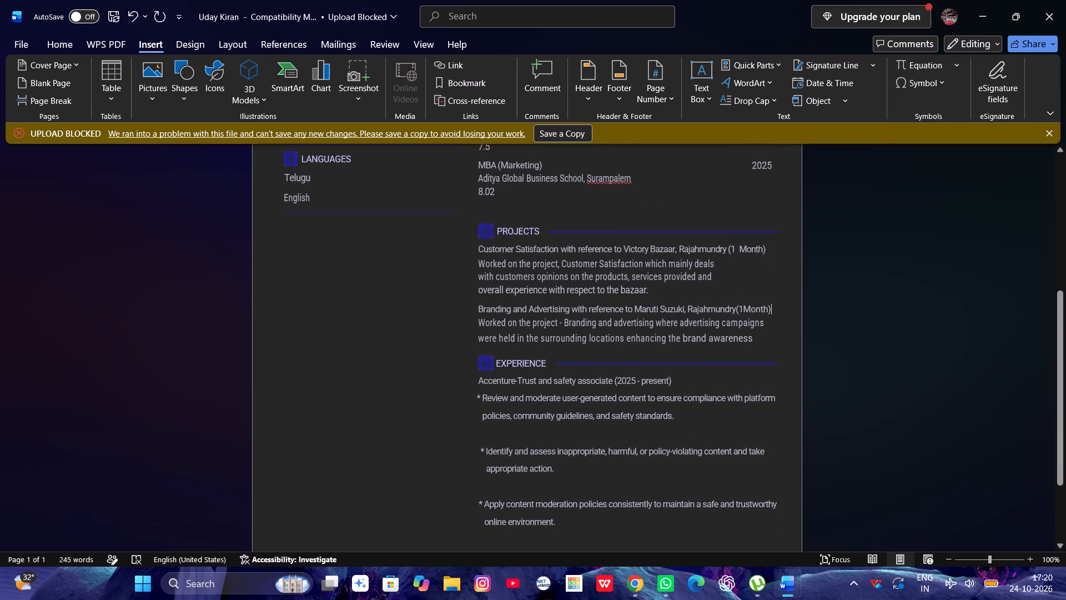
{"action": "scroll", "coordinate": [791, 419], "scroll_direction": "up", "scroll_amount": 1}
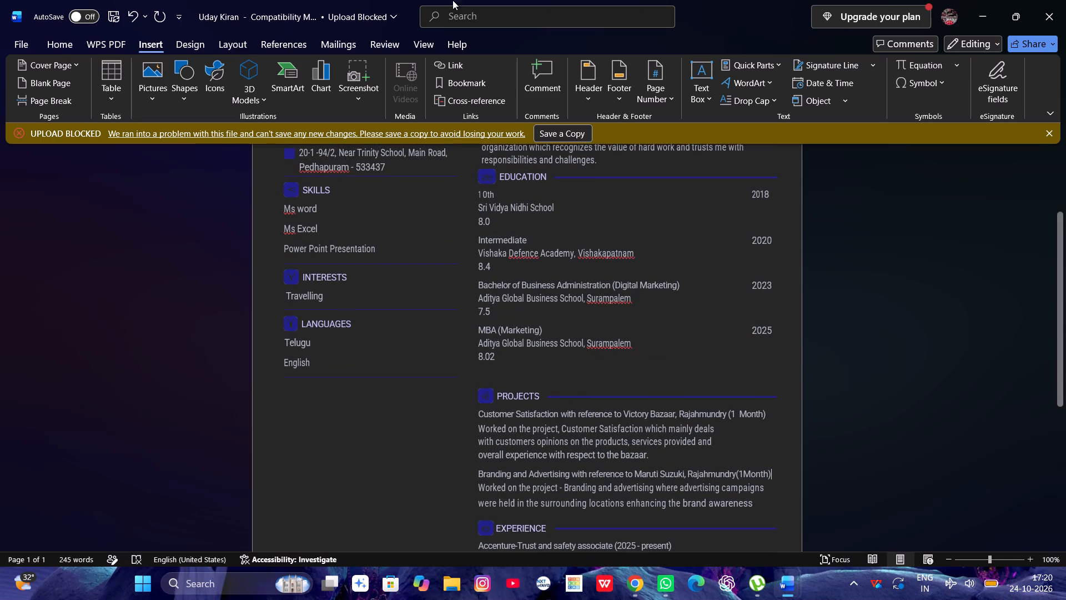
{"action": "left_click", "coordinate": [26, 44]}
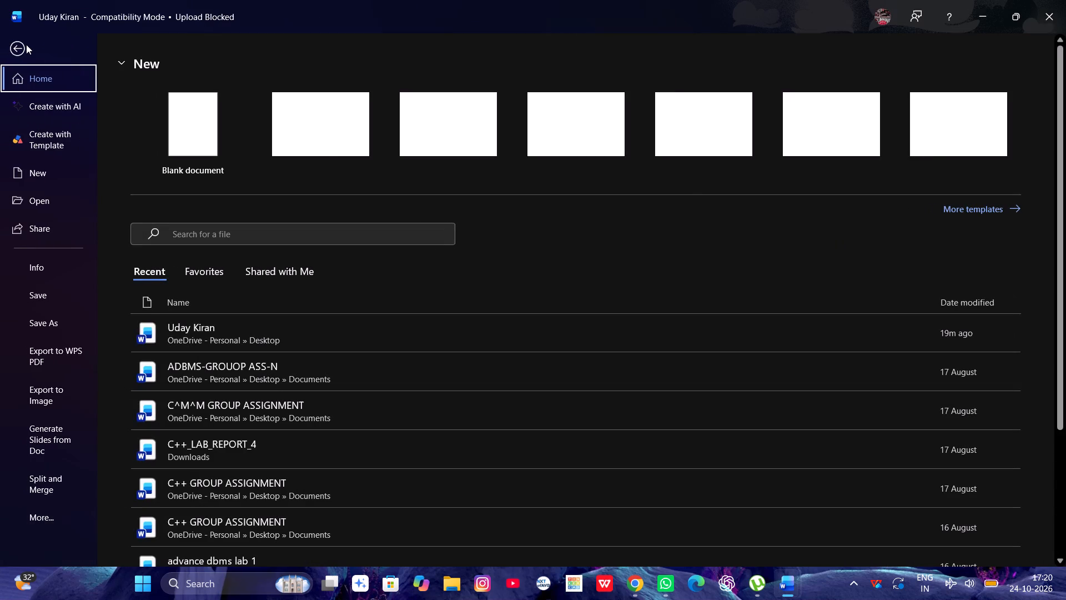
{"action": "left_click", "coordinate": [47, 308]}
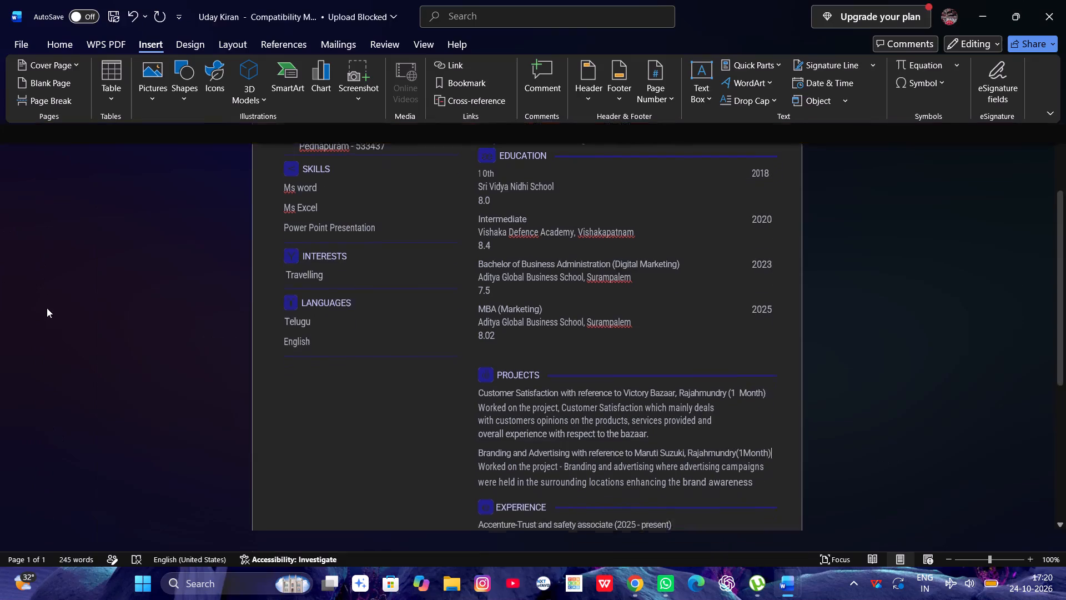
Start saving a copy of the résumé in the Desktop folder and open the choice of file types.
{"action": "left_click", "coordinate": [26, 42]}
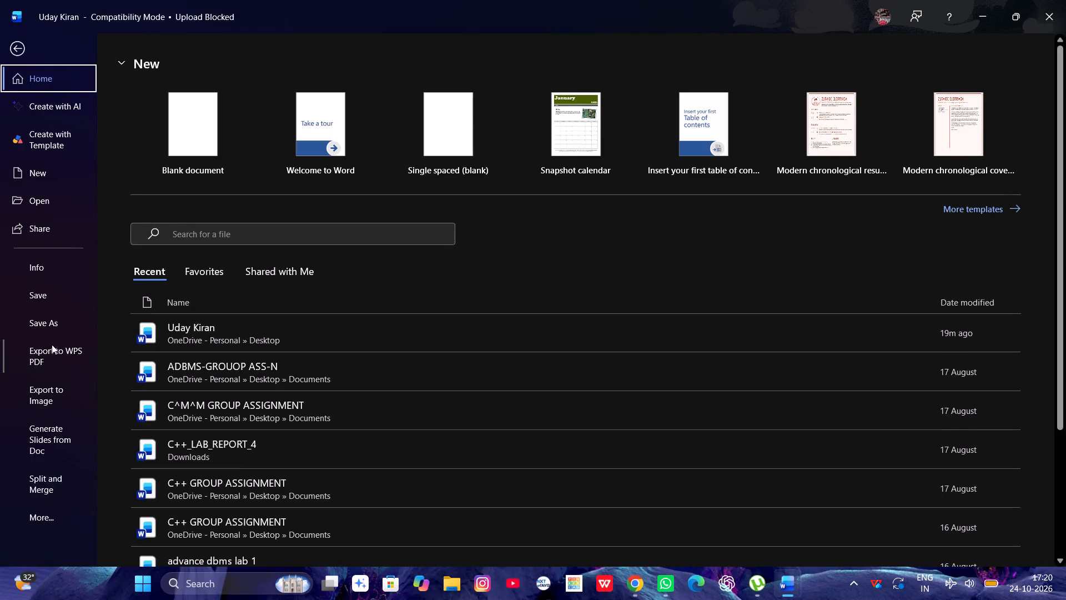
{"action": "left_click", "coordinate": [56, 322]}
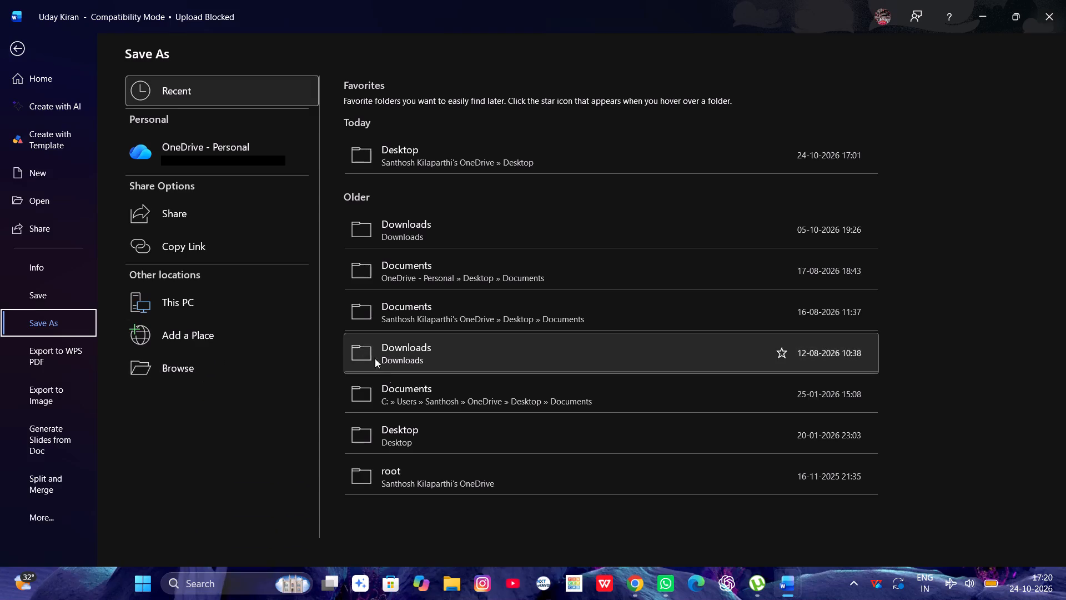
{"action": "left_click", "coordinate": [404, 428]}
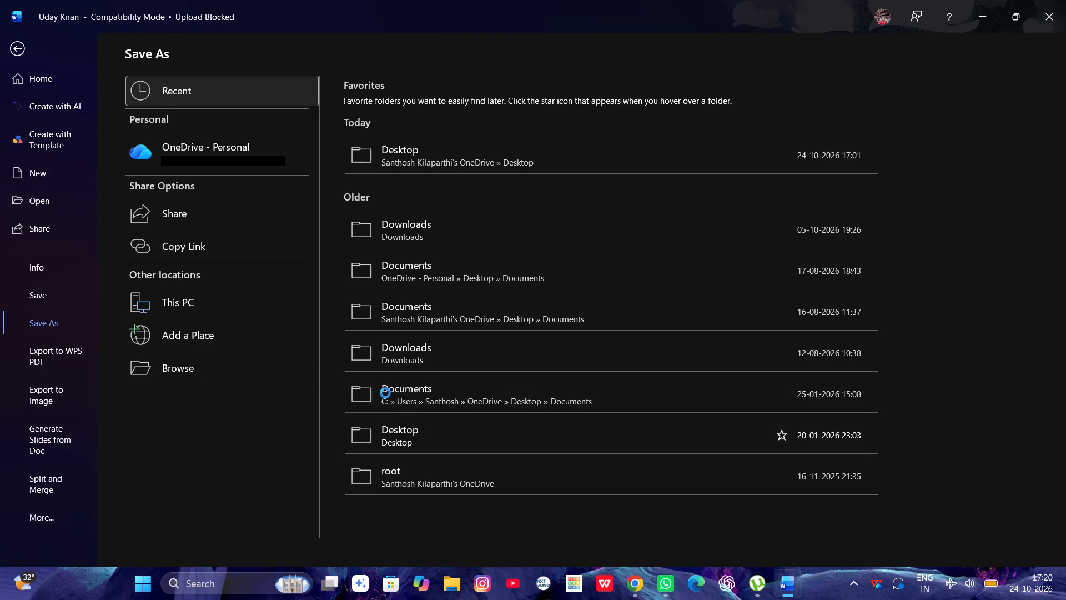
{"action": "left_click", "coordinate": [417, 429]}
{"action": "left_click", "coordinate": [113, 243]}
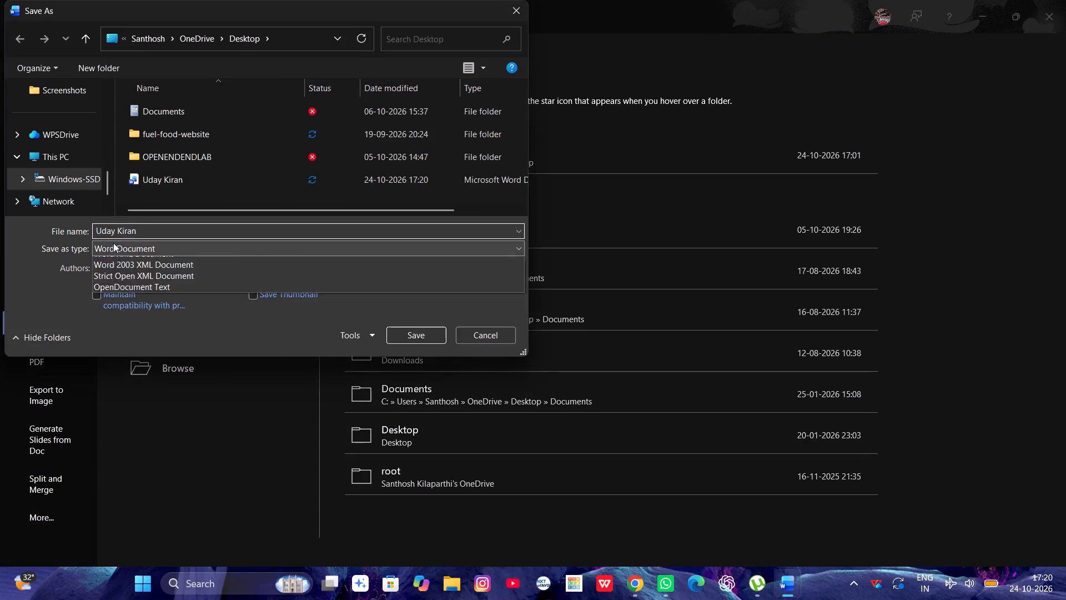